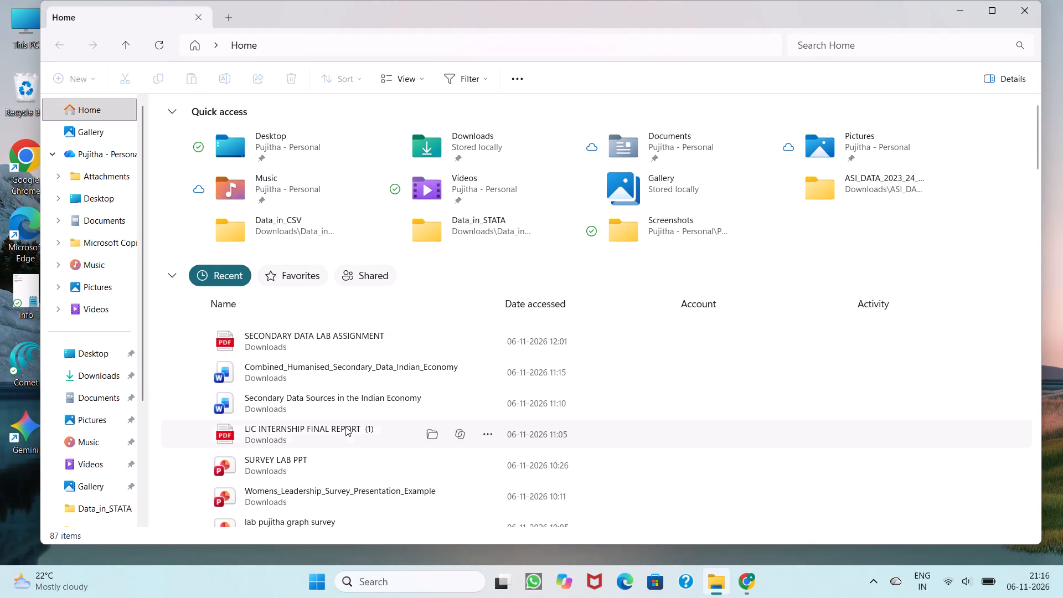
Open the recent PDF LIC INTERNSHIP FINAL REPORT (1) in Word just once, converting it to an editable document.
{"action": "left_click", "coordinate": [488, 432]}
{"action": "left_click", "coordinate": [488, 432]}
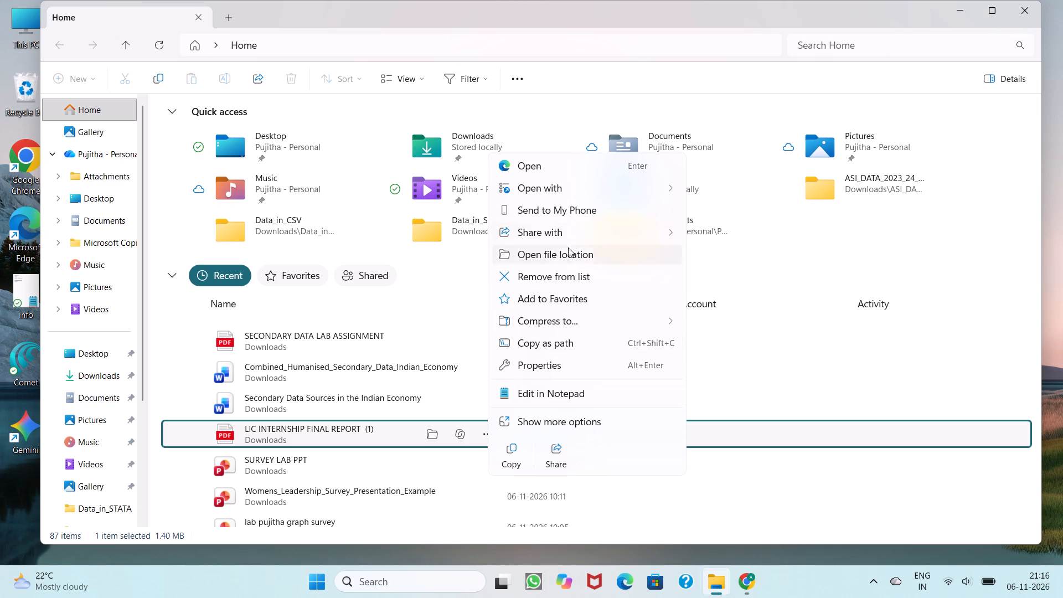
{"action": "left_click", "coordinate": [572, 193]}
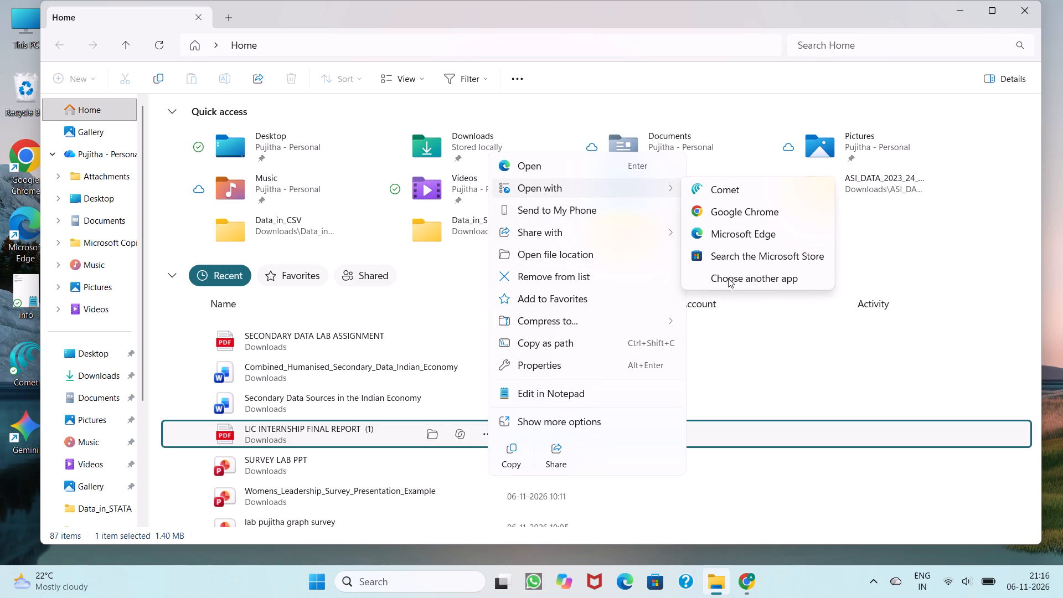
{"action": "left_click", "coordinate": [730, 274]}
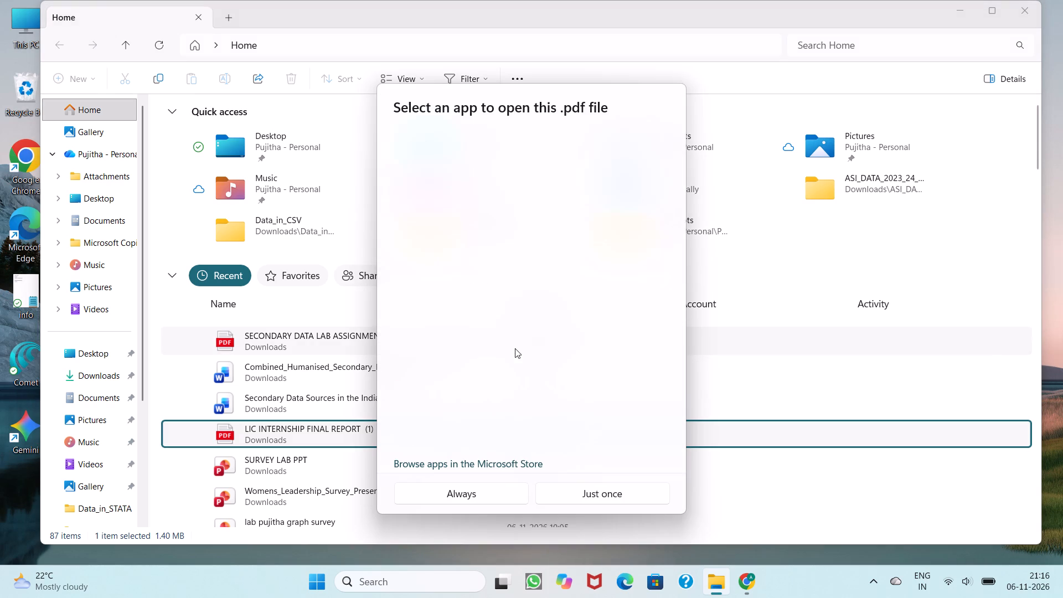
{"action": "left_click", "coordinate": [469, 432]}
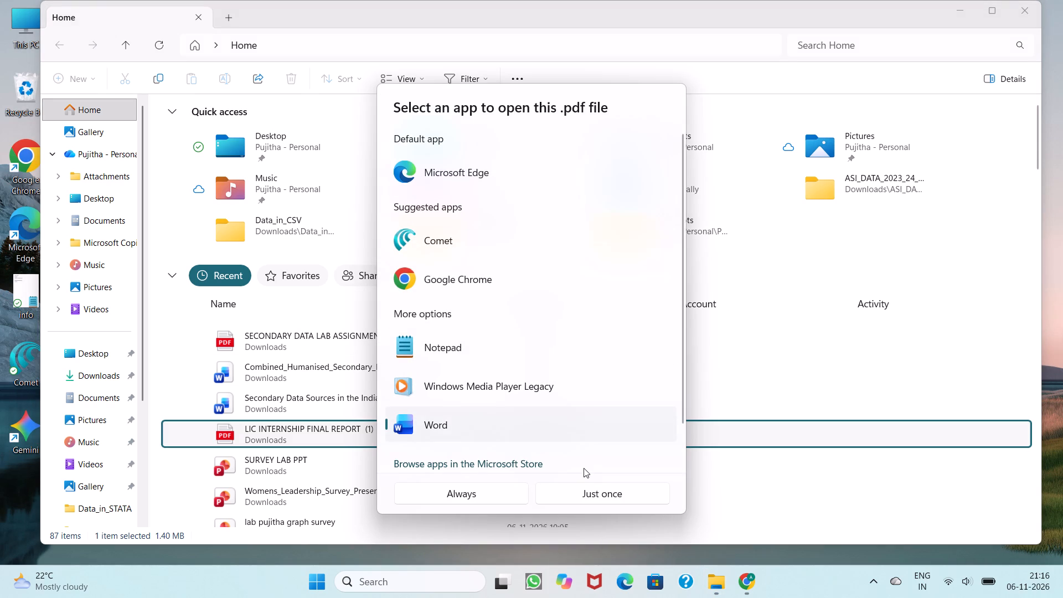
{"action": "left_click", "coordinate": [582, 497]}
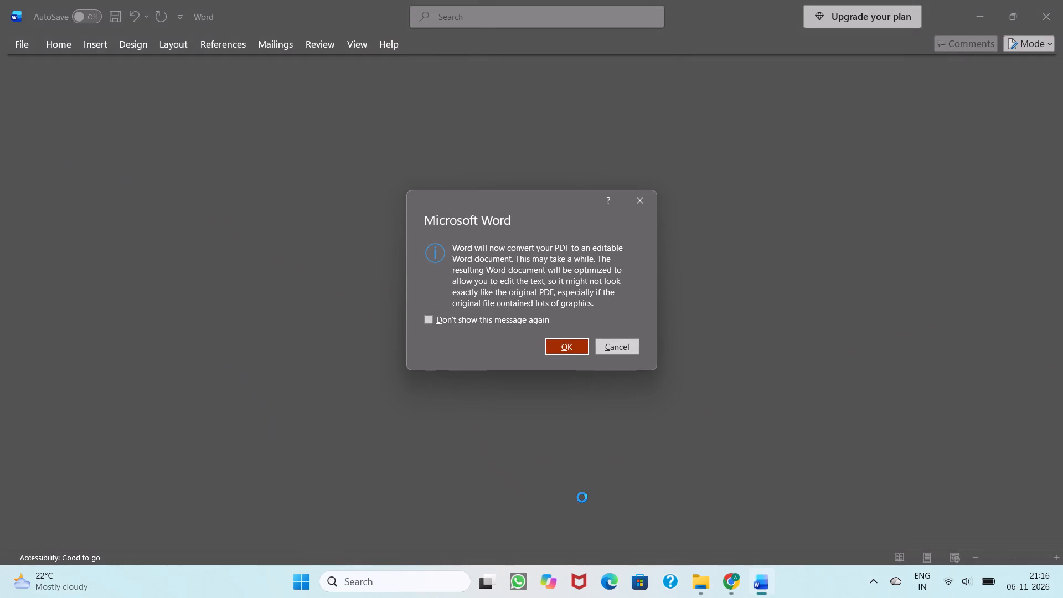
{"action": "left_click", "coordinate": [574, 350]}
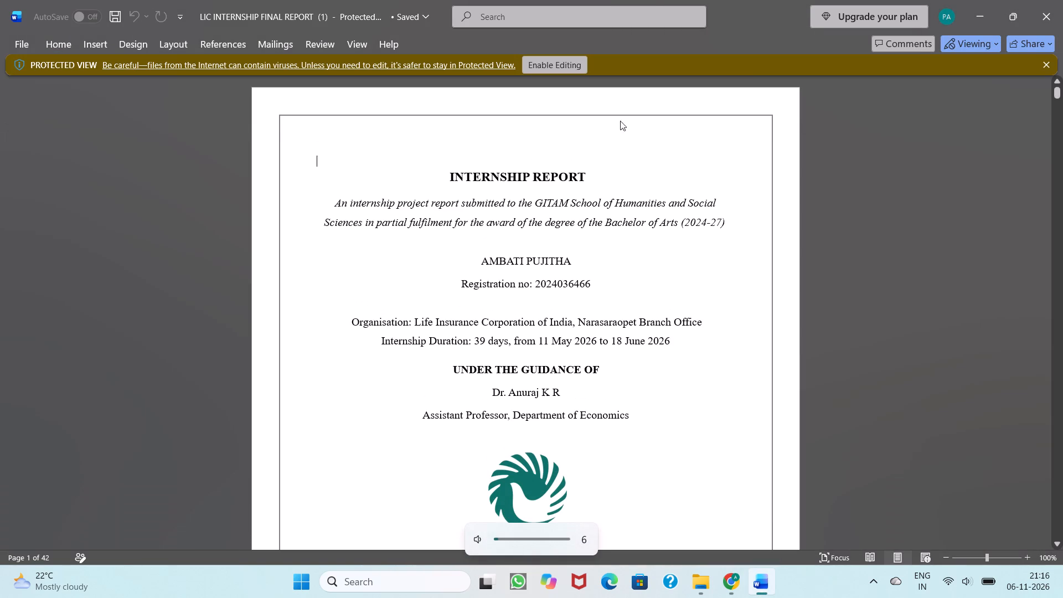
Enable editing of the protected report and accept its PDF conversion.
{"action": "left_click", "coordinate": [575, 59]}
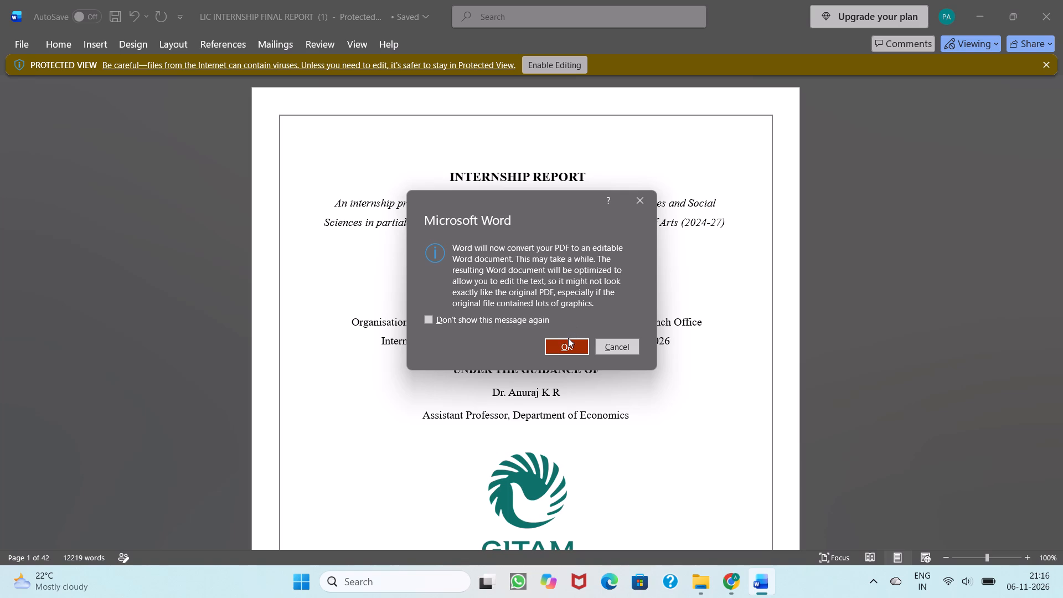
{"action": "left_click", "coordinate": [567, 355]}
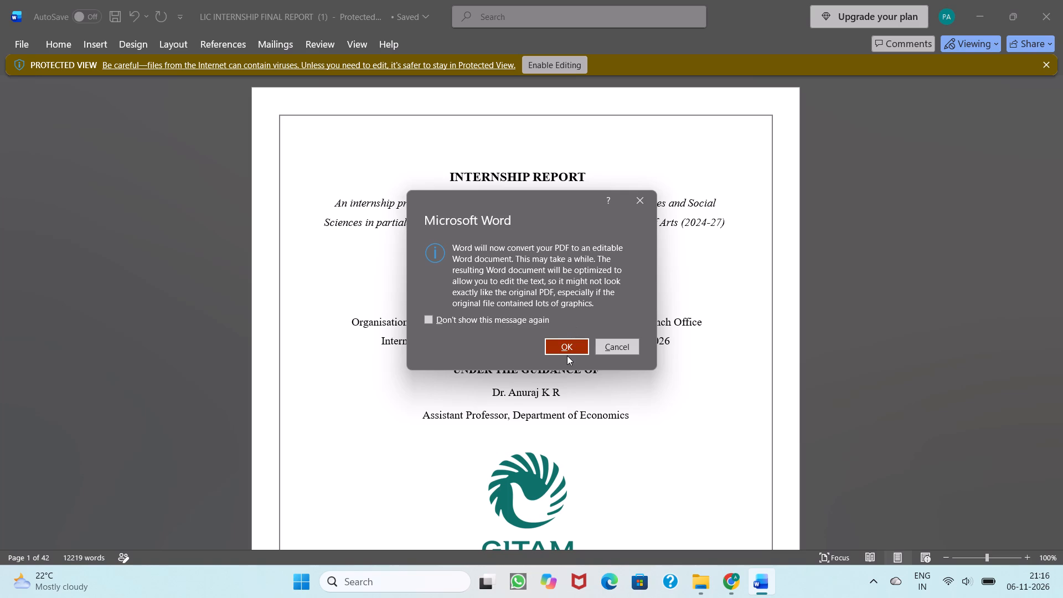
{"action": "left_click", "coordinate": [559, 346]}
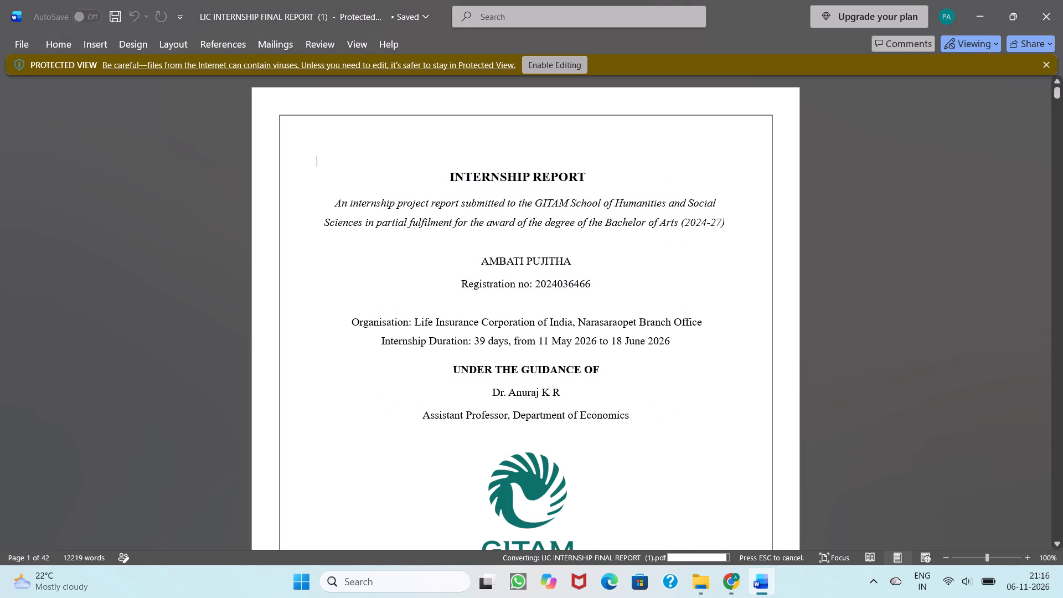
Insert an empty line between the TABLE OF CONTENTS heading and its table, pushing the table's header row onto the second page.
{"action": "scroll", "coordinate": [559, 346], "scroll_direction": "down", "scroll_amount": 4}
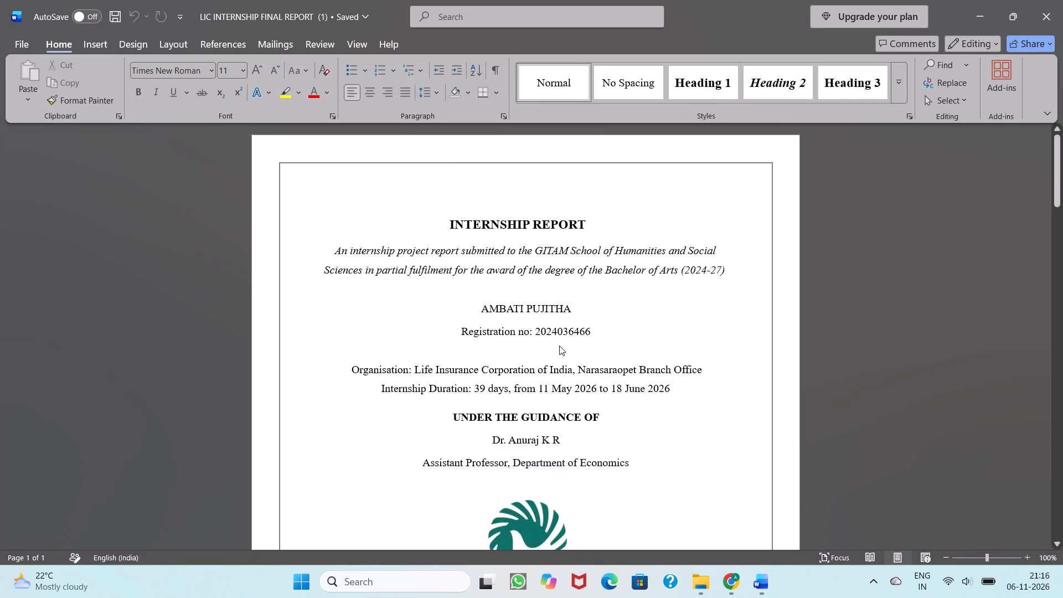
{"action": "scroll", "coordinate": [559, 346], "scroll_direction": "down", "scroll_amount": 4}
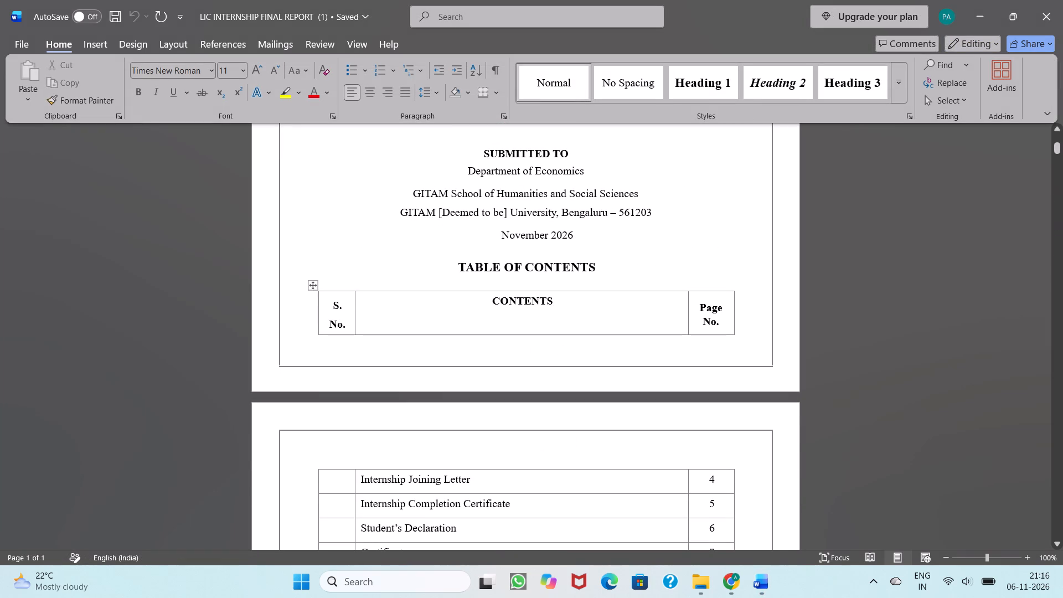
{"action": "left_click", "coordinate": [322, 287]}
{"action": "left_click", "coordinate": [316, 291]}
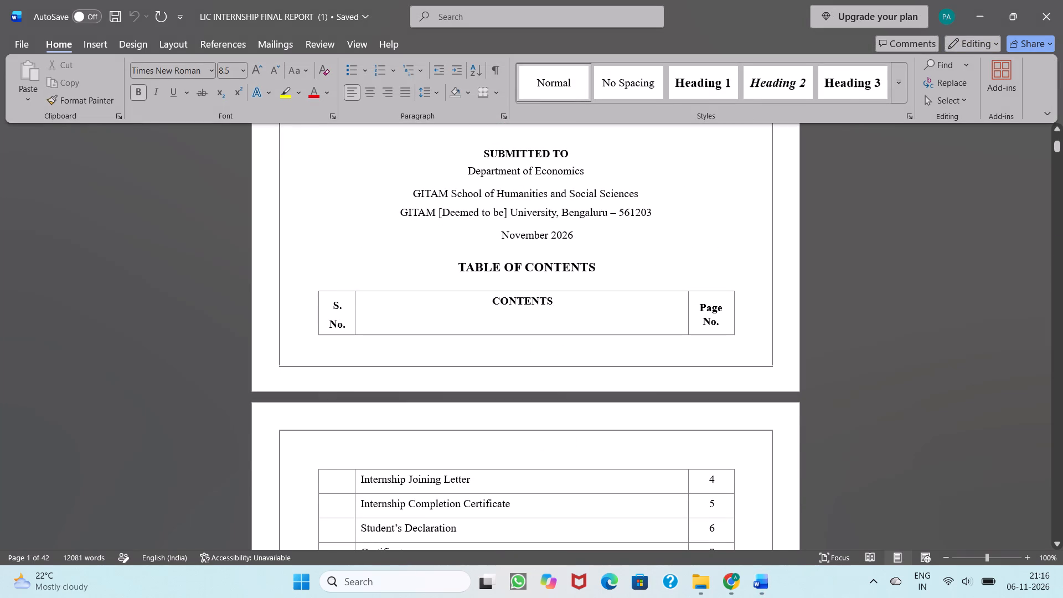
{"action": "left_click", "coordinate": [328, 288]}
{"action": "key", "text": "Return"}
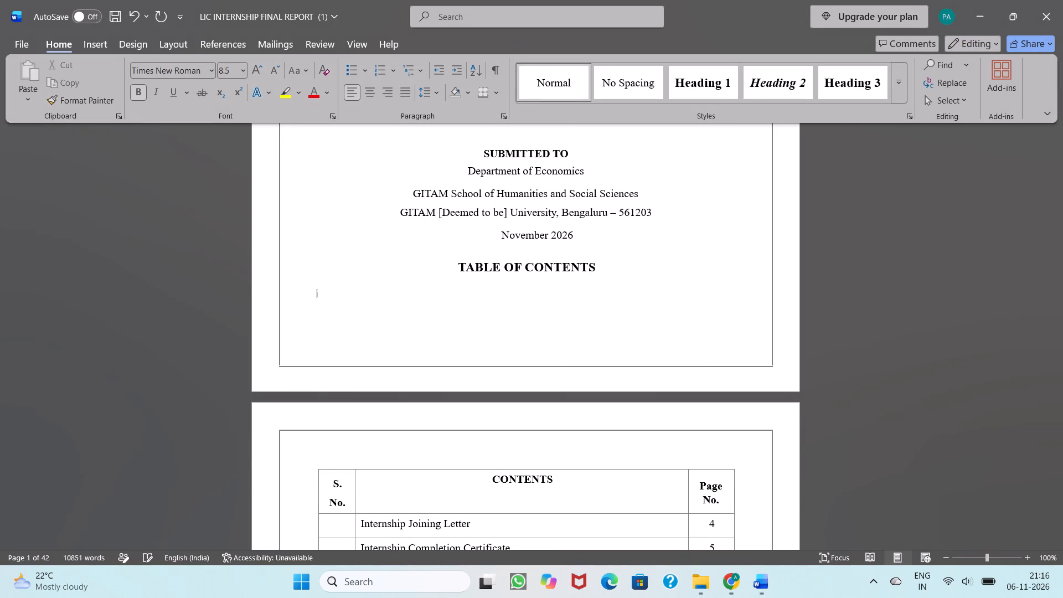
Insert four blank lines before the TABLE OF CONTENTS heading to move it off the cover page onto the second page.
{"action": "scroll", "coordinate": [323, 290], "scroll_direction": "down", "scroll_amount": 1}
{"action": "scroll", "coordinate": [323, 290], "scroll_direction": "up", "scroll_amount": 2}
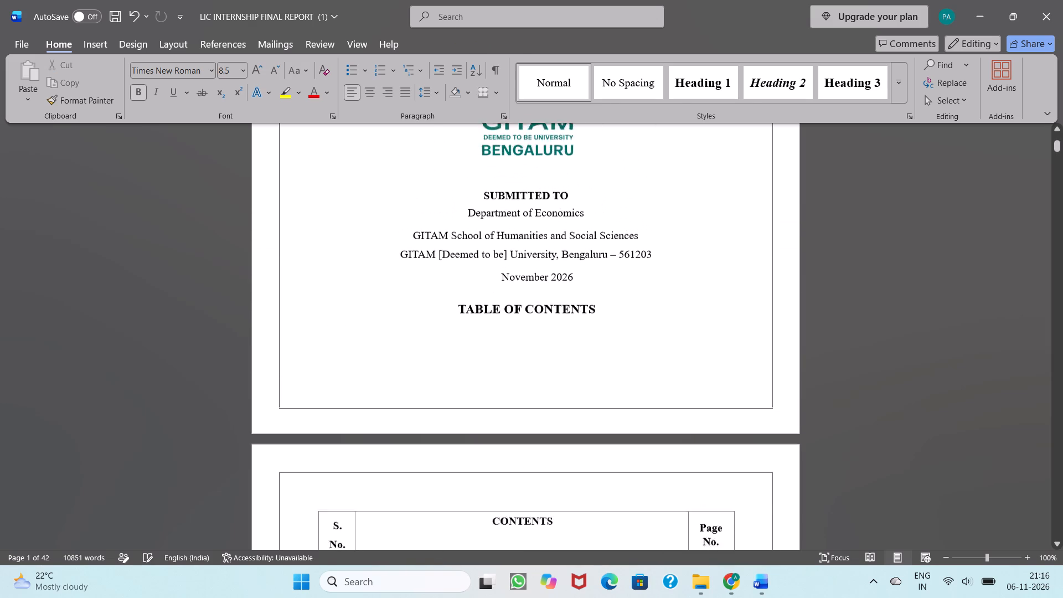
{"action": "scroll", "coordinate": [323, 290], "scroll_direction": "up", "scroll_amount": 1}
{"action": "left_click", "coordinate": [456, 340]}
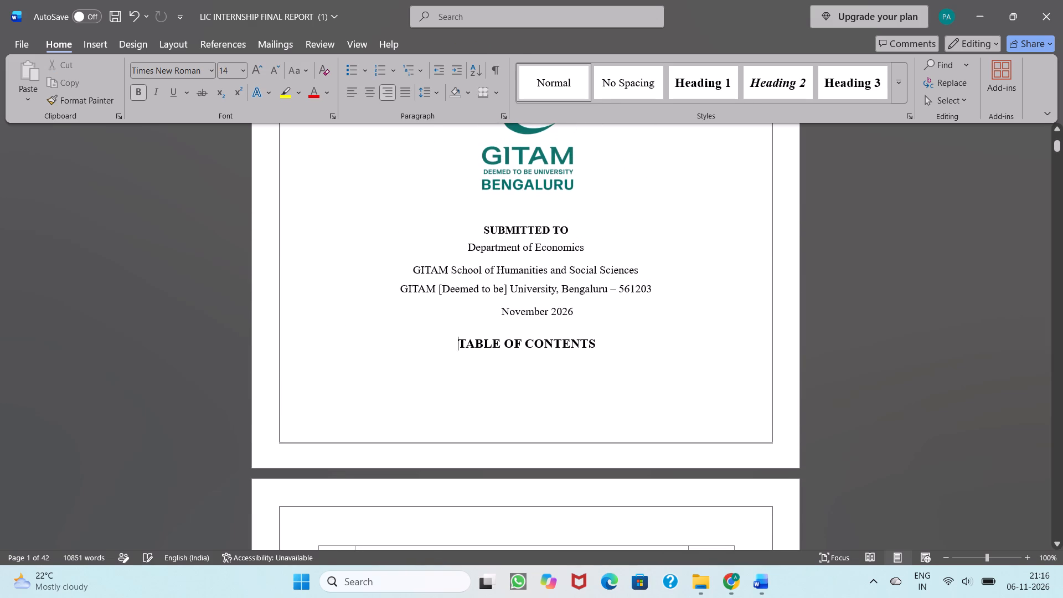
{"action": "key", "text": "Return"}
{"action": "key", "text": "Return"}
{"action": "key", "text": "Return"}
{"action": "key", "text": "Return"}
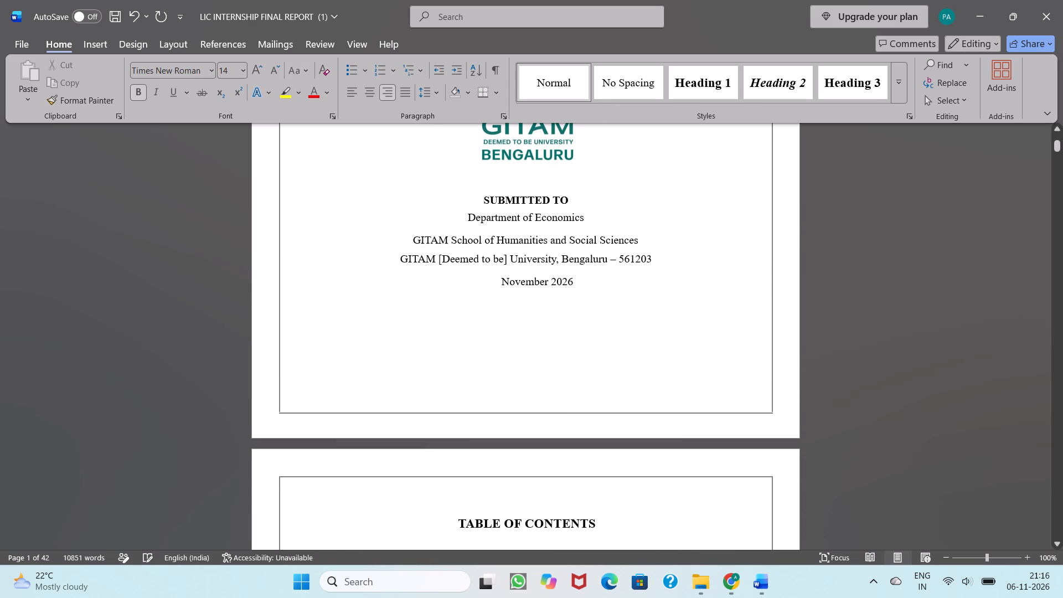
{"action": "scroll", "coordinate": [456, 340], "scroll_direction": "up", "scroll_amount": 3}
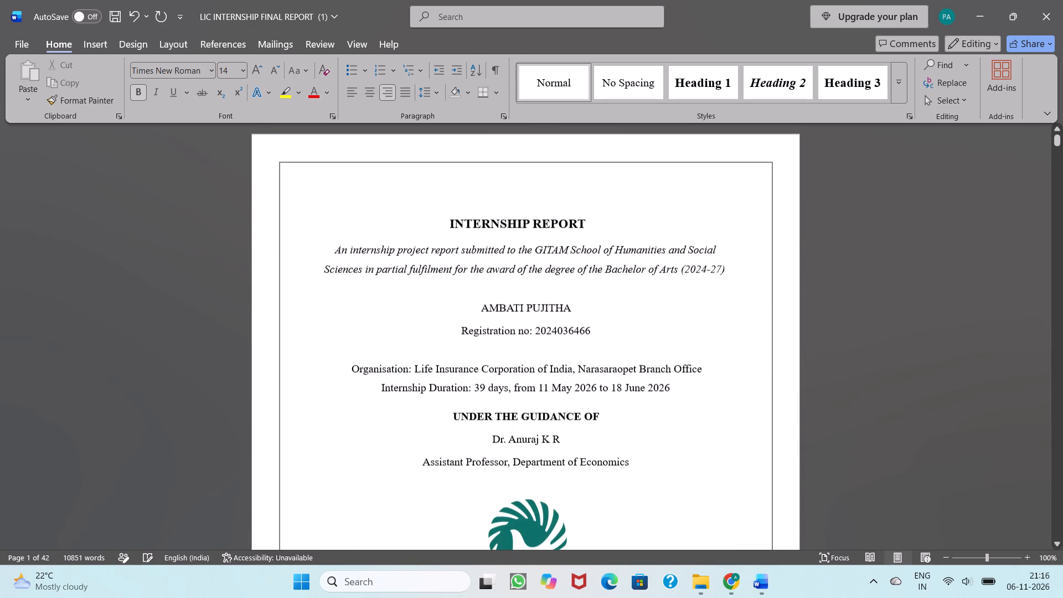
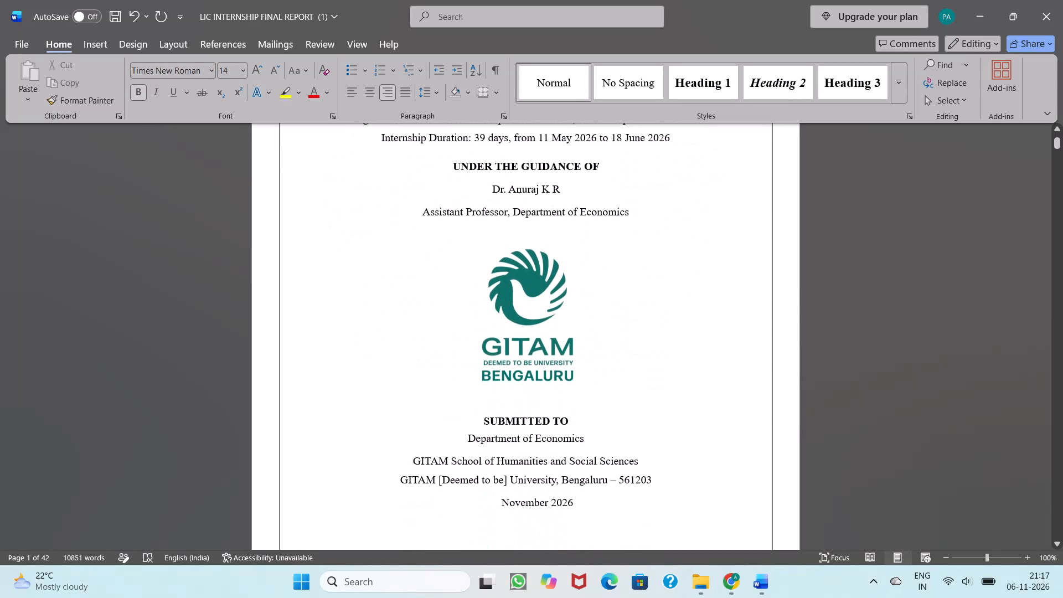
Examine how the table of contents is laid out after the cover page, across the second and third pages.
{"action": "scroll", "coordinate": [590, 434], "scroll_direction": "down", "scroll_amount": 4}
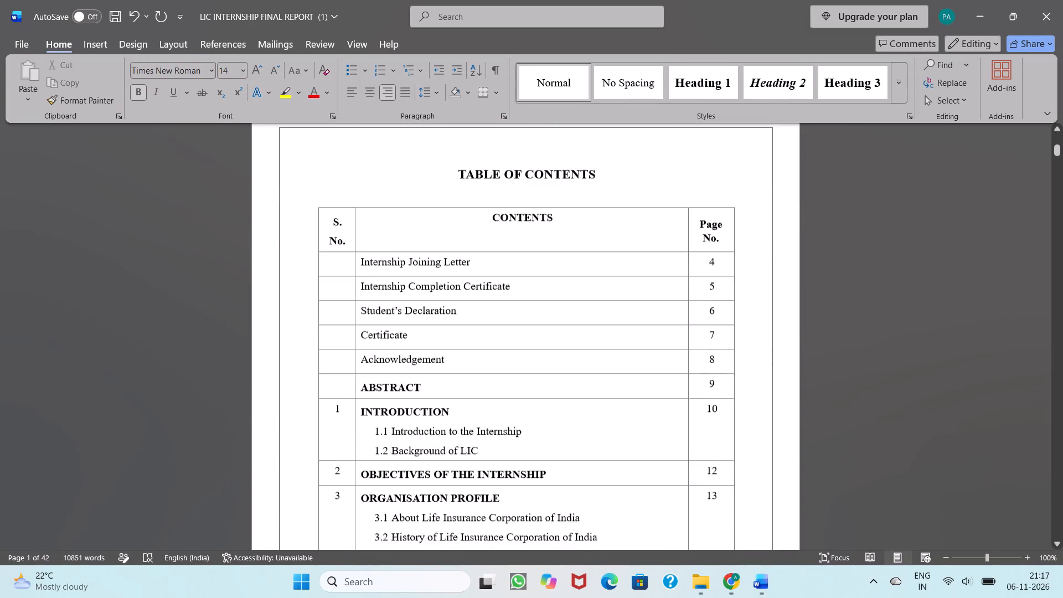
{"action": "scroll", "coordinate": [590, 434], "scroll_direction": "down", "scroll_amount": 4}
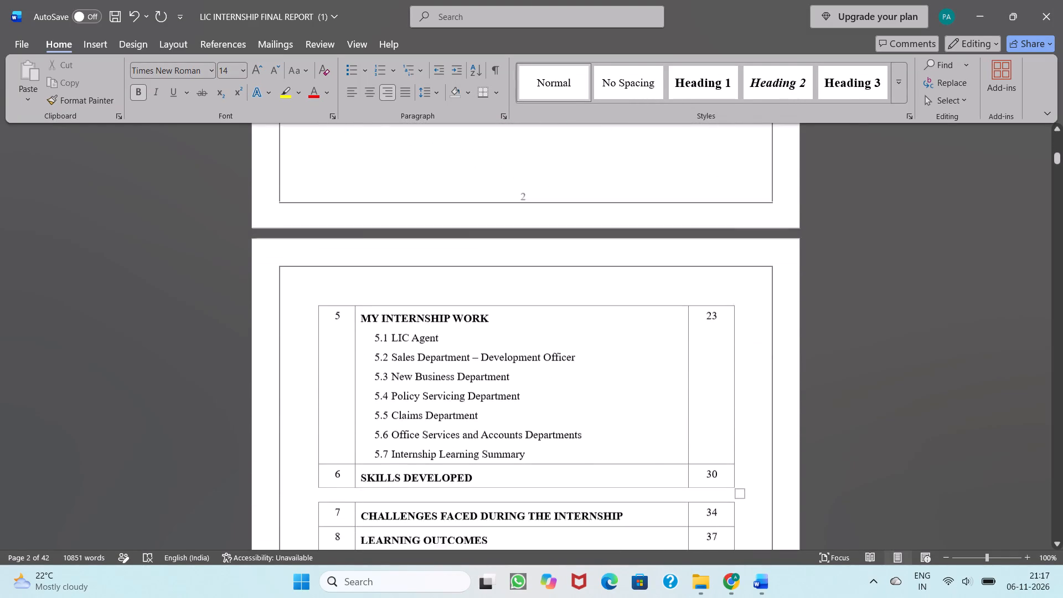
{"action": "scroll", "coordinate": [590, 434], "scroll_direction": "down", "scroll_amount": 1}
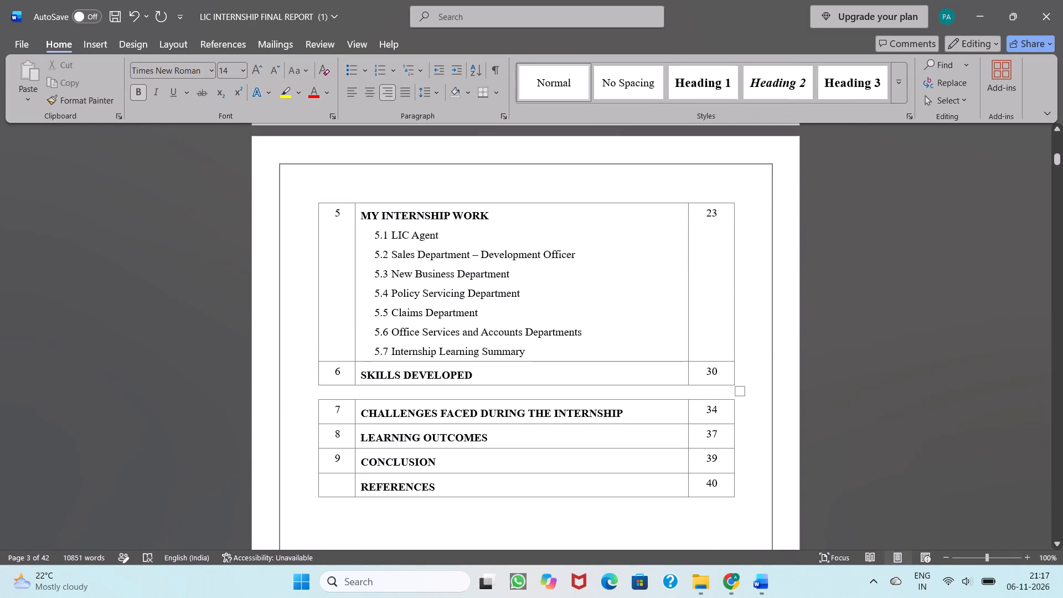
{"action": "scroll", "coordinate": [452, 415], "scroll_direction": "up", "scroll_amount": 4}
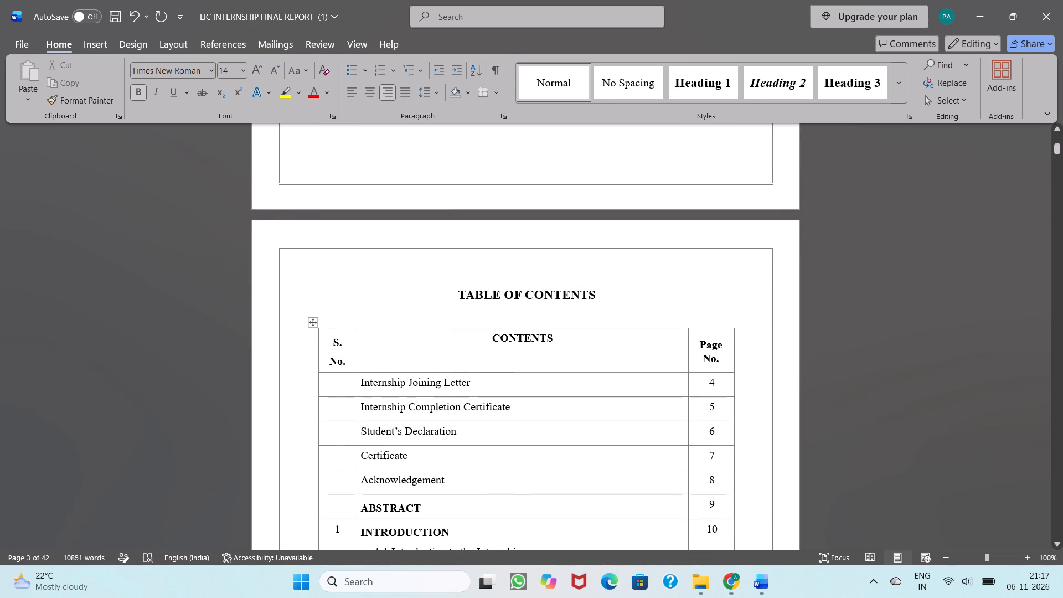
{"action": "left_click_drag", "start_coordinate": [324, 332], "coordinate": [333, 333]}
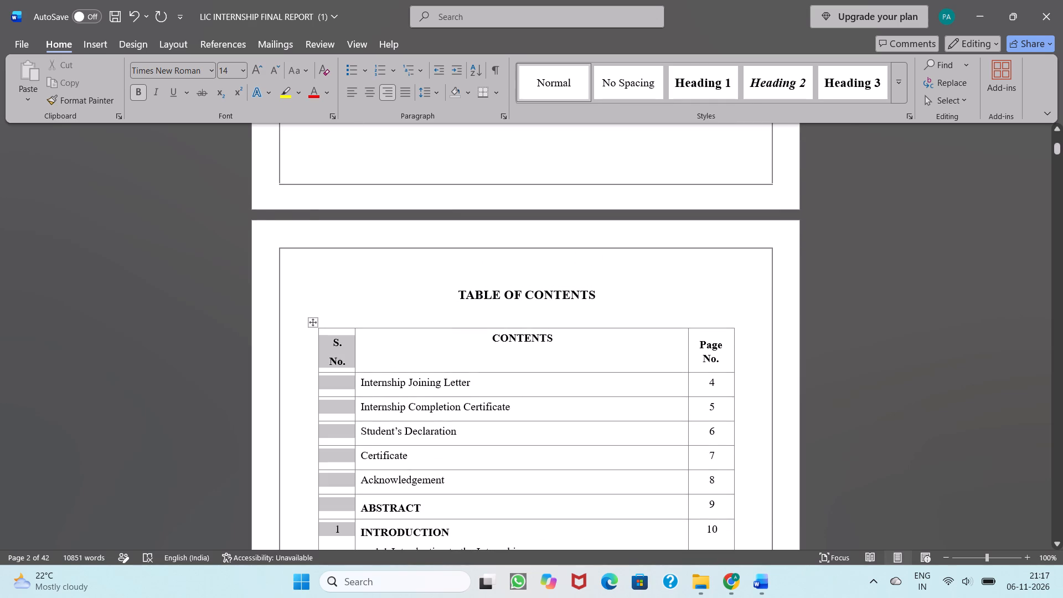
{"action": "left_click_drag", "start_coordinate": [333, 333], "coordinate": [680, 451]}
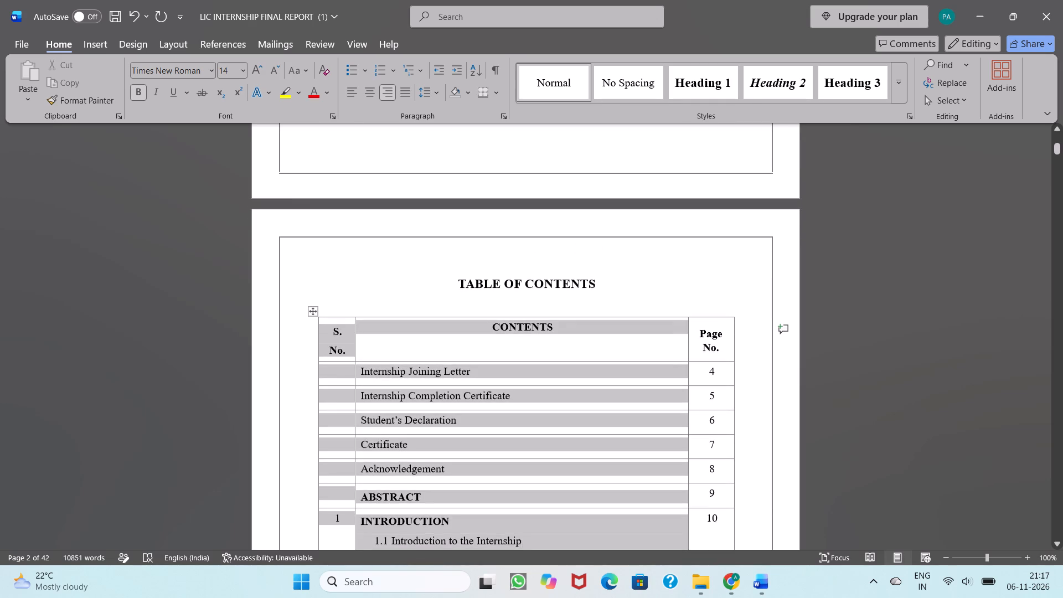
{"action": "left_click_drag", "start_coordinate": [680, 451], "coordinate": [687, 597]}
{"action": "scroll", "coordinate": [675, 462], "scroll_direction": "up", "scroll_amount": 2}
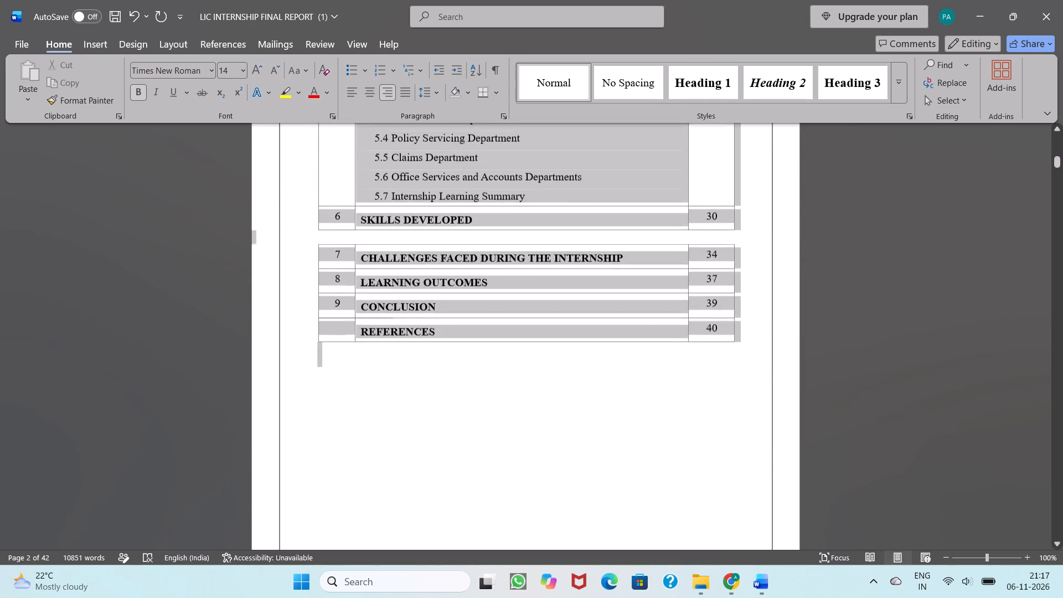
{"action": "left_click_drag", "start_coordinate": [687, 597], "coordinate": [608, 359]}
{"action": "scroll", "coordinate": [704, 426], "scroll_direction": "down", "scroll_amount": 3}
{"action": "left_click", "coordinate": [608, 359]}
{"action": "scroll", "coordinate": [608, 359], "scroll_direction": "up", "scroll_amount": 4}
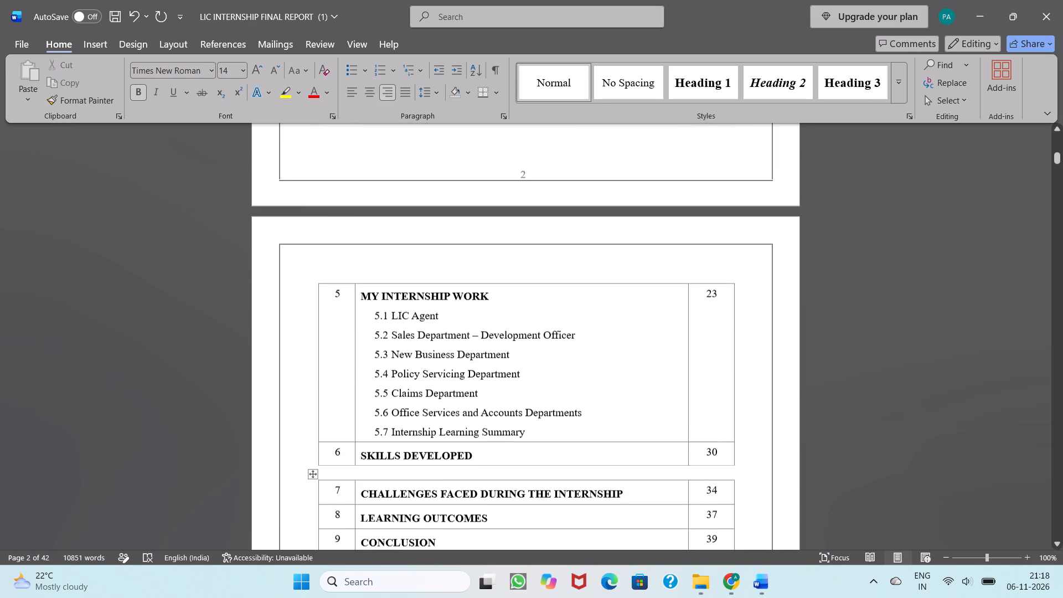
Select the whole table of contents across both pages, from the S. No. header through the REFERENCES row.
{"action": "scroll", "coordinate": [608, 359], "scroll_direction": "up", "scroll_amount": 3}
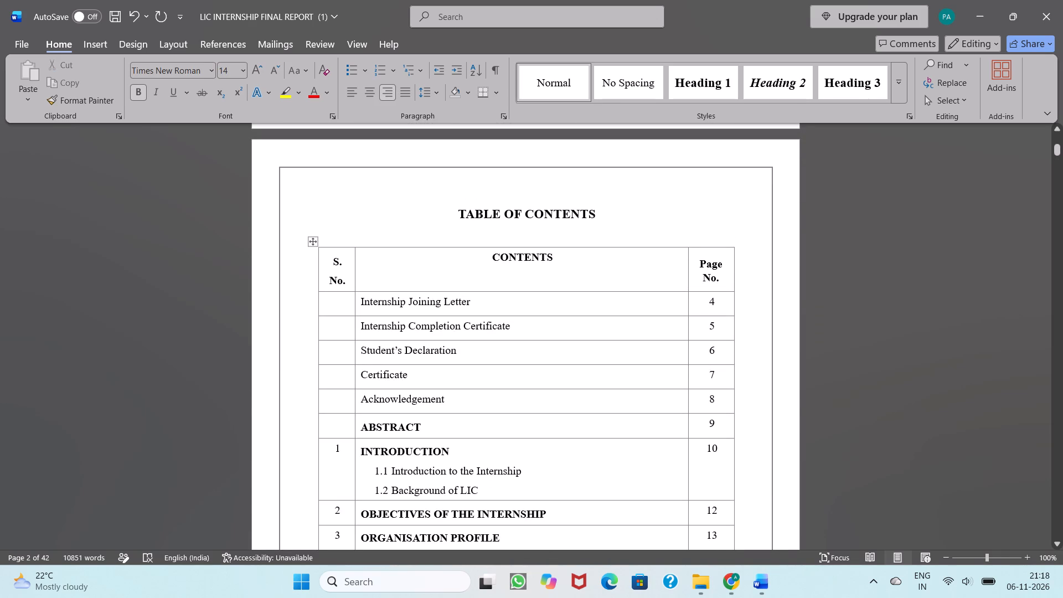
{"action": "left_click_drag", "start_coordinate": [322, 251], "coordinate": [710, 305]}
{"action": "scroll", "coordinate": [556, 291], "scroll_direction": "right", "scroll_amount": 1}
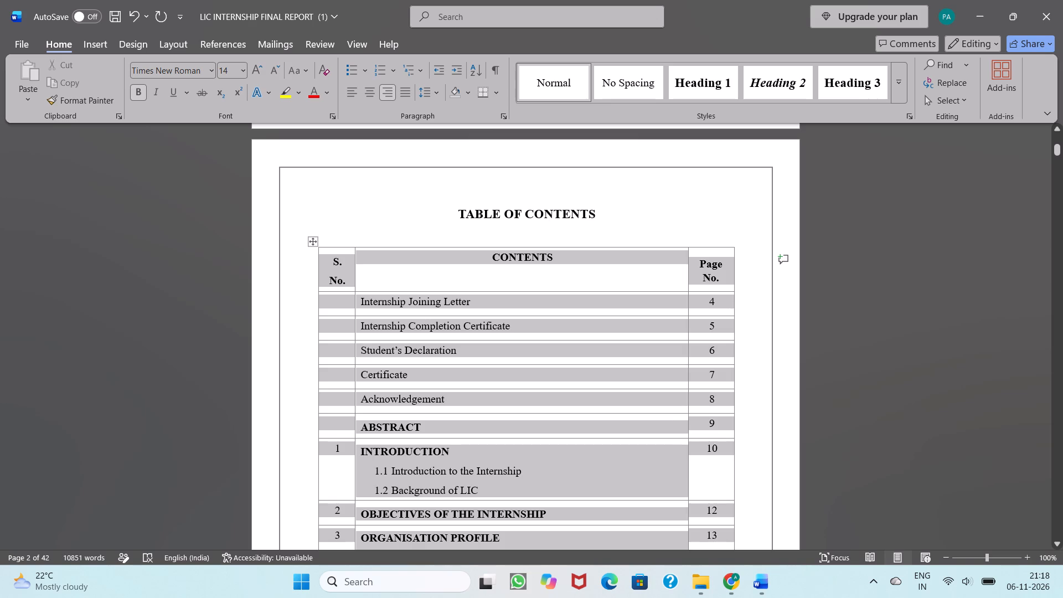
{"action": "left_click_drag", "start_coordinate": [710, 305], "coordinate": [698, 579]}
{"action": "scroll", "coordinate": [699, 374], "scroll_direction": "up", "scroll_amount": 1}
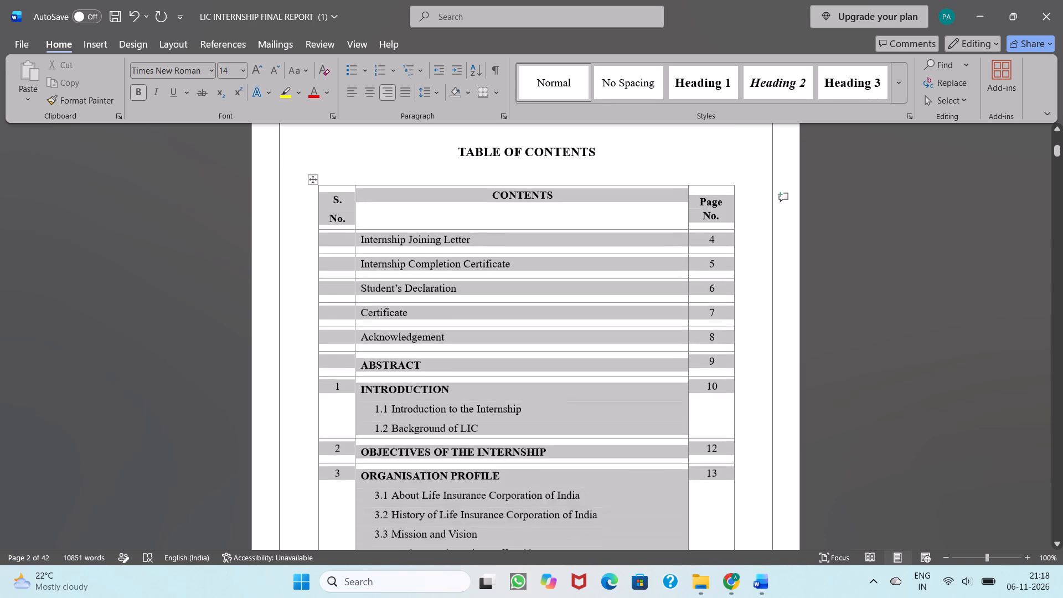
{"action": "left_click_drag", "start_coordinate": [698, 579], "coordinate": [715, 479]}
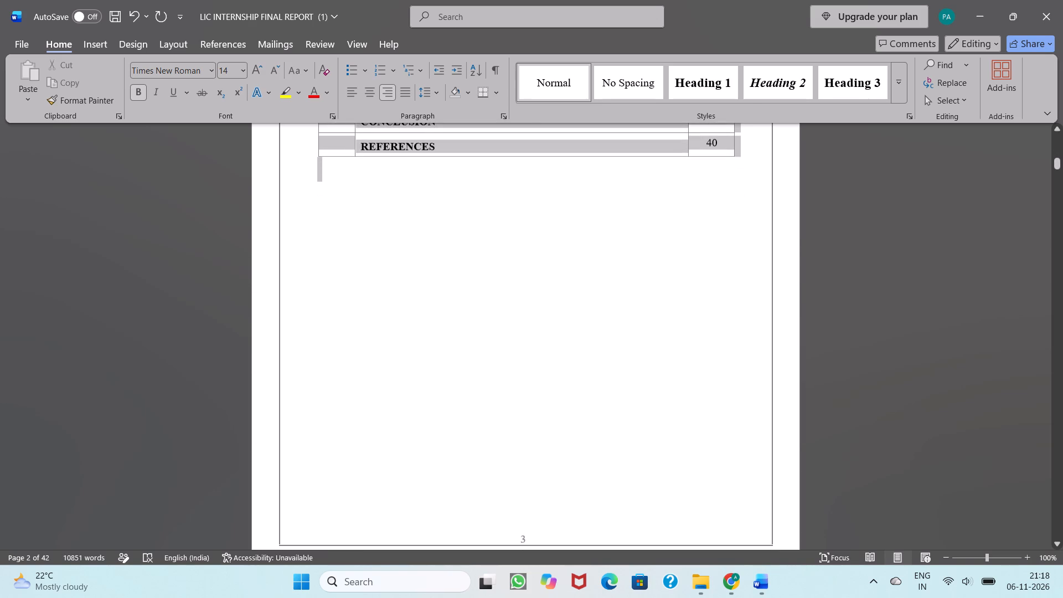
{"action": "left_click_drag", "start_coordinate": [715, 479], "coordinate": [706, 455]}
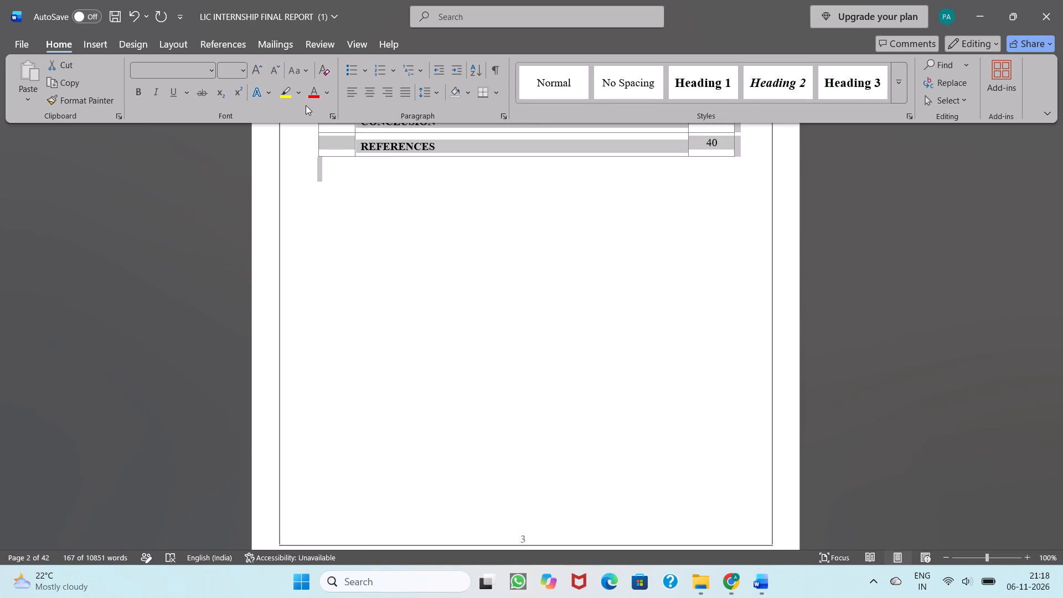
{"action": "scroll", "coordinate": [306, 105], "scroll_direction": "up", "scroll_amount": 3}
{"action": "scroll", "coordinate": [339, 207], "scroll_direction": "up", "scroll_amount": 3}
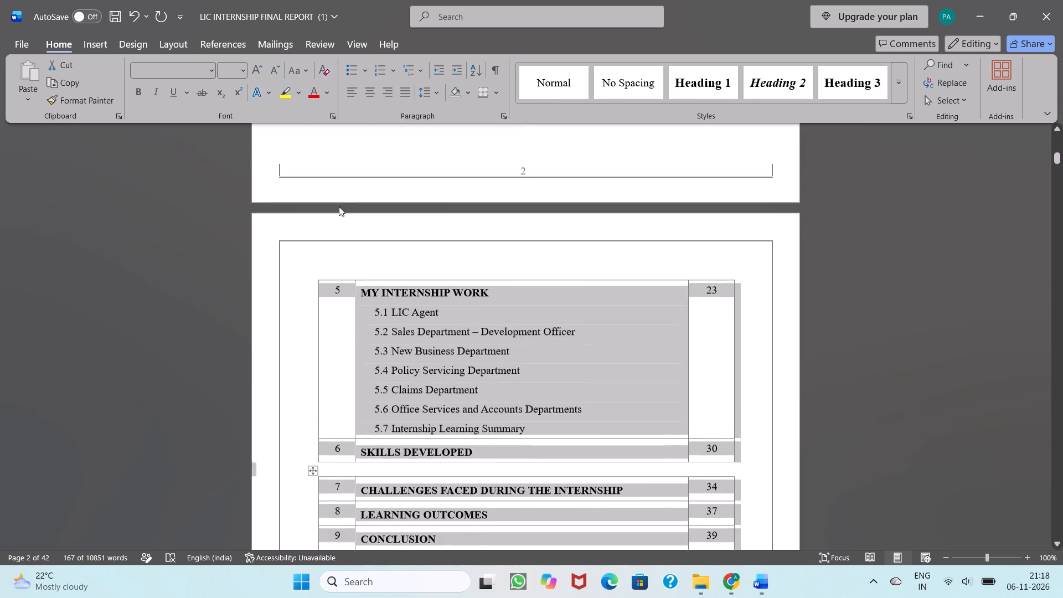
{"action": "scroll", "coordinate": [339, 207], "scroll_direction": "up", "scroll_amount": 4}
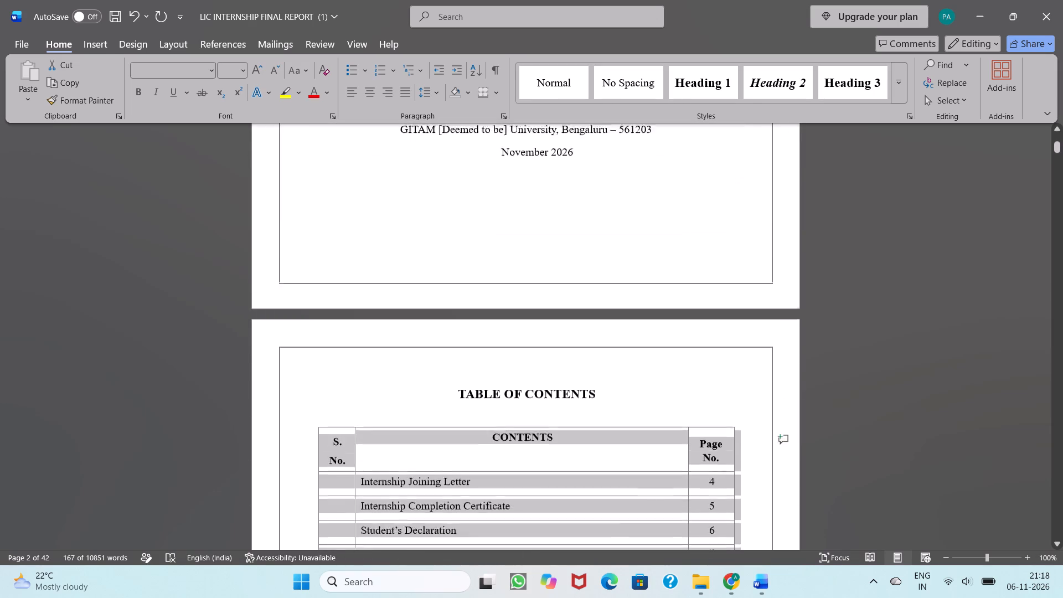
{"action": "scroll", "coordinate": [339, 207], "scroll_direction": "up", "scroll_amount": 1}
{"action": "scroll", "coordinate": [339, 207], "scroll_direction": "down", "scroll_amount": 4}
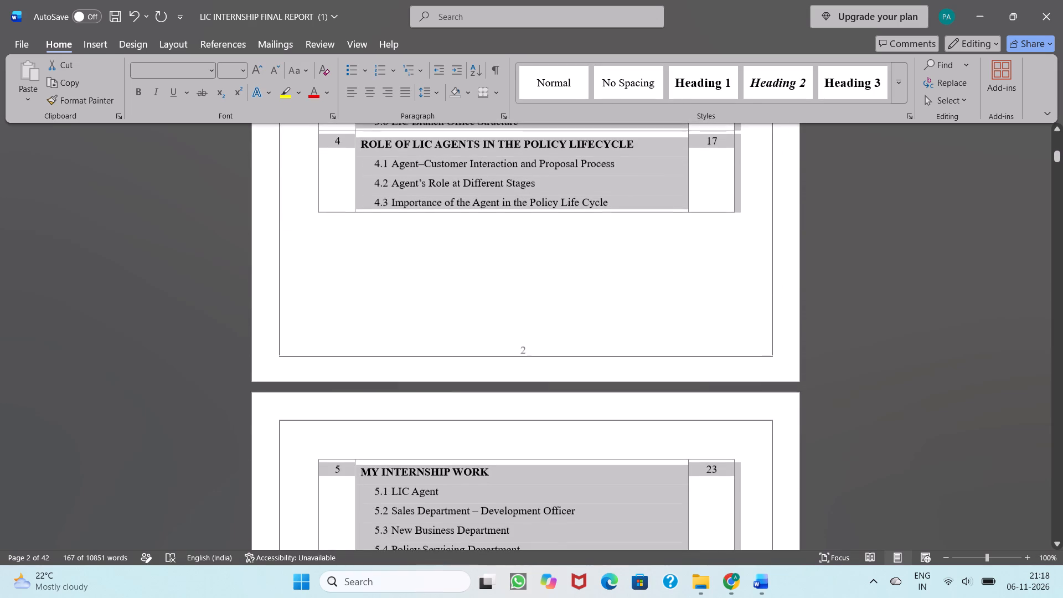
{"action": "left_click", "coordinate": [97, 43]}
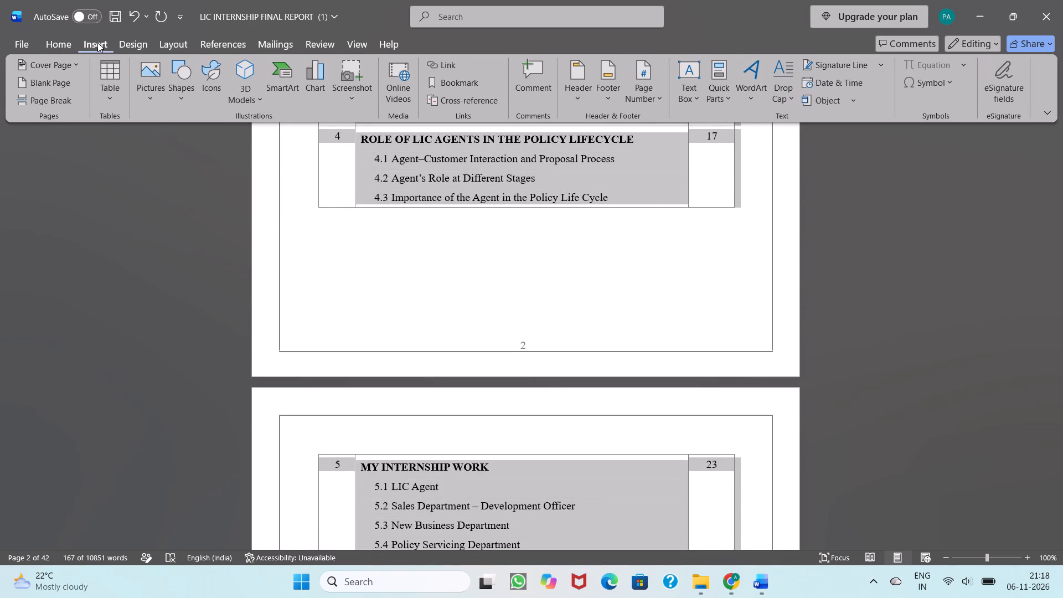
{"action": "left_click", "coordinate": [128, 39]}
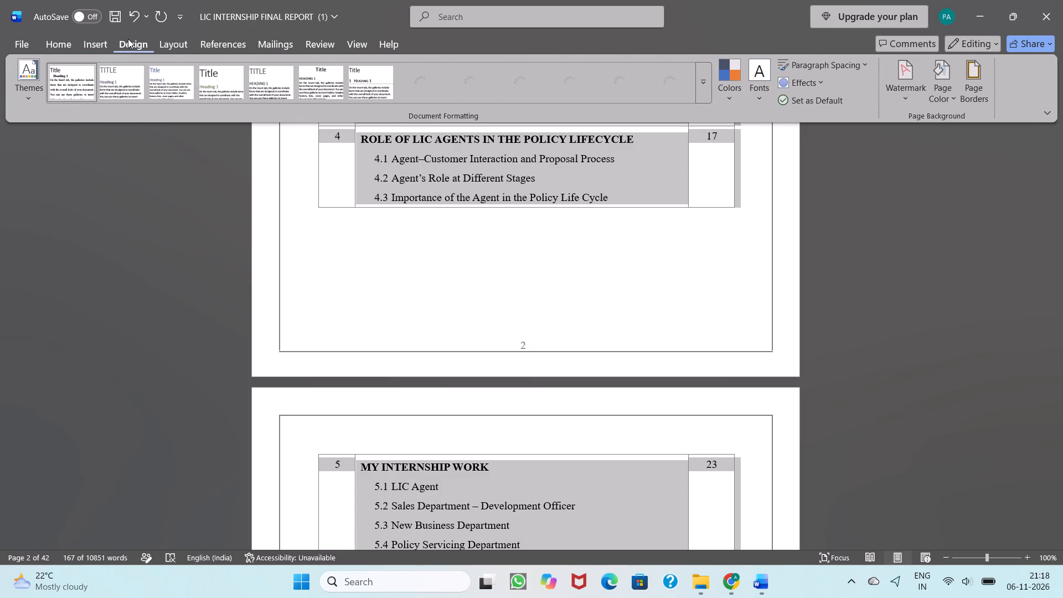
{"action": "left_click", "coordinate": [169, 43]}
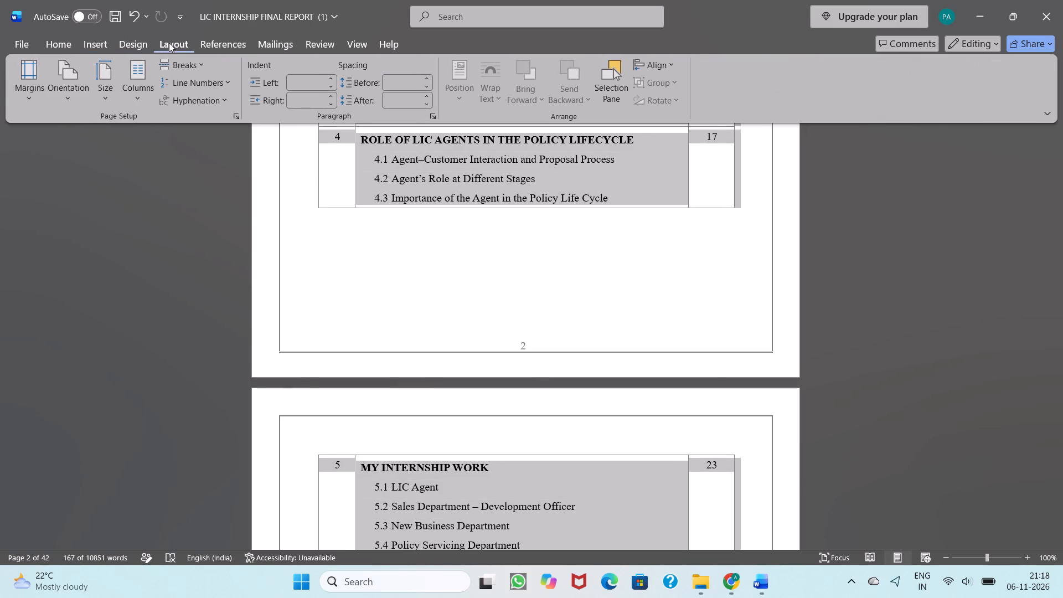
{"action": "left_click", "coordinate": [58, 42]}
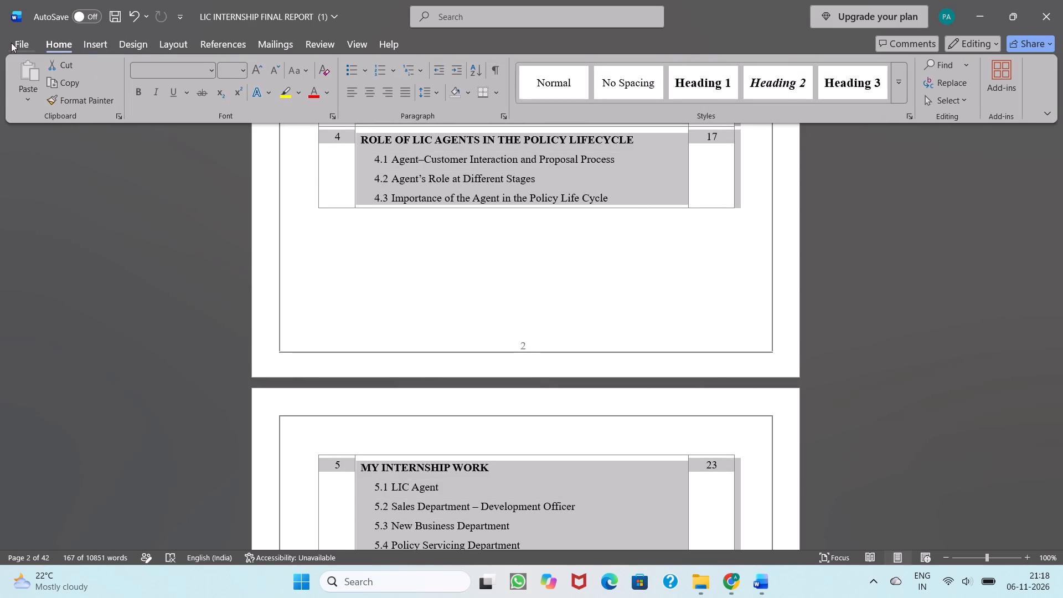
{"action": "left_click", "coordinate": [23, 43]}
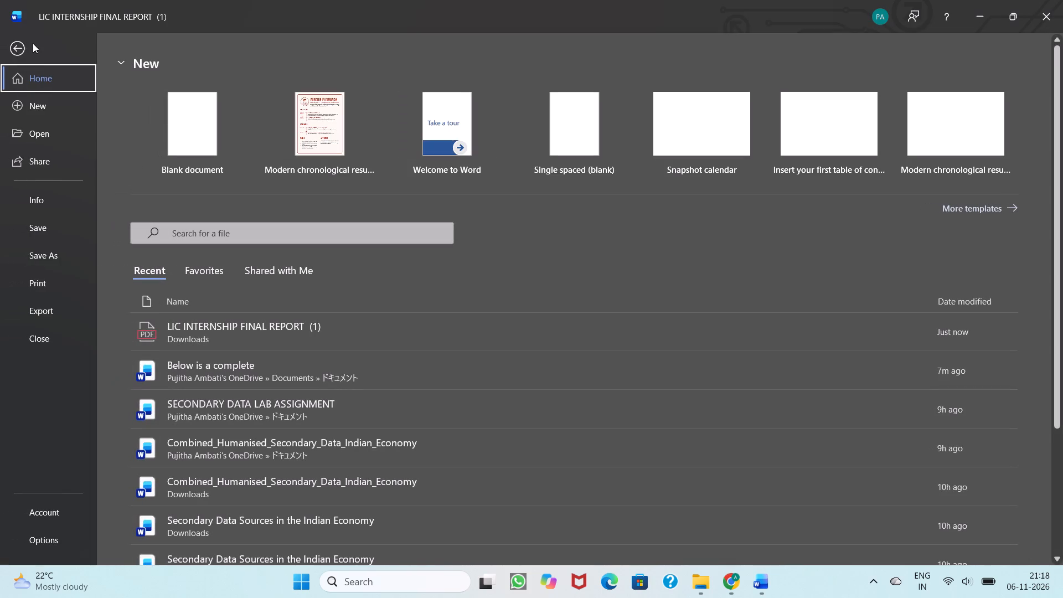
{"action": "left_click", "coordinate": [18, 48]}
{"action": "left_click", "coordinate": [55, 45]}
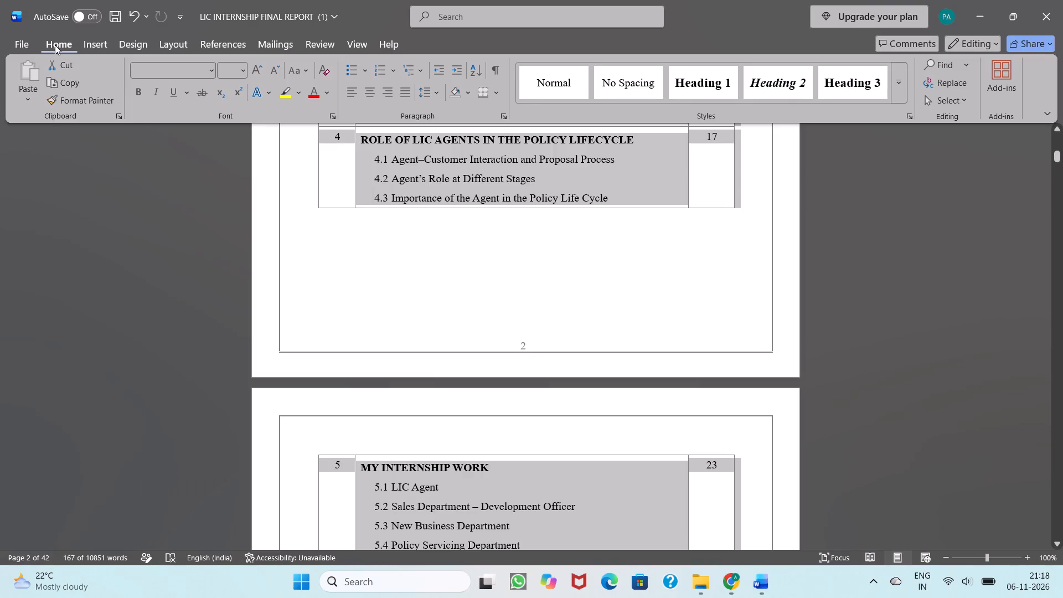
Turn on AutoSave by uploading the report to the personal OneDrive, and clear the table selection.
{"action": "left_click", "coordinate": [84, 14]}
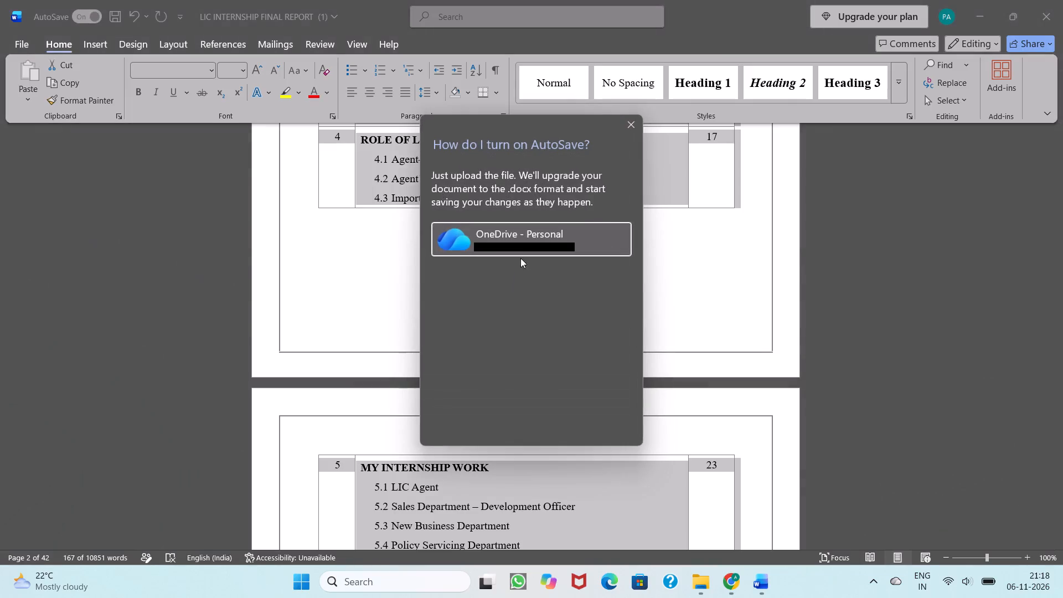
{"action": "left_click", "coordinate": [522, 249]}
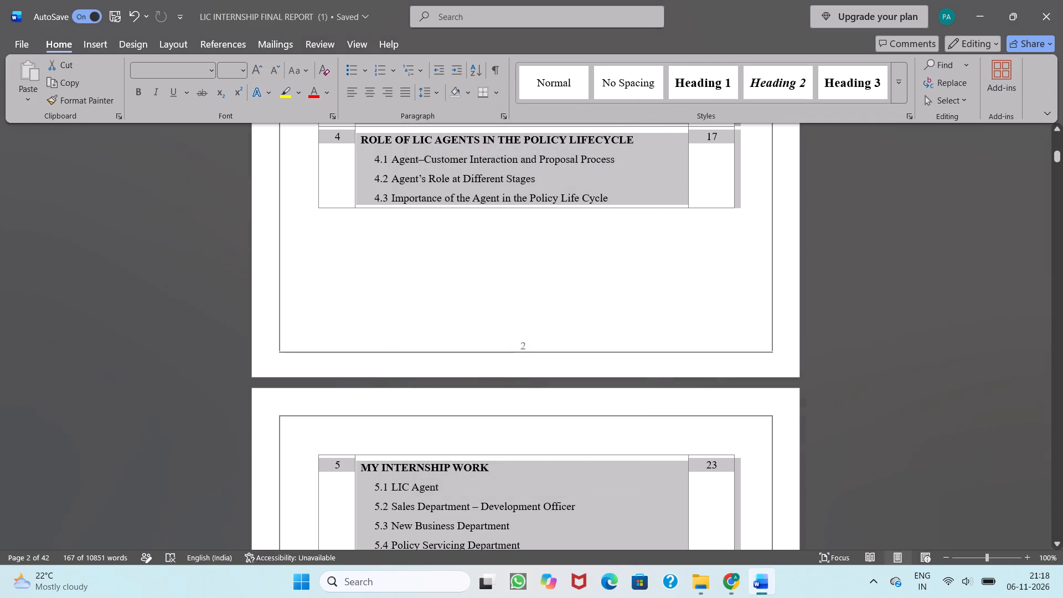
{"action": "left_click", "coordinate": [958, 343]}
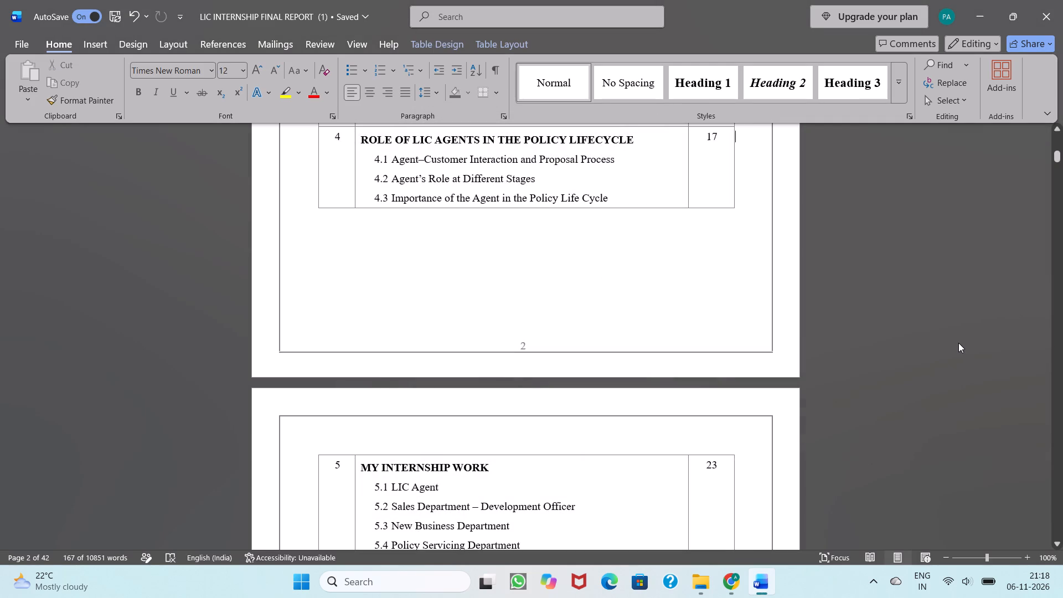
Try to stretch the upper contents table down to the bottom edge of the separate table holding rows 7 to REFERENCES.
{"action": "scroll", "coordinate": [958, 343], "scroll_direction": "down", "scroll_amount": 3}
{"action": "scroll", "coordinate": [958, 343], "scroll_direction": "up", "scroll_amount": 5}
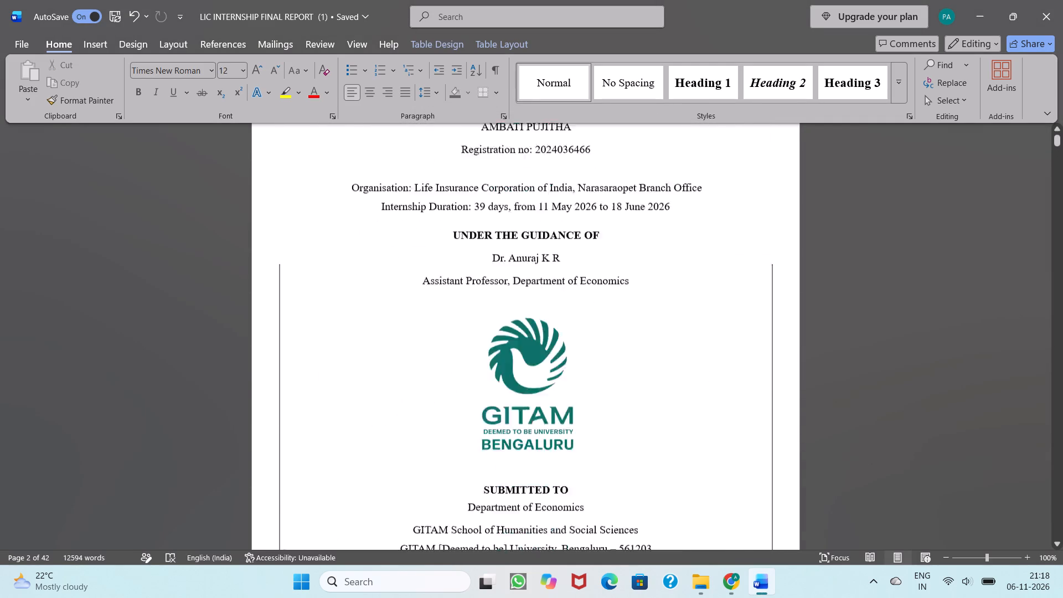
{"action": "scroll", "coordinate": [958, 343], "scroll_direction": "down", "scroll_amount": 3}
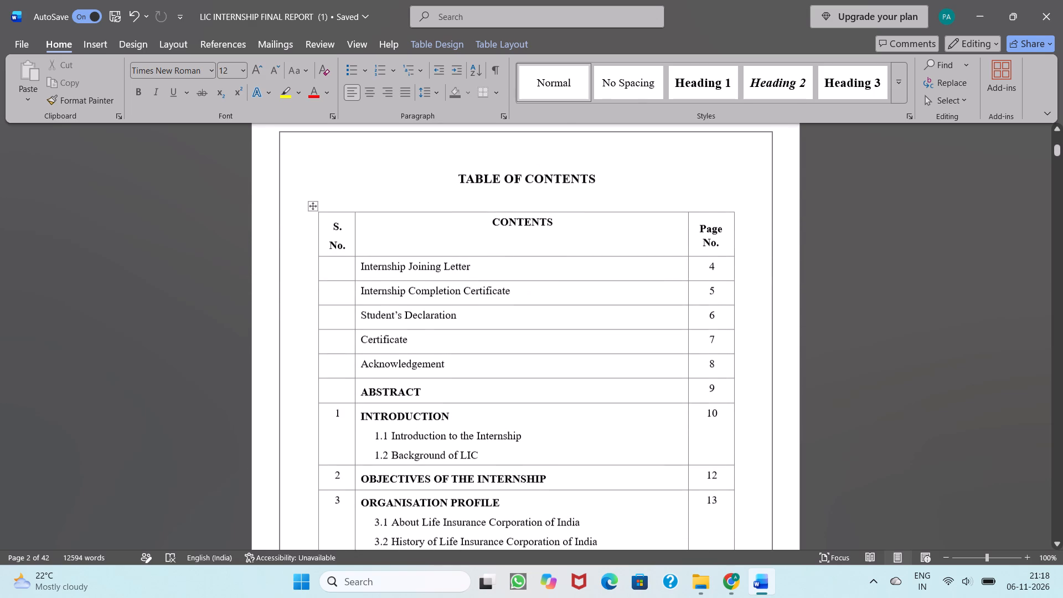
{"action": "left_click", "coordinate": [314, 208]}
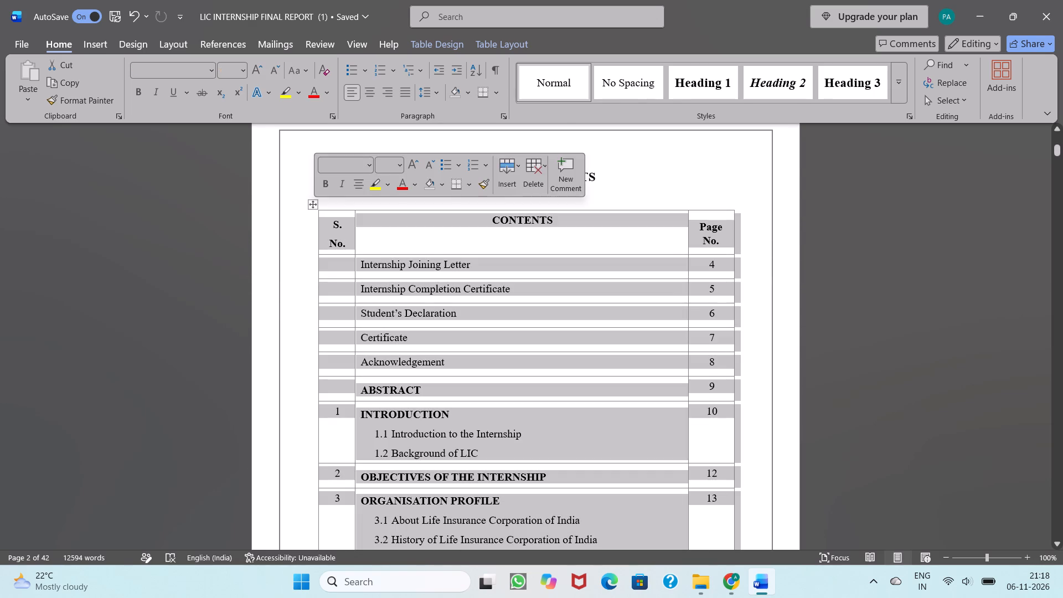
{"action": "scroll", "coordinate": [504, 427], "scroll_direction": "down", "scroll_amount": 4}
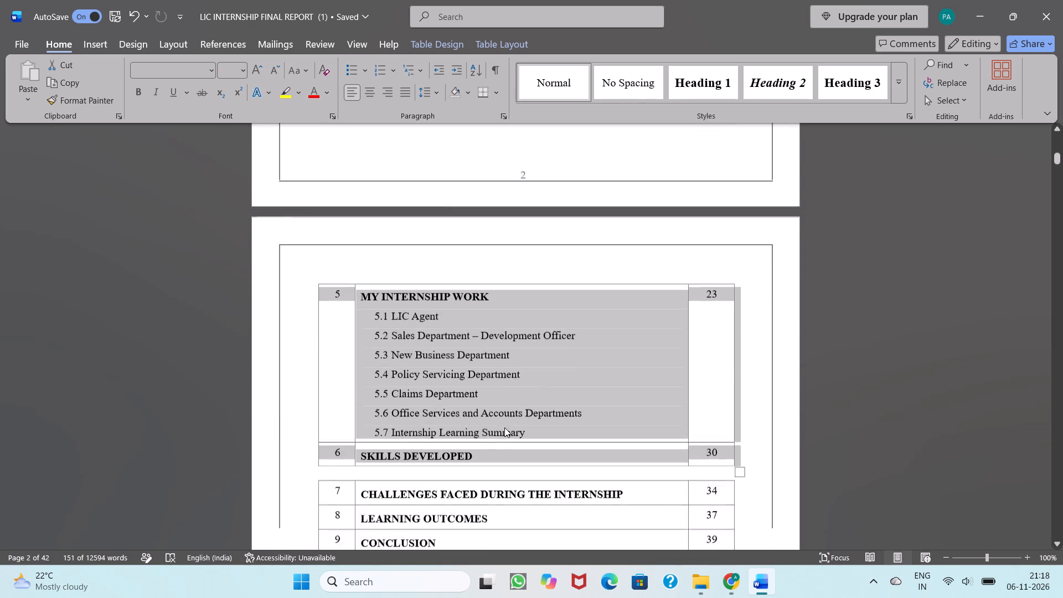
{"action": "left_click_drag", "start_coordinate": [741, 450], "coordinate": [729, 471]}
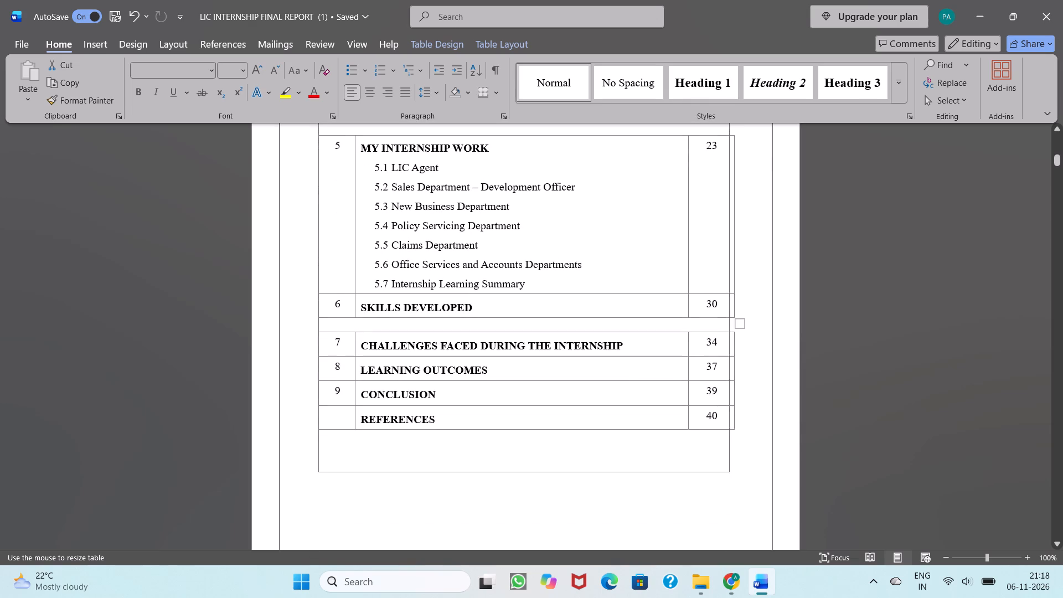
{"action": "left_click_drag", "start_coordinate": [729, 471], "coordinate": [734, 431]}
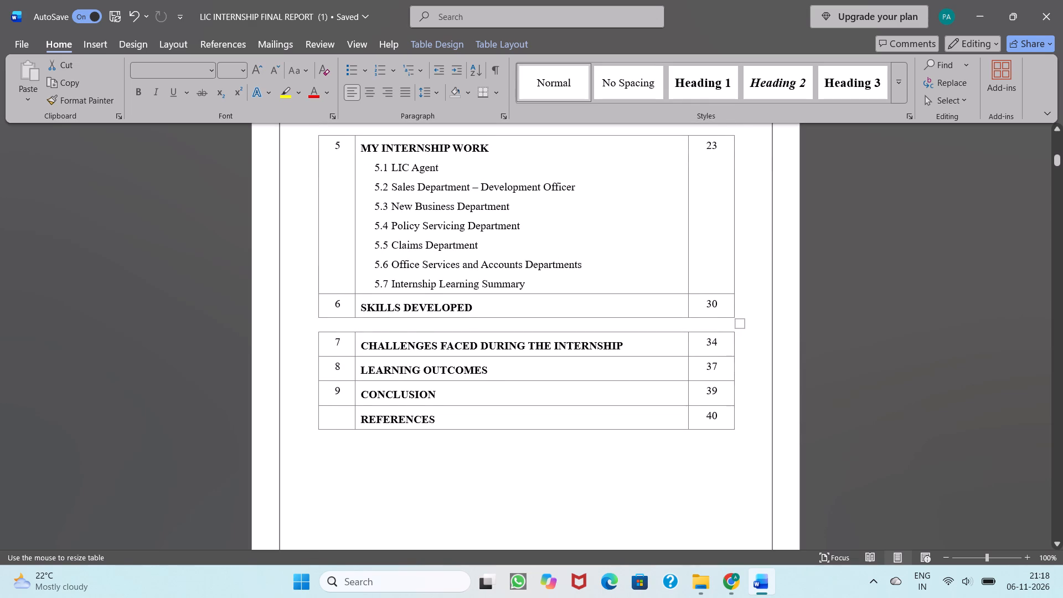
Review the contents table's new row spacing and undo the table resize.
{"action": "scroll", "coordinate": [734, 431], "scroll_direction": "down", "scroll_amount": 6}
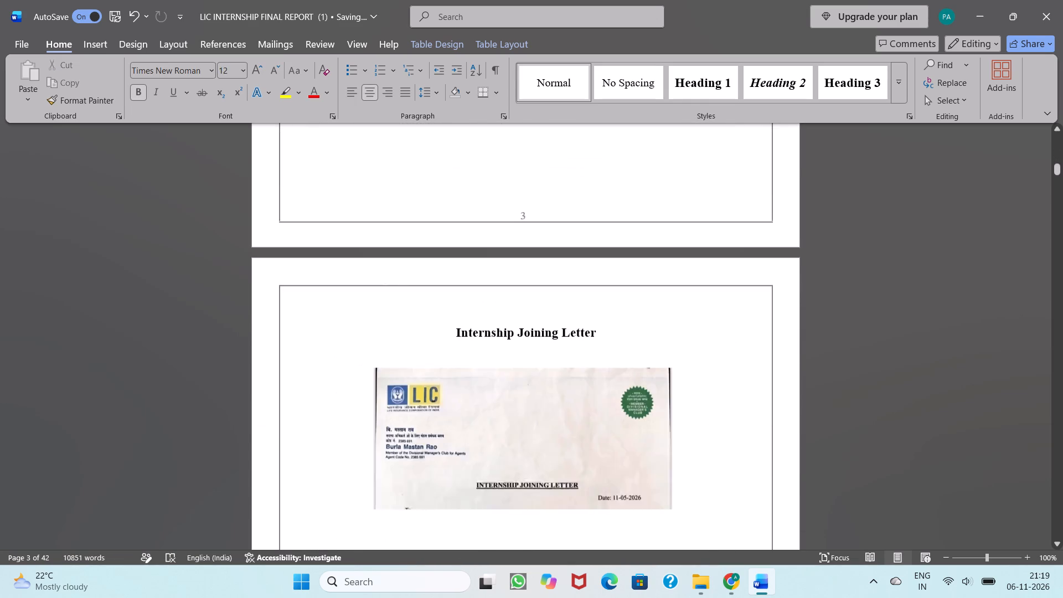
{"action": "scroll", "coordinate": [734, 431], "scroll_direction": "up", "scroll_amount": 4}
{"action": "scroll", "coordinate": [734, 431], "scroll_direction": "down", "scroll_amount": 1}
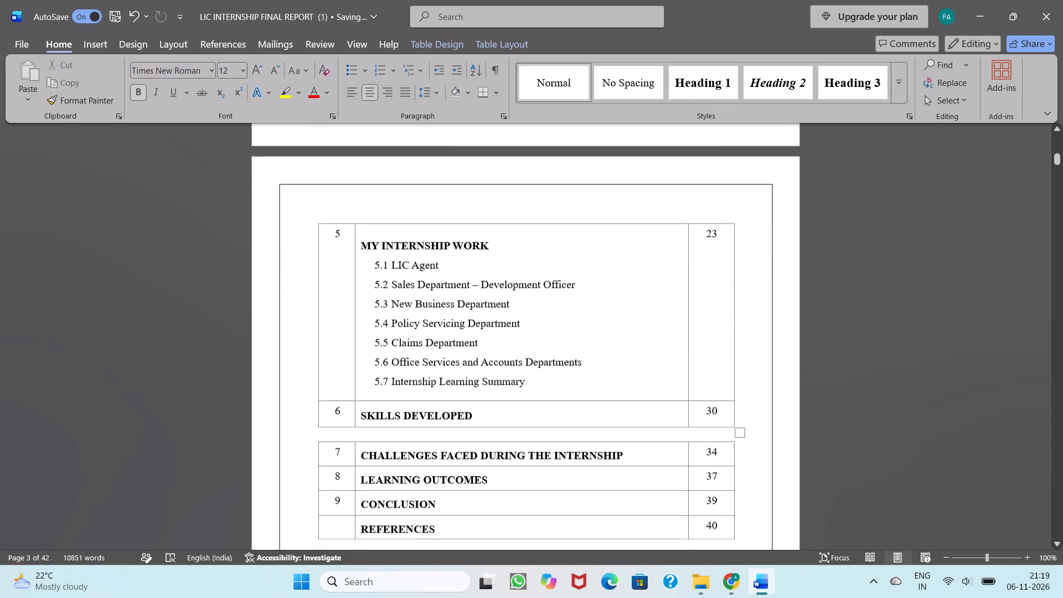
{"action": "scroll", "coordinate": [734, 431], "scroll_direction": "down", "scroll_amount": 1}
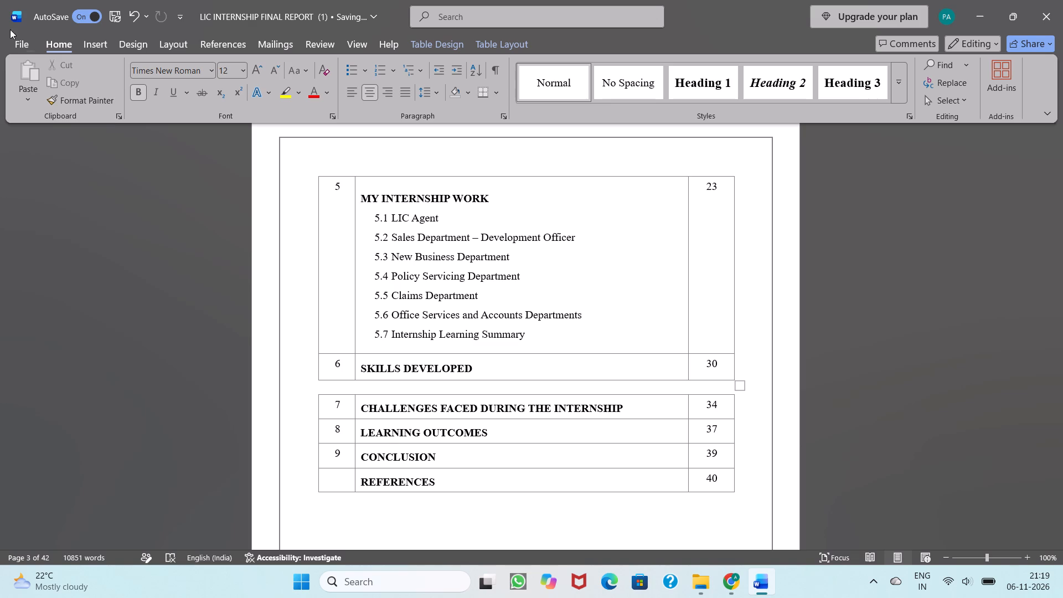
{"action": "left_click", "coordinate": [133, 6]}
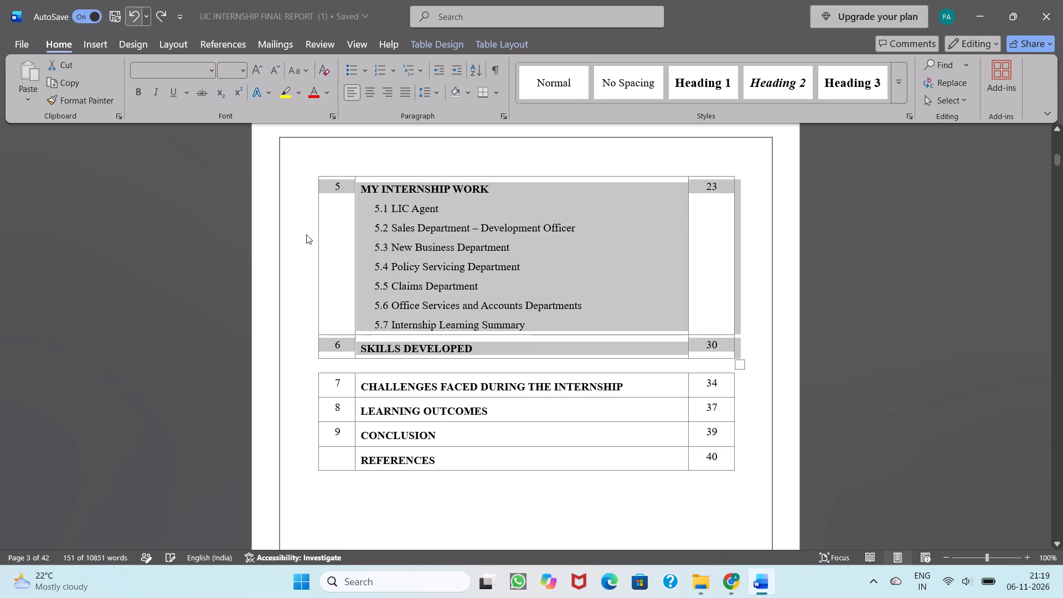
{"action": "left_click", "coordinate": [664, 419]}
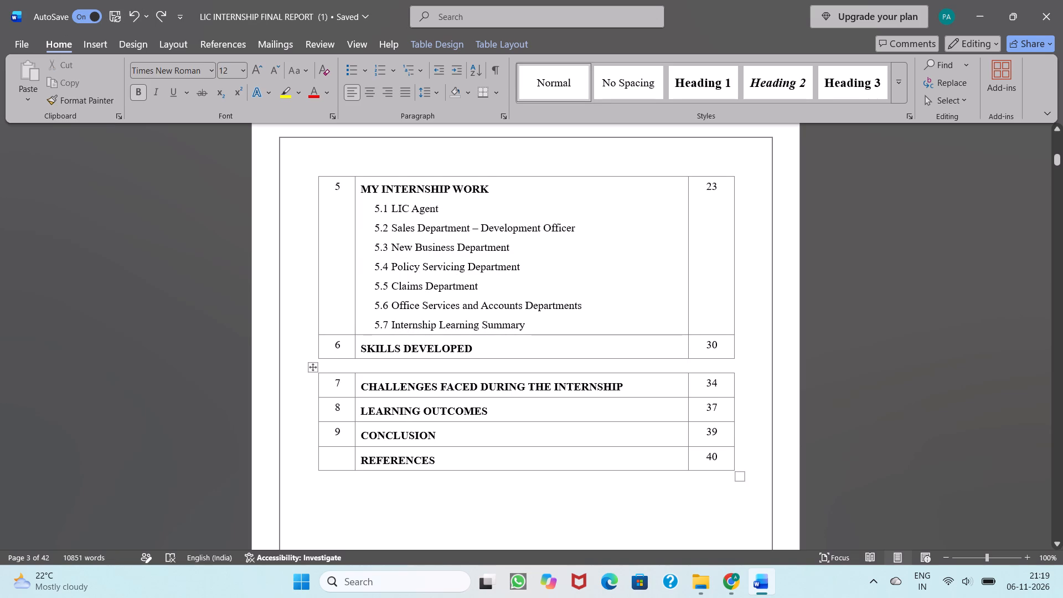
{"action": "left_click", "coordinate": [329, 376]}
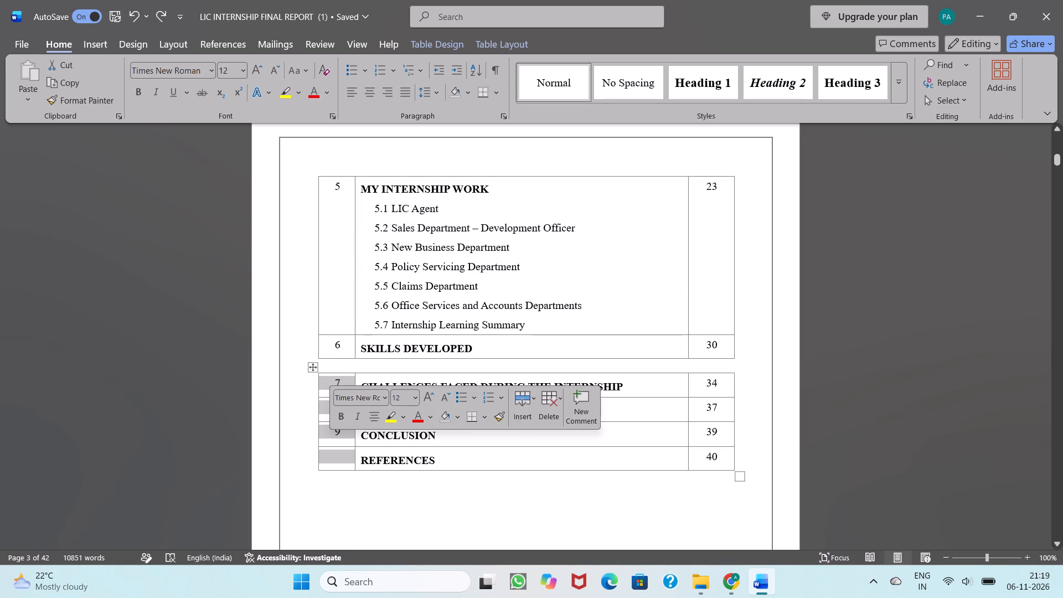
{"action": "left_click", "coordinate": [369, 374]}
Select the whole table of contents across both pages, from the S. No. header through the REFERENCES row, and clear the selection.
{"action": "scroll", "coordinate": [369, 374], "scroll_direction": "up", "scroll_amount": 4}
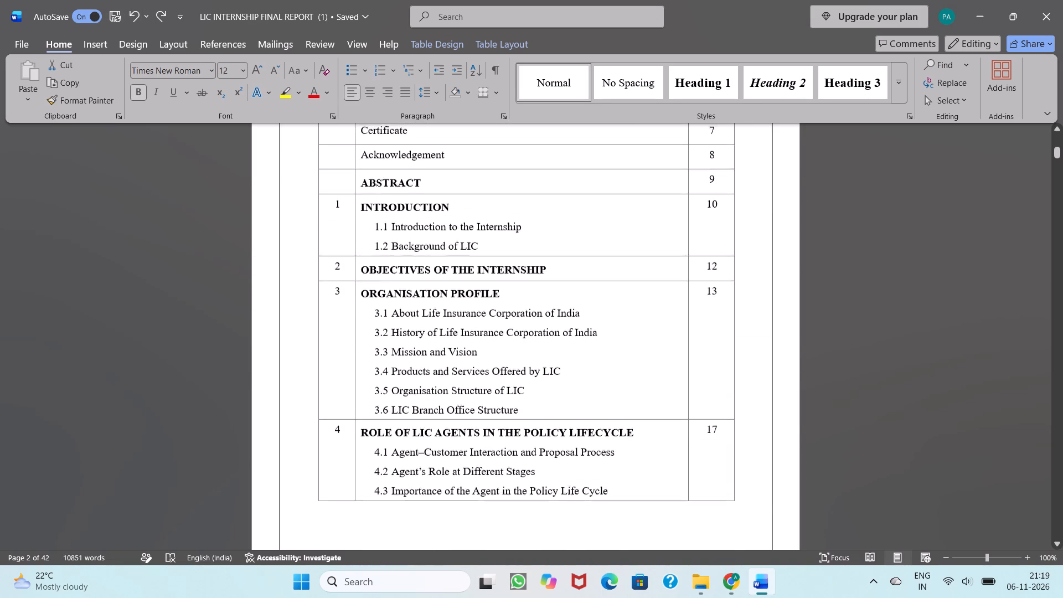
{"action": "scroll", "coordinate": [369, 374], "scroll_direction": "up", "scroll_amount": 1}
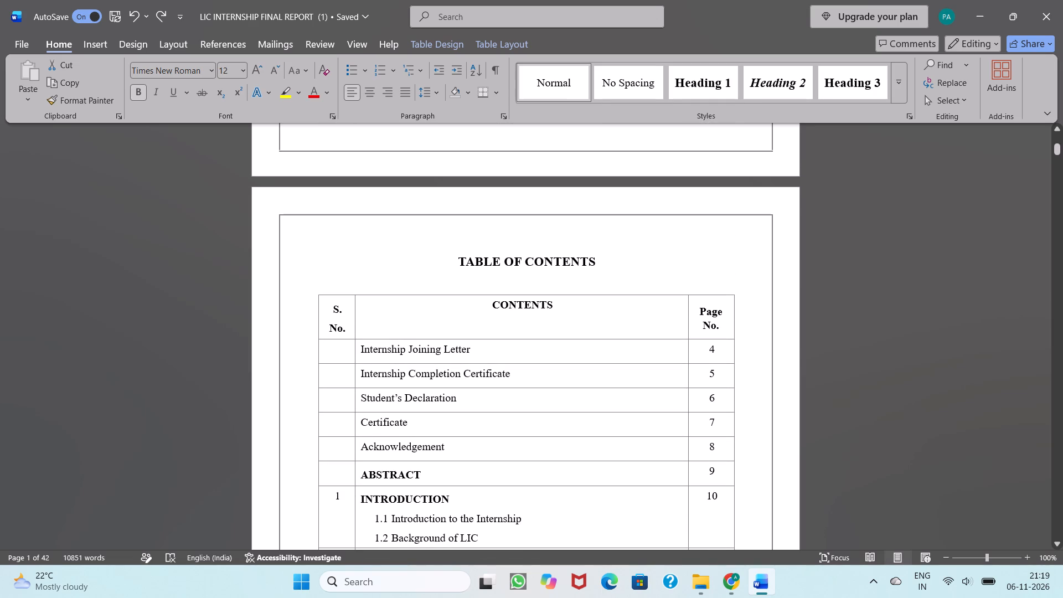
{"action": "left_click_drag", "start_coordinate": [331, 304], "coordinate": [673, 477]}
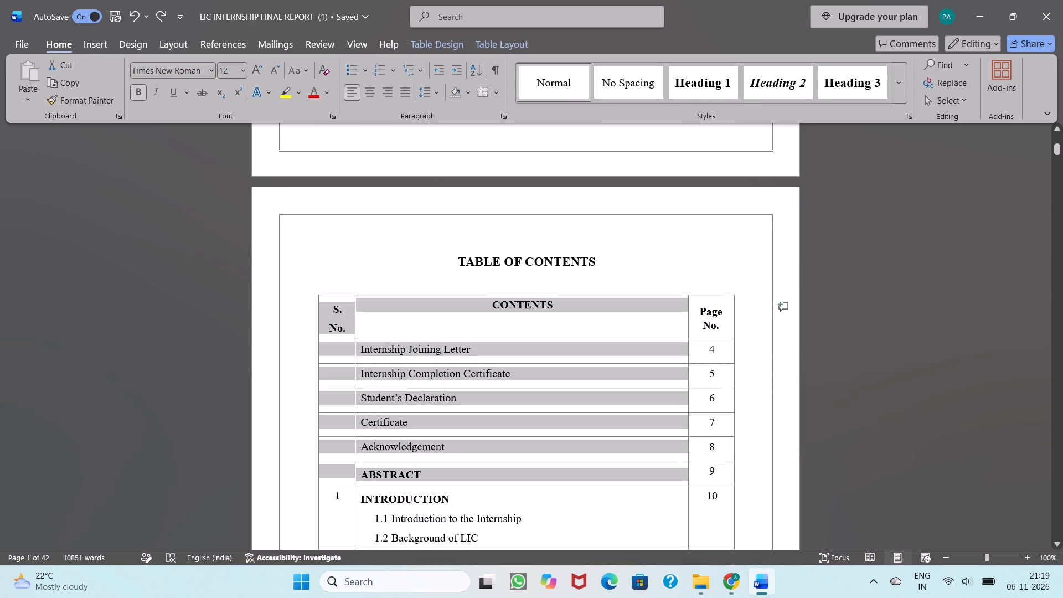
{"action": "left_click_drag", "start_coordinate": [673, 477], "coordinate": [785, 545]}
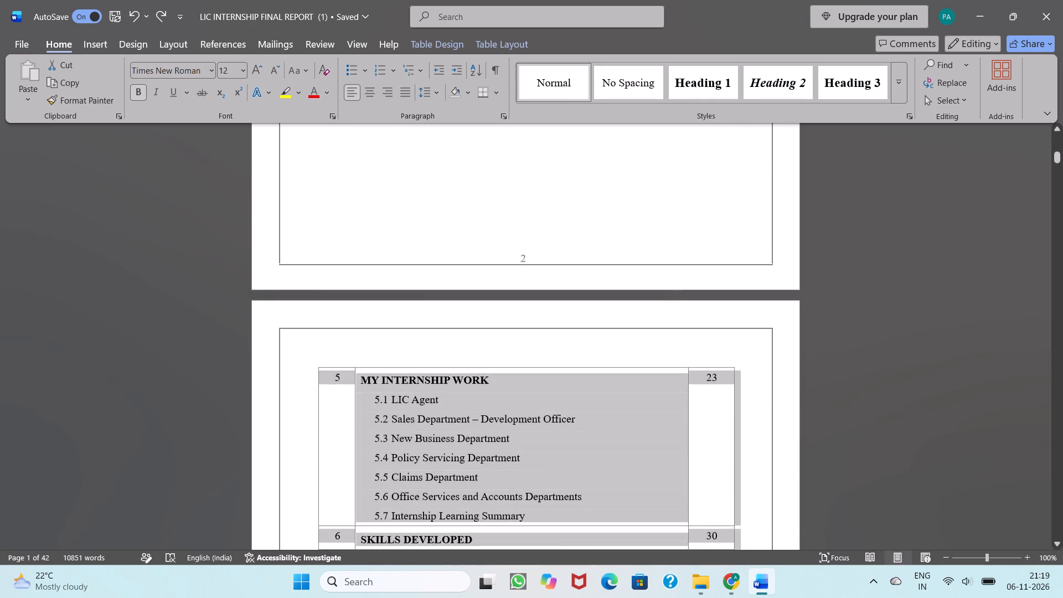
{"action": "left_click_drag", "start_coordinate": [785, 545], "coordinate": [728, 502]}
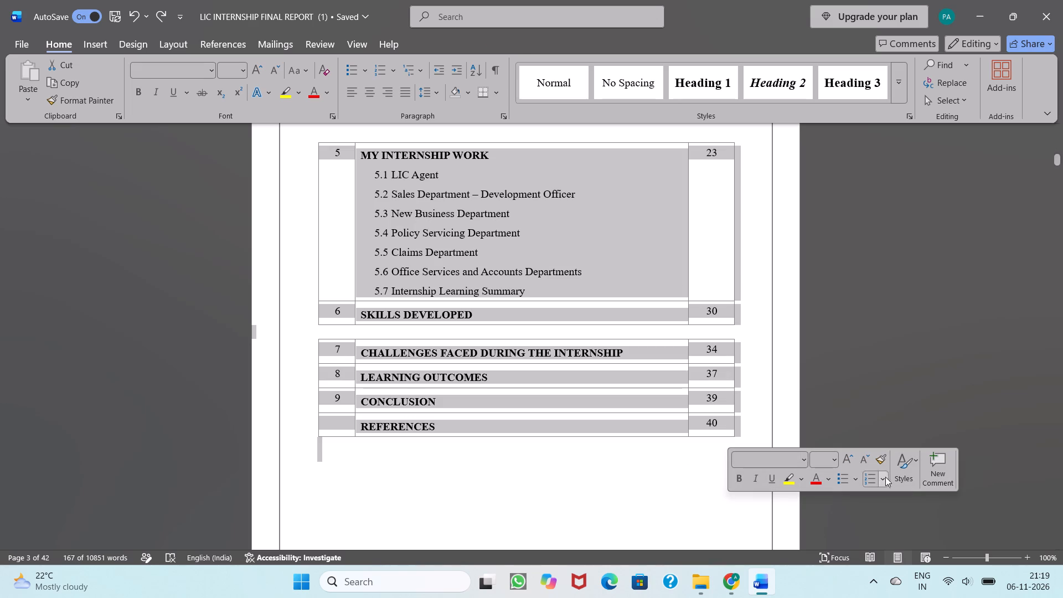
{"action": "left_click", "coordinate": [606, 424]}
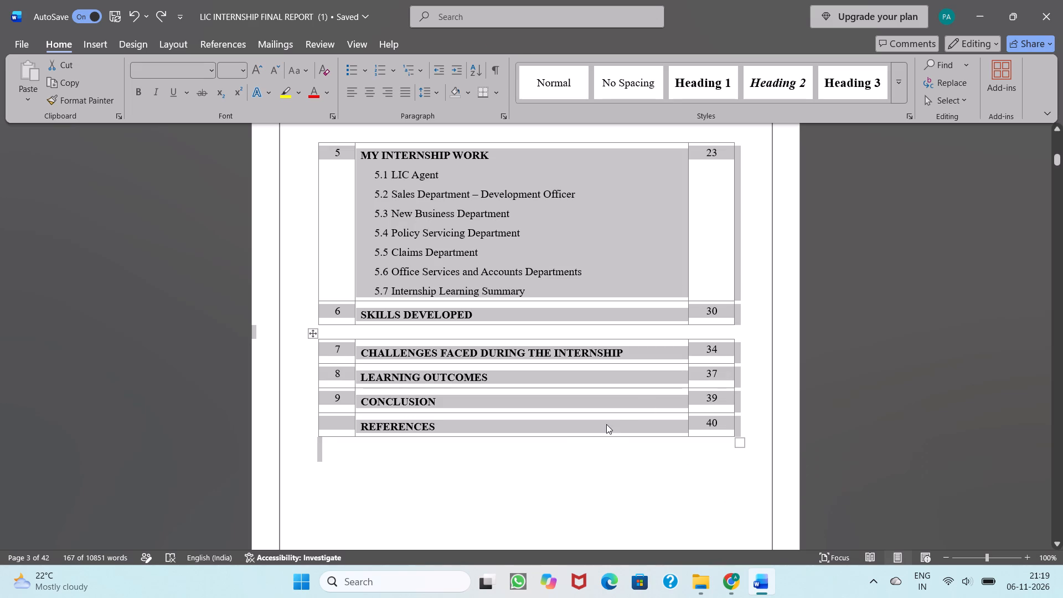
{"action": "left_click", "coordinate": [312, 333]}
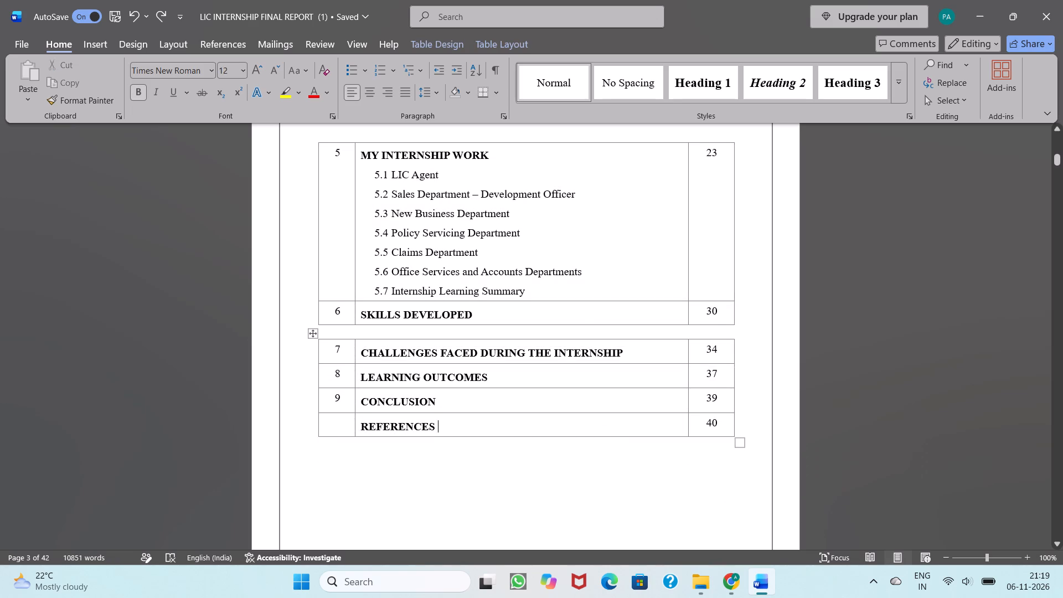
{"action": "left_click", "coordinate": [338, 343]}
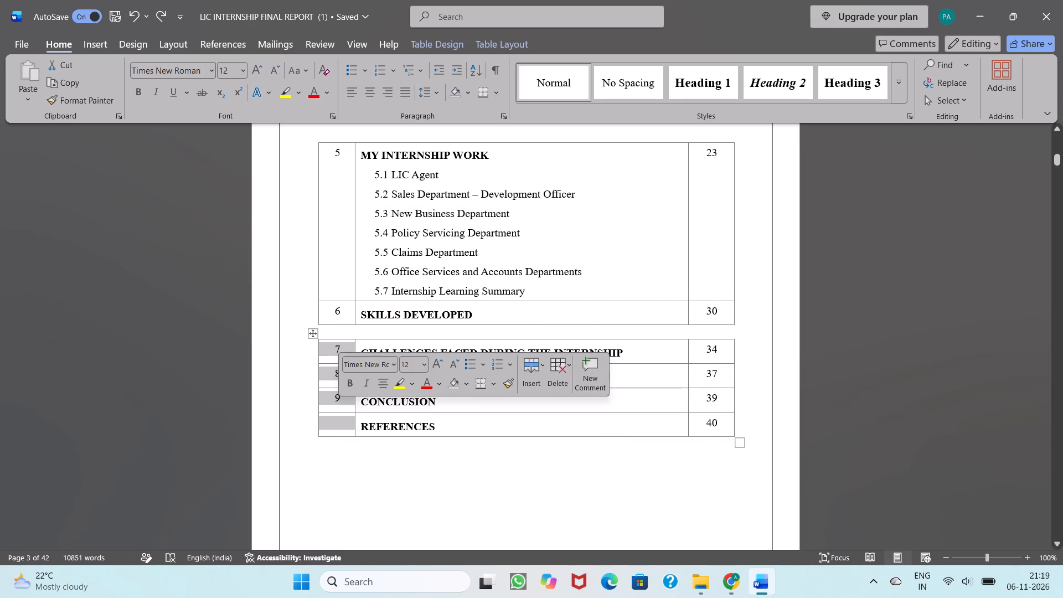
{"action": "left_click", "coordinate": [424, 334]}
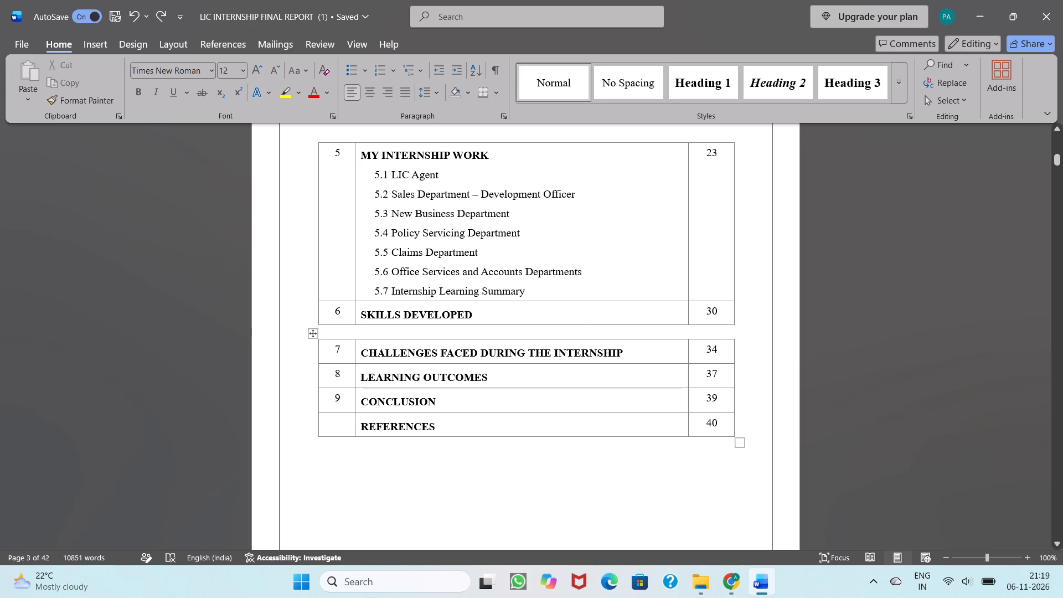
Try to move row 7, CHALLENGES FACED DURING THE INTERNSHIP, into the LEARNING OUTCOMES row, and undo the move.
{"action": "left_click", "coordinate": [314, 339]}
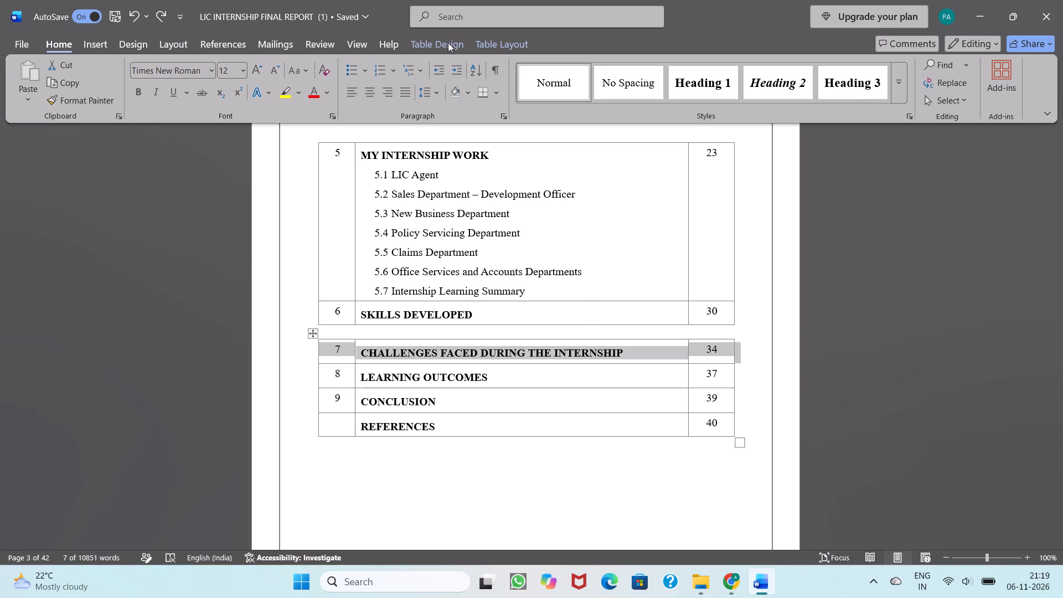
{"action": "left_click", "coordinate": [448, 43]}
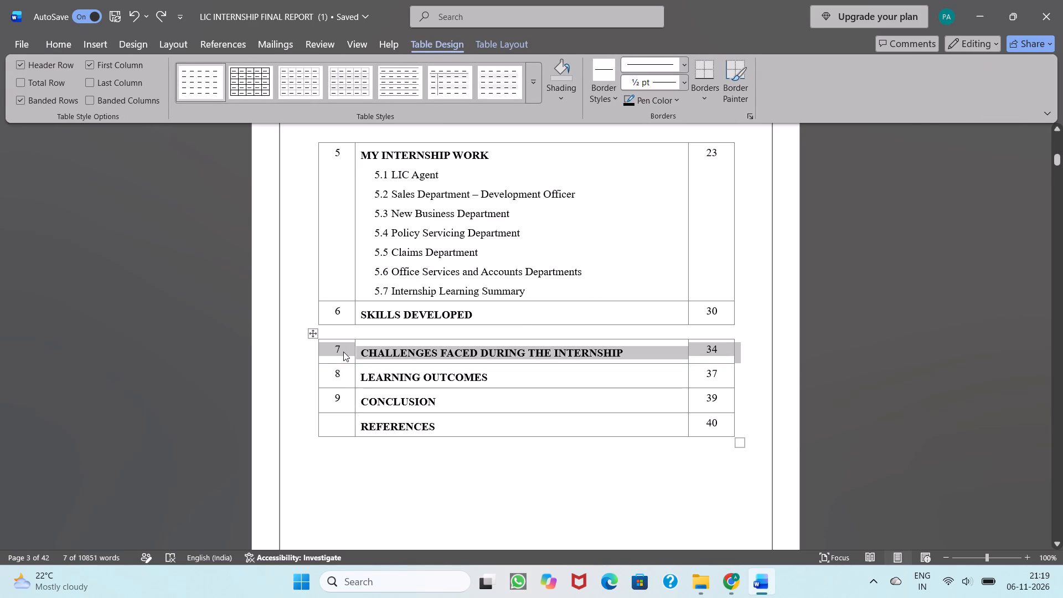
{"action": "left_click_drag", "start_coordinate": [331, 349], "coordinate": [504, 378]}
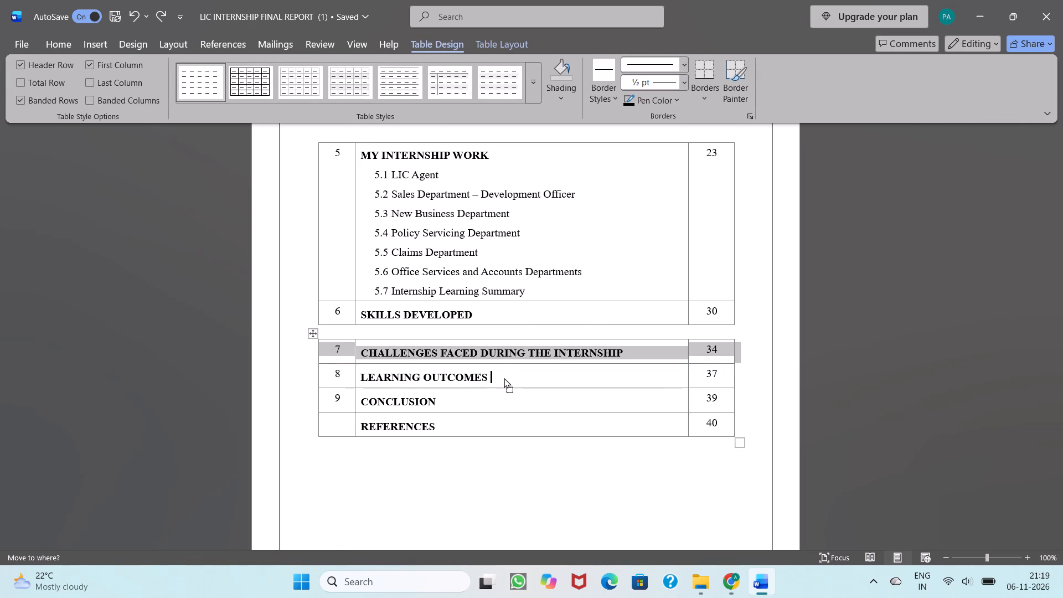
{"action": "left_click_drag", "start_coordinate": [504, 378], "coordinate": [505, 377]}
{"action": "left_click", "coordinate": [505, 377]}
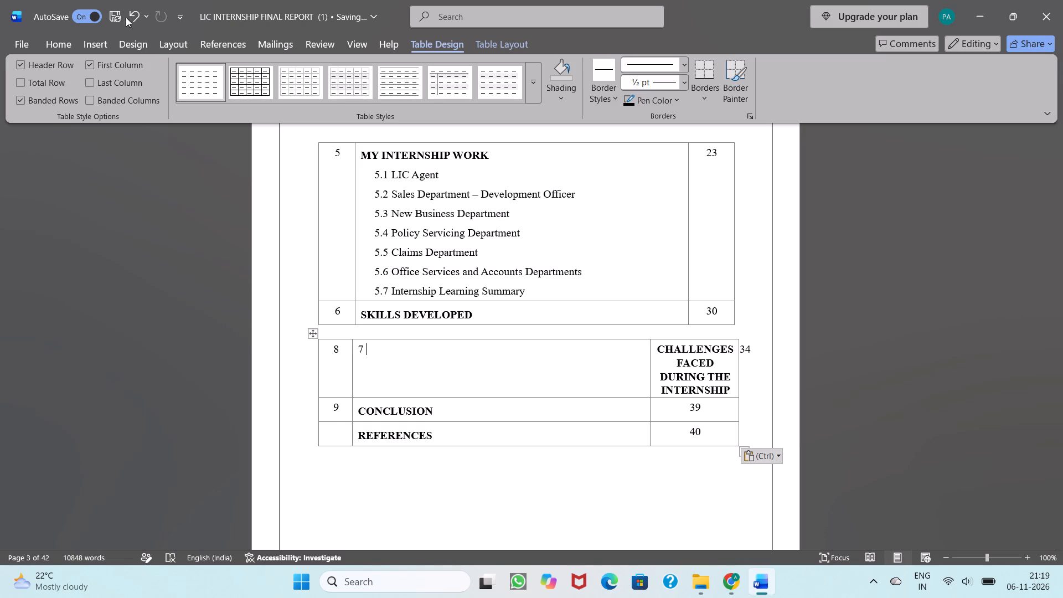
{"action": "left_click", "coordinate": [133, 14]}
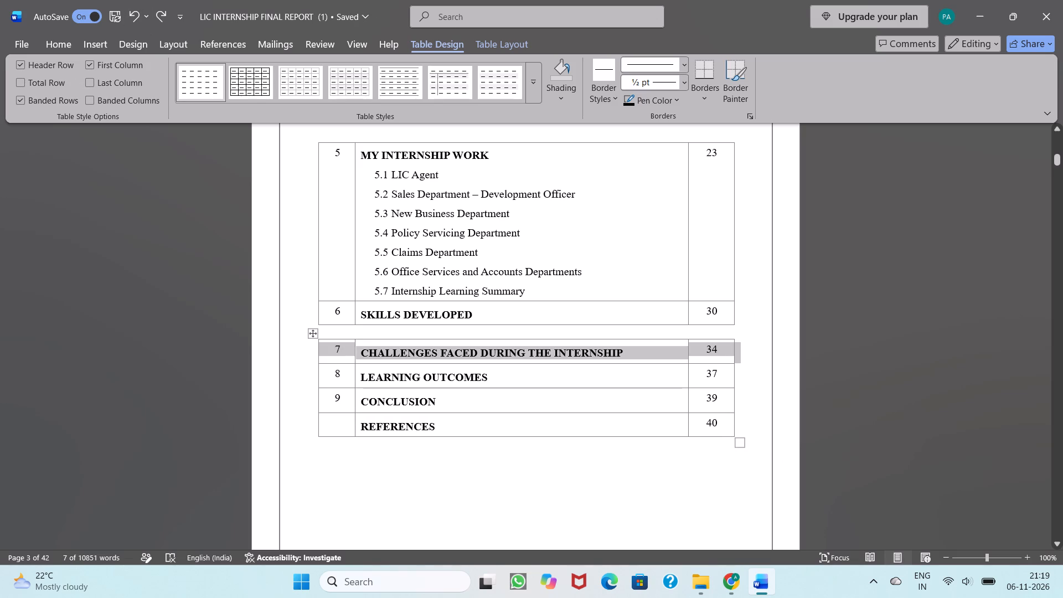
Examine how the contents table is split across its two pages and the layout of the page that follows.
{"action": "left_click", "coordinate": [463, 461]}
{"action": "scroll", "coordinate": [463, 461], "scroll_direction": "down", "scroll_amount": 3}
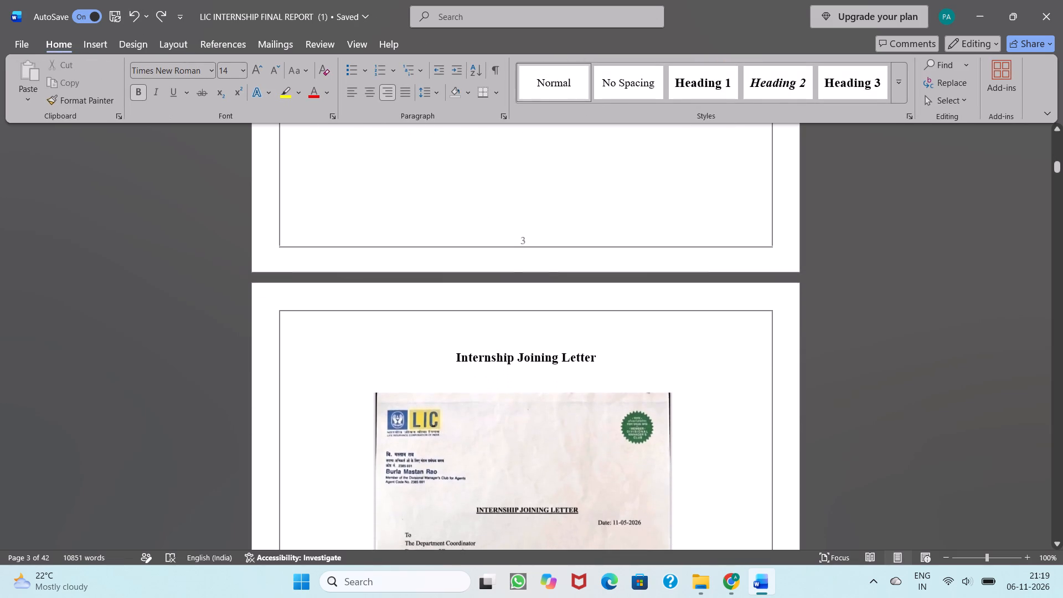
{"action": "scroll", "coordinate": [463, 461], "scroll_direction": "down", "scroll_amount": 2}
{"action": "scroll", "coordinate": [463, 461], "scroll_direction": "up", "scroll_amount": 6}
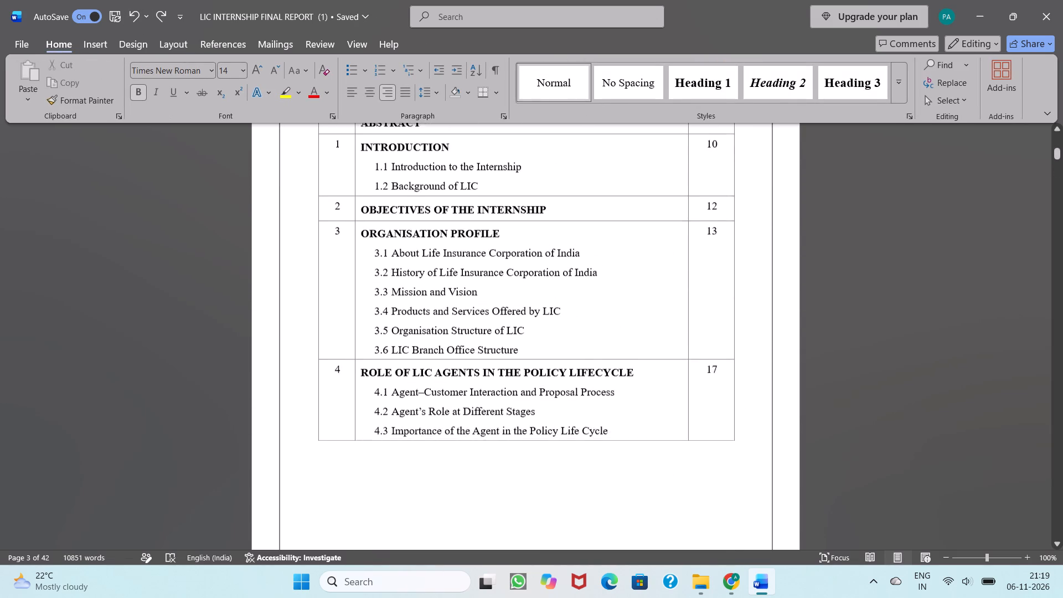
{"action": "scroll", "coordinate": [463, 461], "scroll_direction": "up", "scroll_amount": 1}
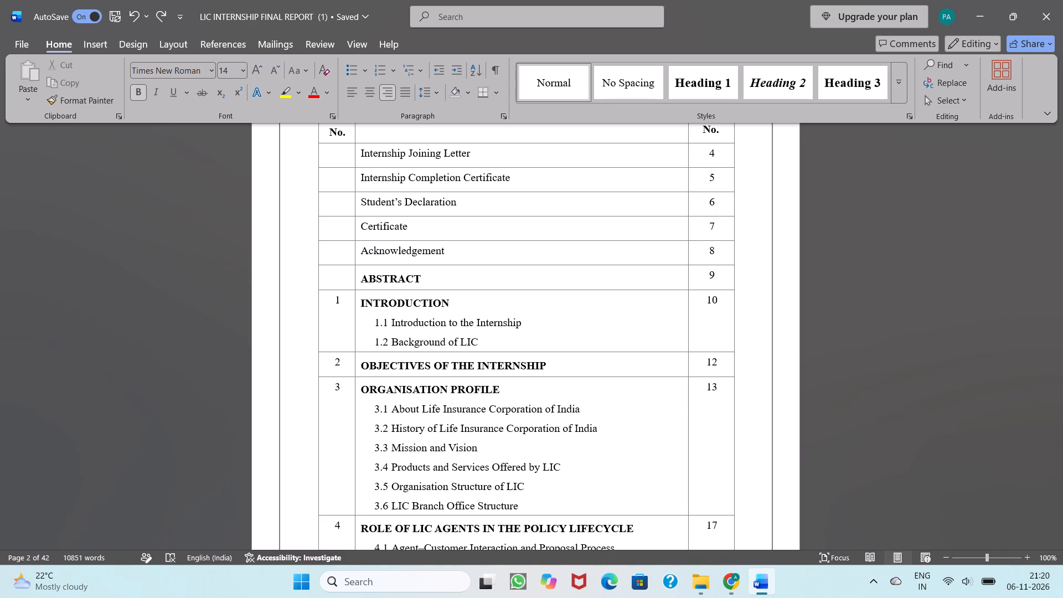
{"action": "scroll", "coordinate": [463, 461], "scroll_direction": "down", "scroll_amount": 3, "text": "ctrl"}
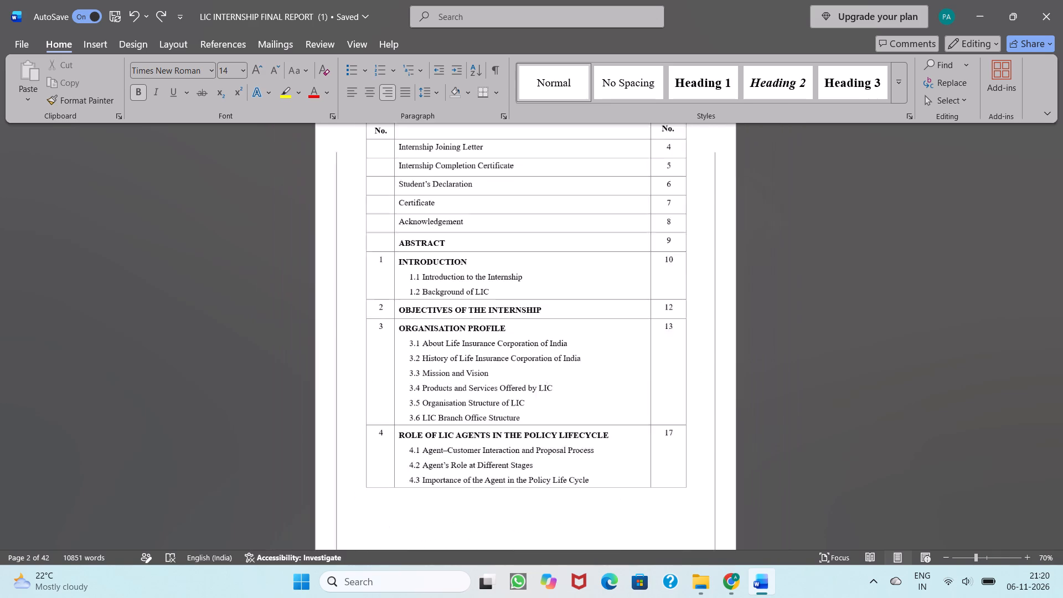
{"action": "scroll", "coordinate": [463, 461], "scroll_direction": "down", "scroll_amount": 5}
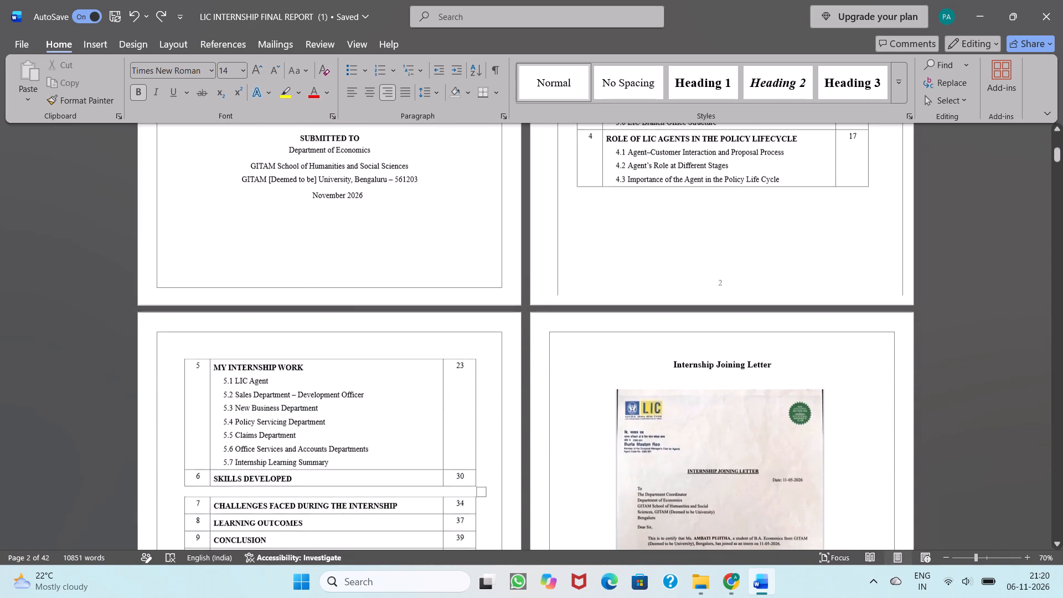
{"action": "scroll", "coordinate": [463, 461], "scroll_direction": "down", "scroll_amount": 1}
{"action": "scroll", "coordinate": [463, 461], "scroll_direction": "up", "scroll_amount": 4, "text": "ctrl"}
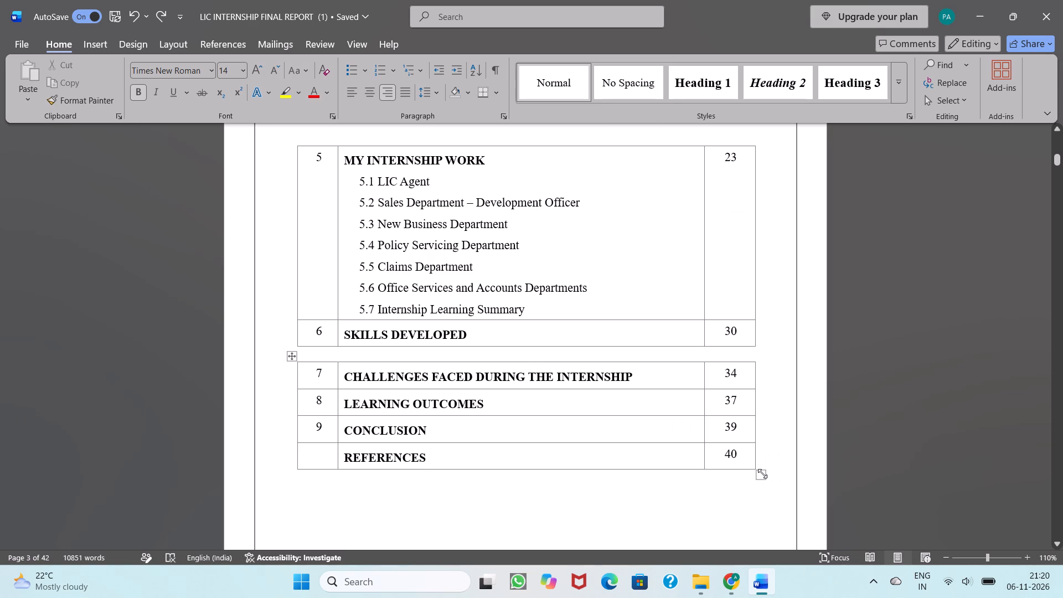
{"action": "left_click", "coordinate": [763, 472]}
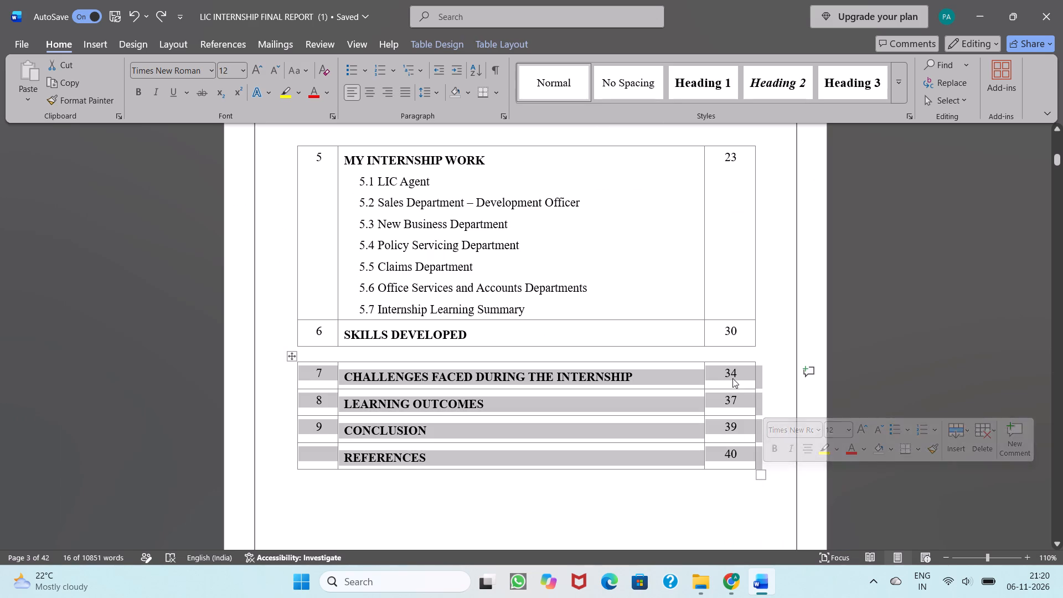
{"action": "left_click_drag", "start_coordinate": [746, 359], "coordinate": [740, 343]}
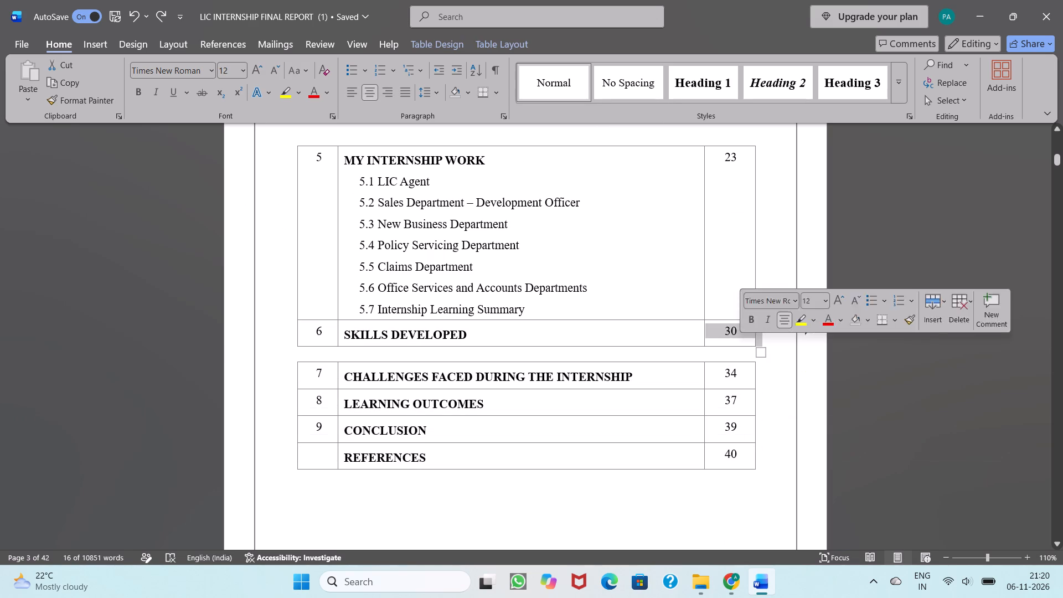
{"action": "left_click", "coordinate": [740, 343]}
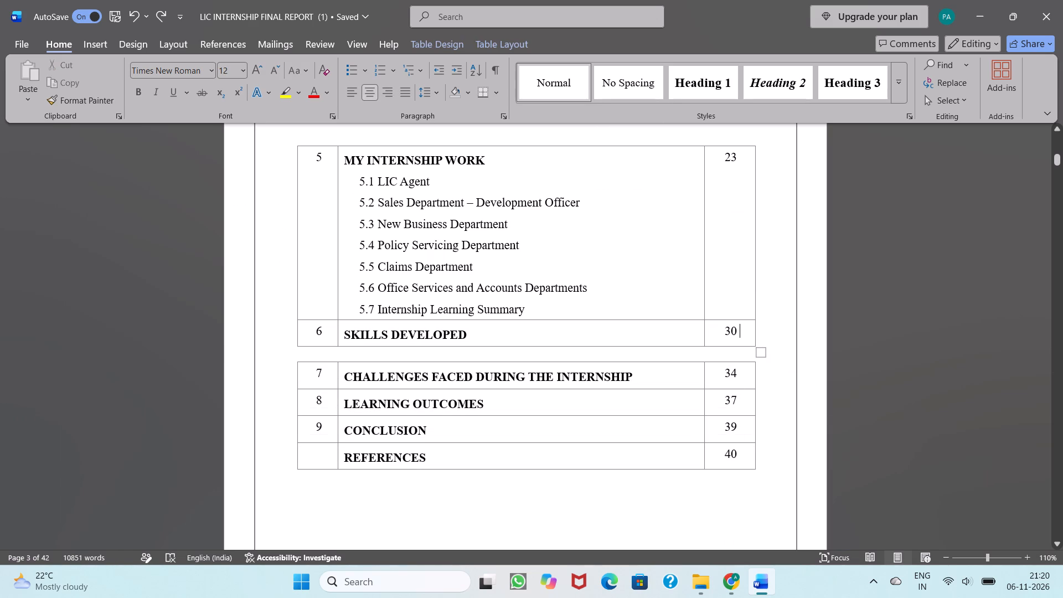
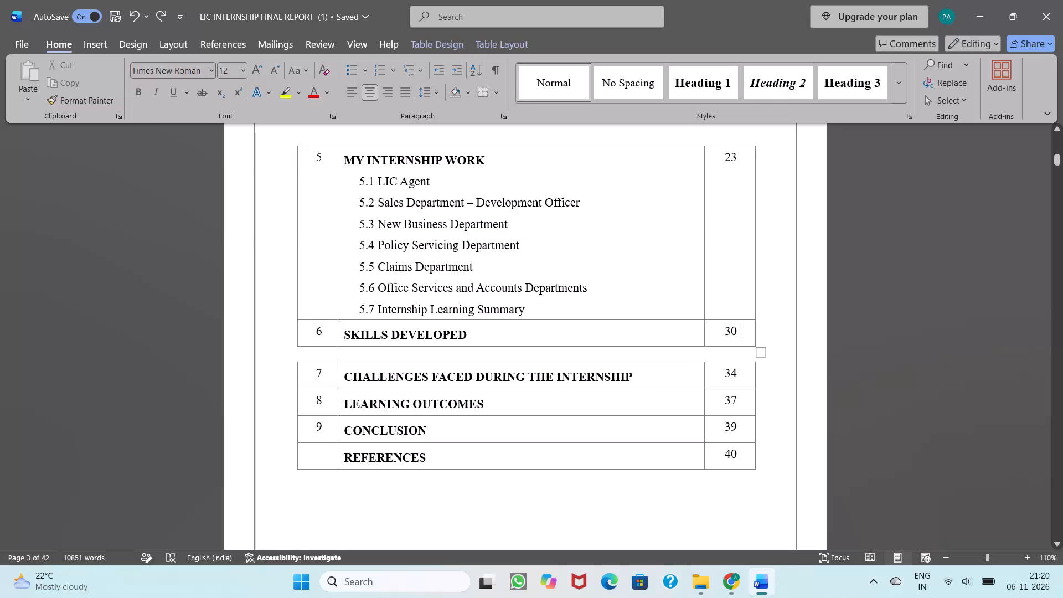
Remove the centred alignment of the number 7 in the CHALLENGES FACED row and indent it with five spaces.
{"action": "left_click", "coordinate": [295, 364]}
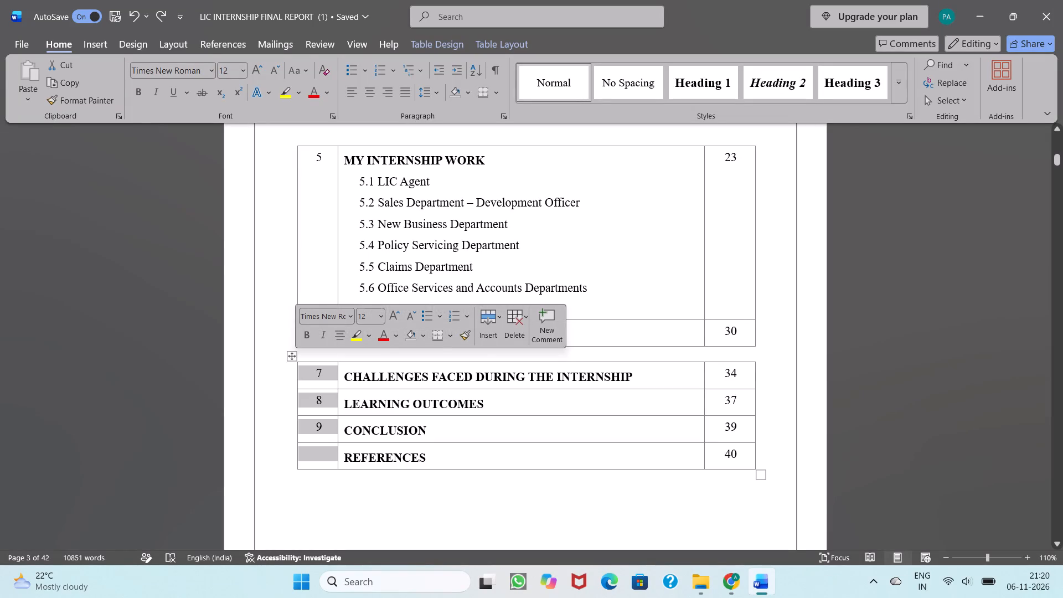
{"action": "left_click", "coordinate": [303, 370]}
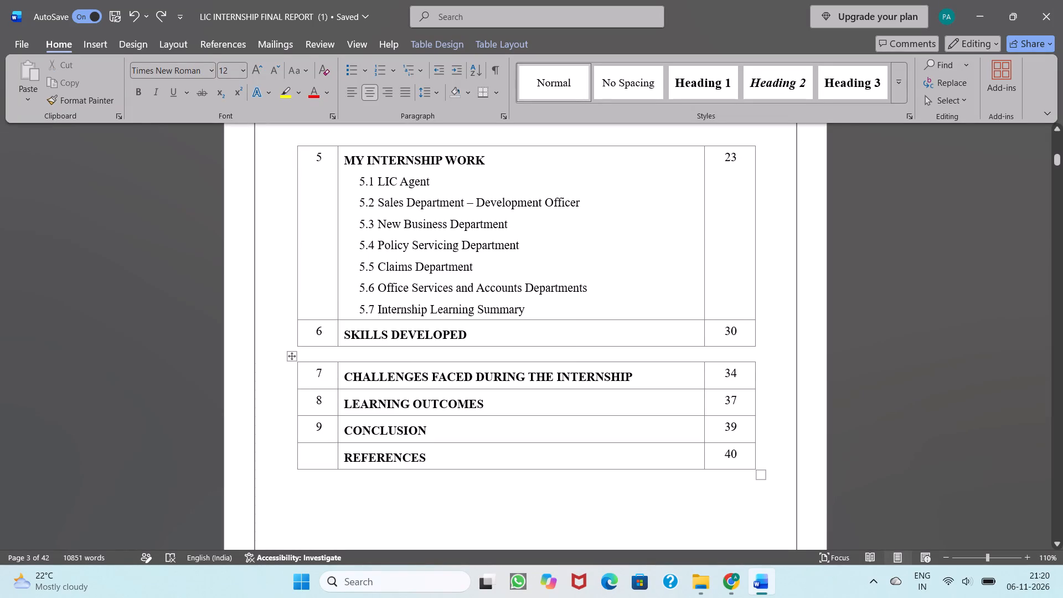
{"action": "key", "text": "BackSpace"}
{"action": "key", "text": "BackSpace"}
{"action": "key", "text": "BackSpace"}
{"action": "key", "text": "space"}
{"action": "key", "text": "space"}
{"action": "key", "text": "space"}
{"action": "key", "text": "space"}
{"action": "key", "text": "space"}
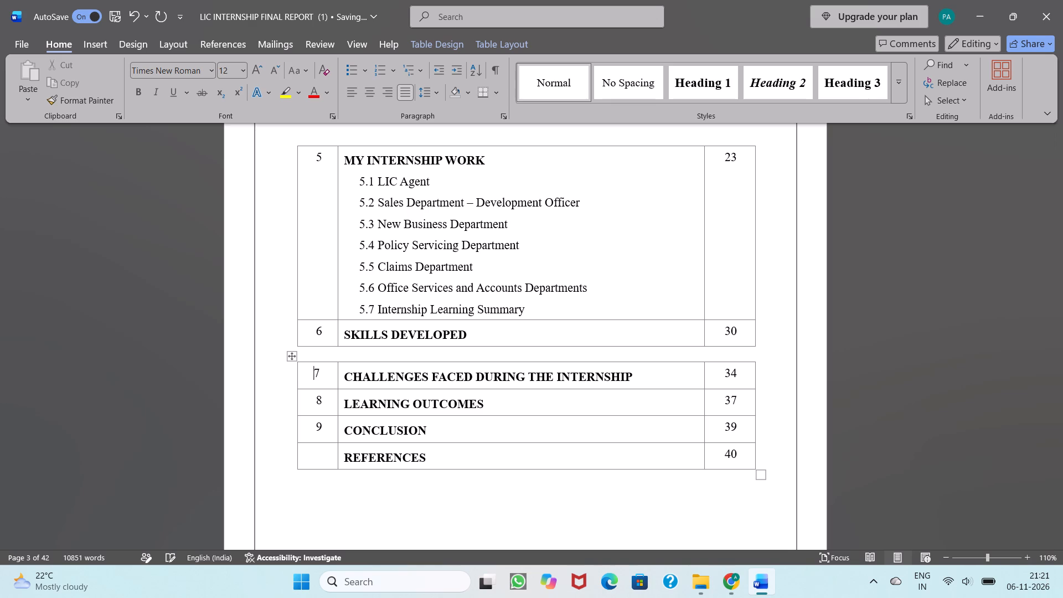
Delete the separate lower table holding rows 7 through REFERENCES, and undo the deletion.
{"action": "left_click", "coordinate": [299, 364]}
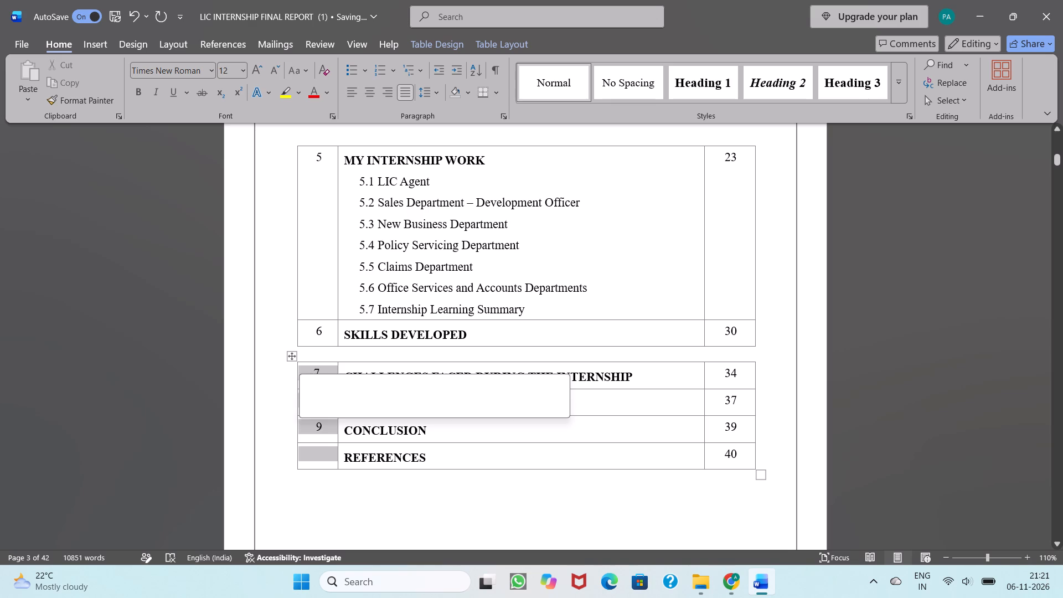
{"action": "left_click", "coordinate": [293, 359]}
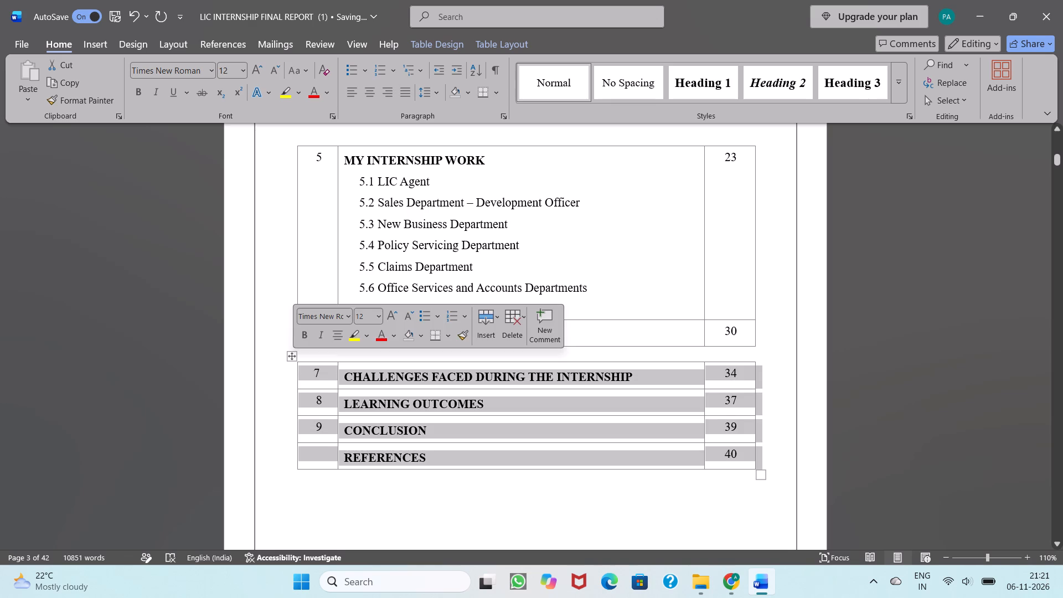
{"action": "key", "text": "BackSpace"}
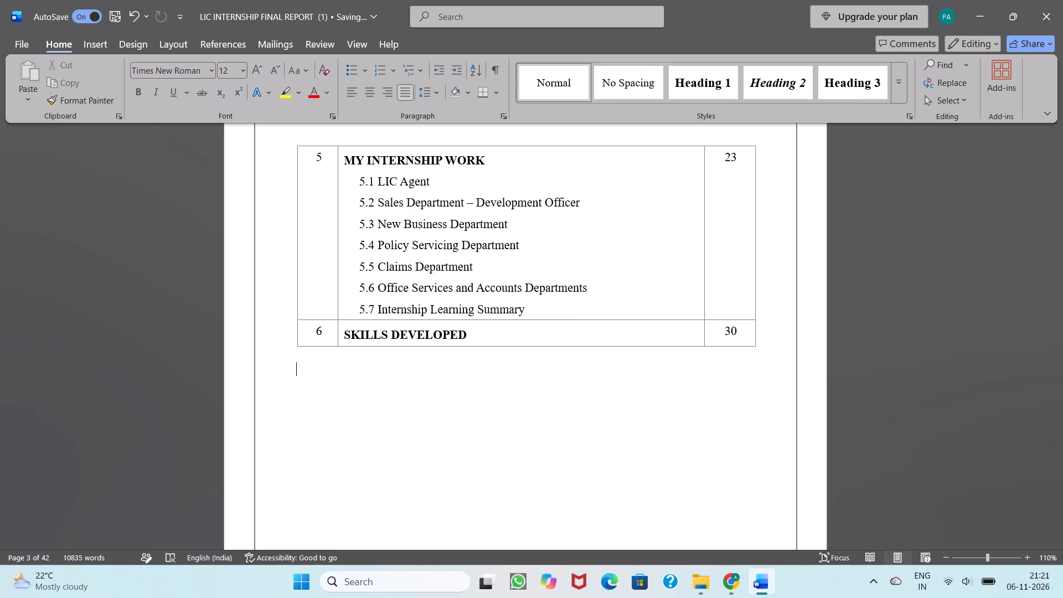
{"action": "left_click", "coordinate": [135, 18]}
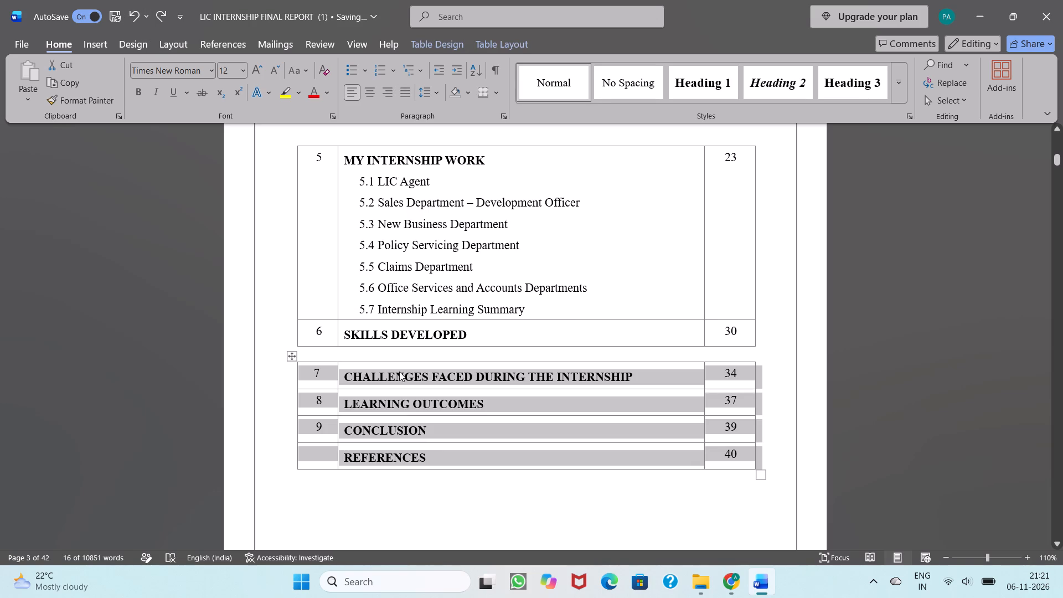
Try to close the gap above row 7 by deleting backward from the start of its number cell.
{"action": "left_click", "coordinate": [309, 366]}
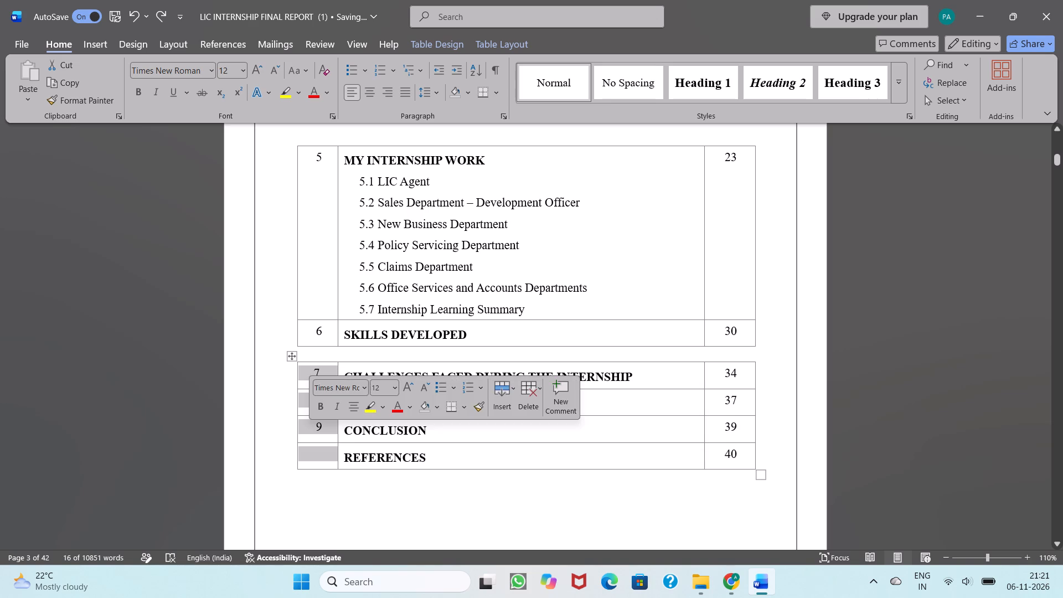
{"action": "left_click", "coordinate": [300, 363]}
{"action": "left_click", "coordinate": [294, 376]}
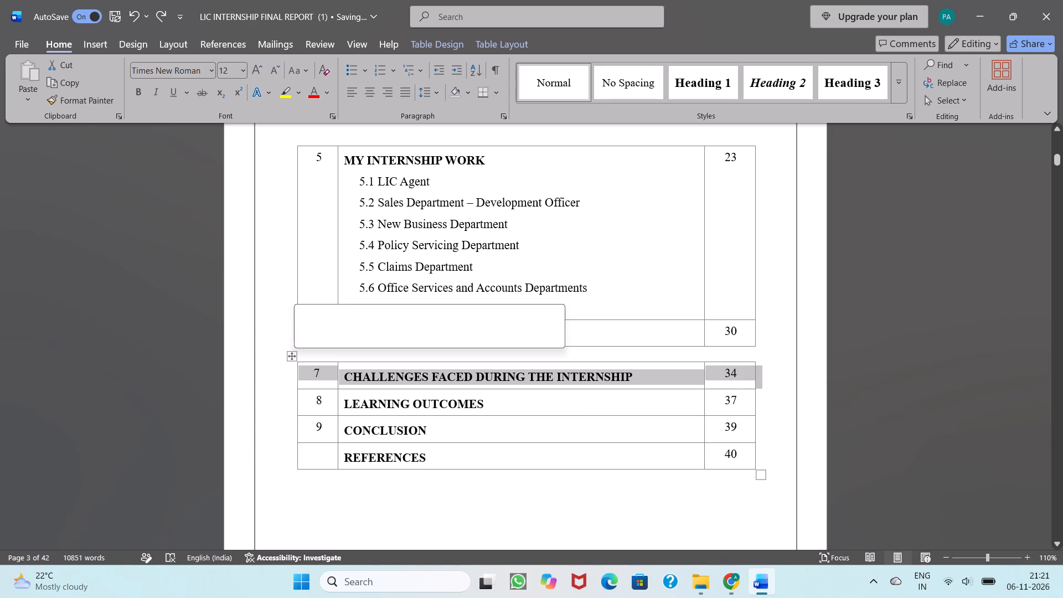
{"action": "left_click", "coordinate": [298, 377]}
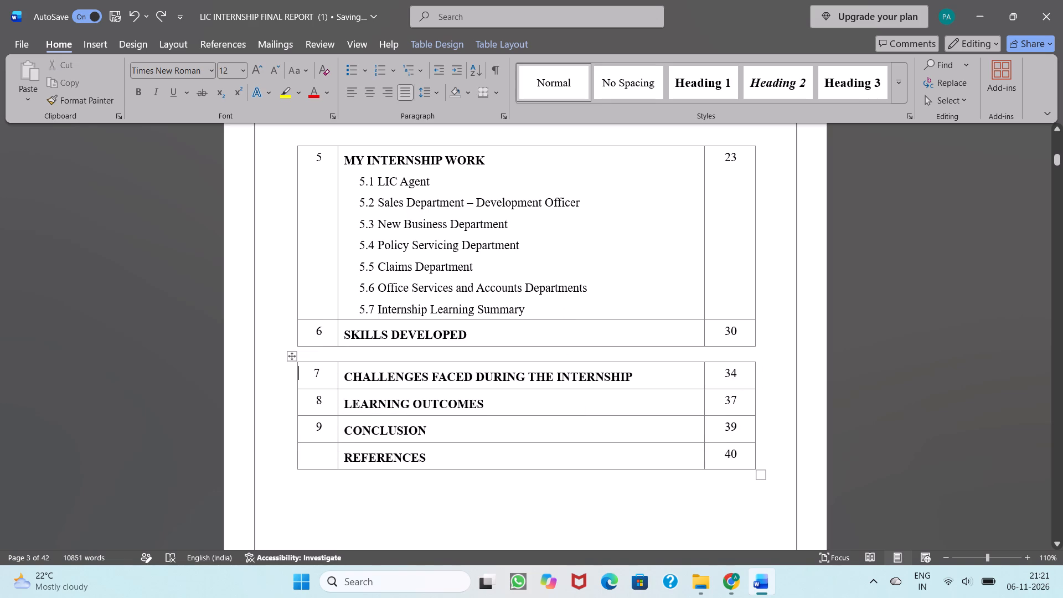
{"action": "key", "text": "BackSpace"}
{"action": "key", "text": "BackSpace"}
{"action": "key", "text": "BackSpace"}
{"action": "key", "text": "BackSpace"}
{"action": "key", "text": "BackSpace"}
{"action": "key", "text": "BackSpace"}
Cut the entire lower table, from row 7, CHALLENGES FACED DURING THE INTERNSHIP, through REFERENCES.
{"action": "left_click_drag", "start_coordinate": [348, 374], "coordinate": [427, 380]}
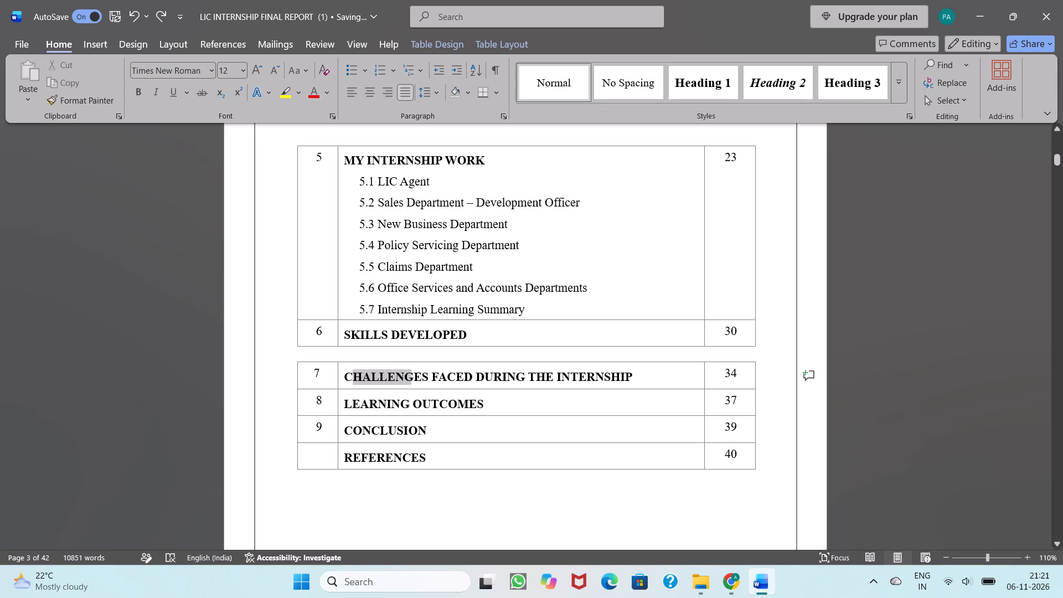
{"action": "left_click_drag", "start_coordinate": [427, 380], "coordinate": [462, 375]}
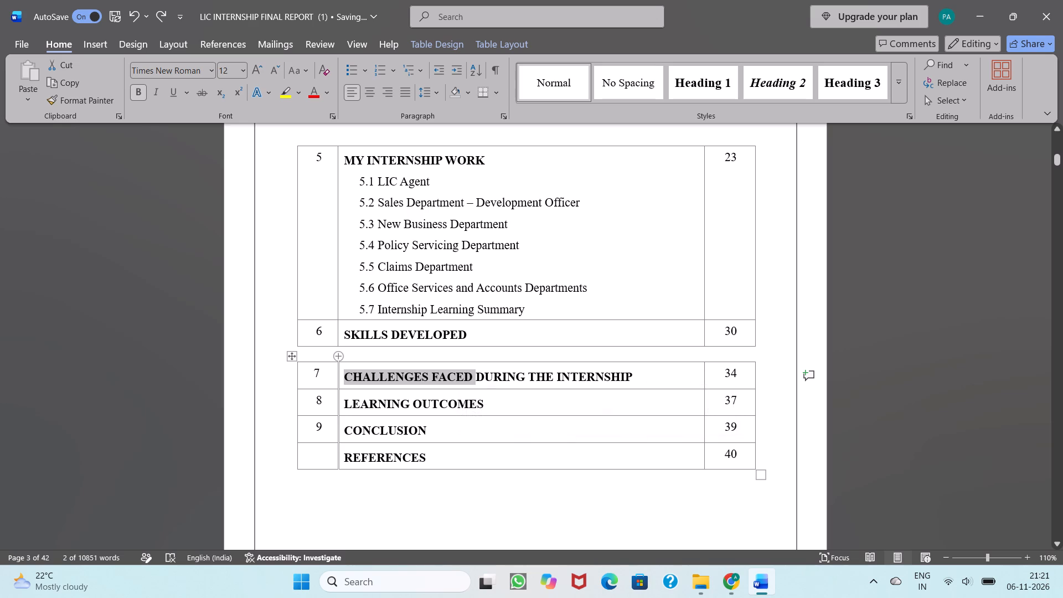
{"action": "left_click", "coordinate": [291, 357]}
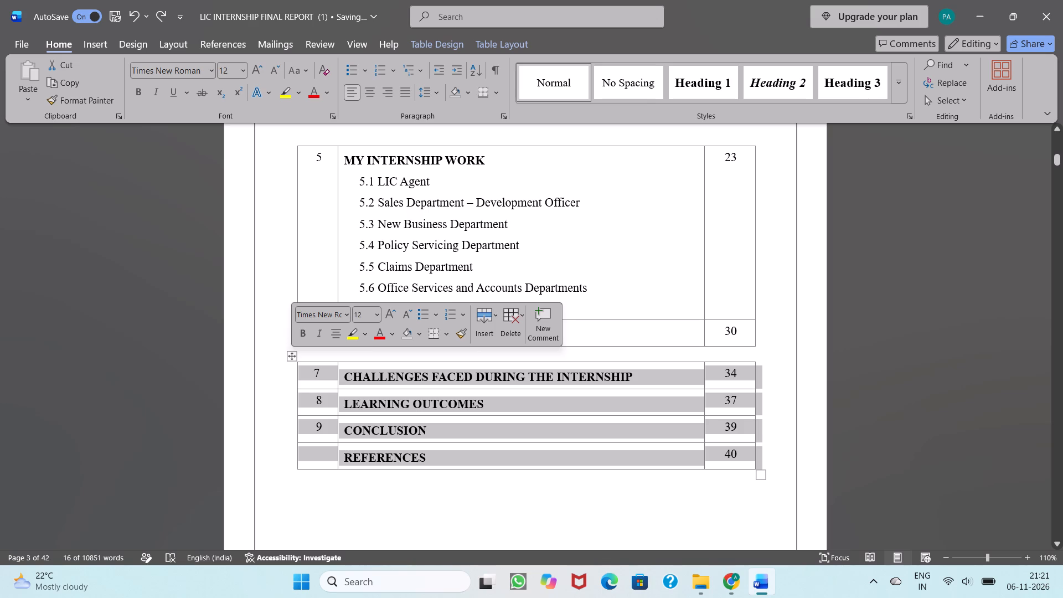
{"action": "key", "text": "ctrl+x"}
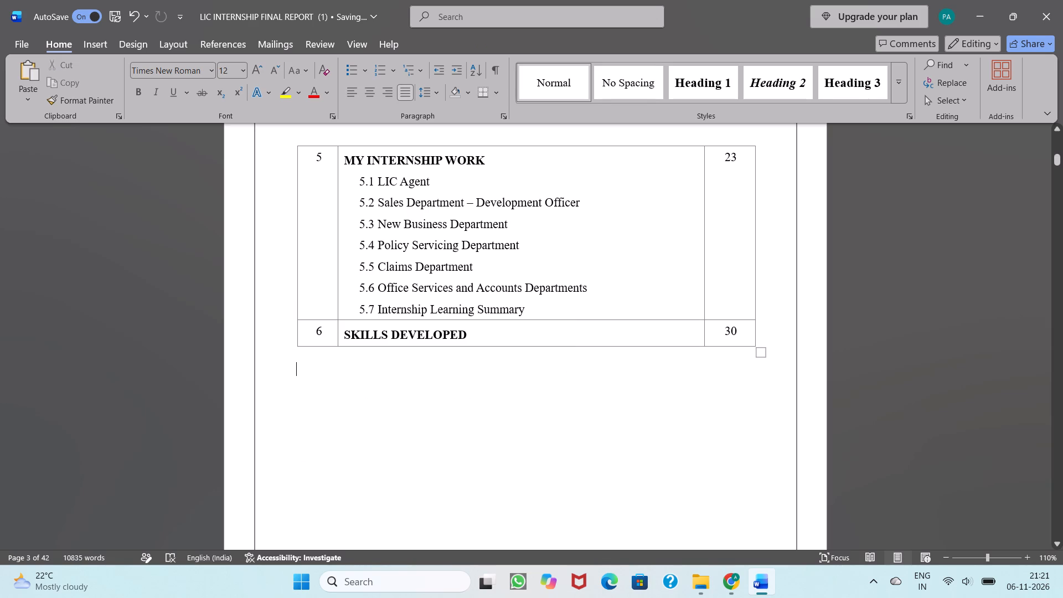
Add an empty line beneath the page number 30 in the SKILLS DEVELOPED row and remove that line's centring.
{"action": "left_click", "coordinate": [741, 337]}
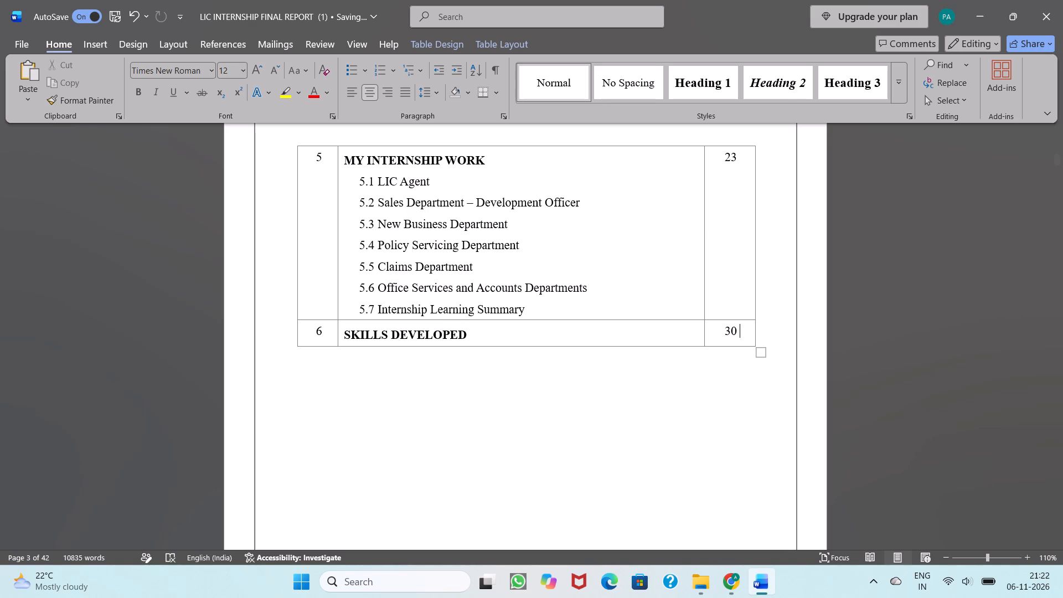
{"action": "key", "text": "Return"}
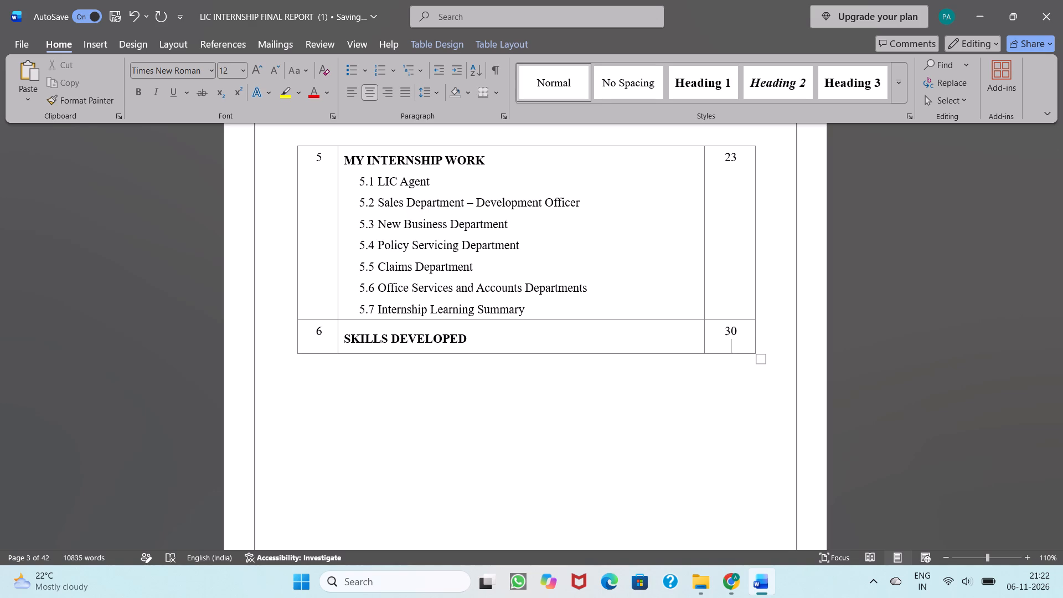
{"action": "key", "text": "BackSpace"}
{"action": "key", "text": "BackSpace"}
{"action": "key", "text": "BackSpace"}
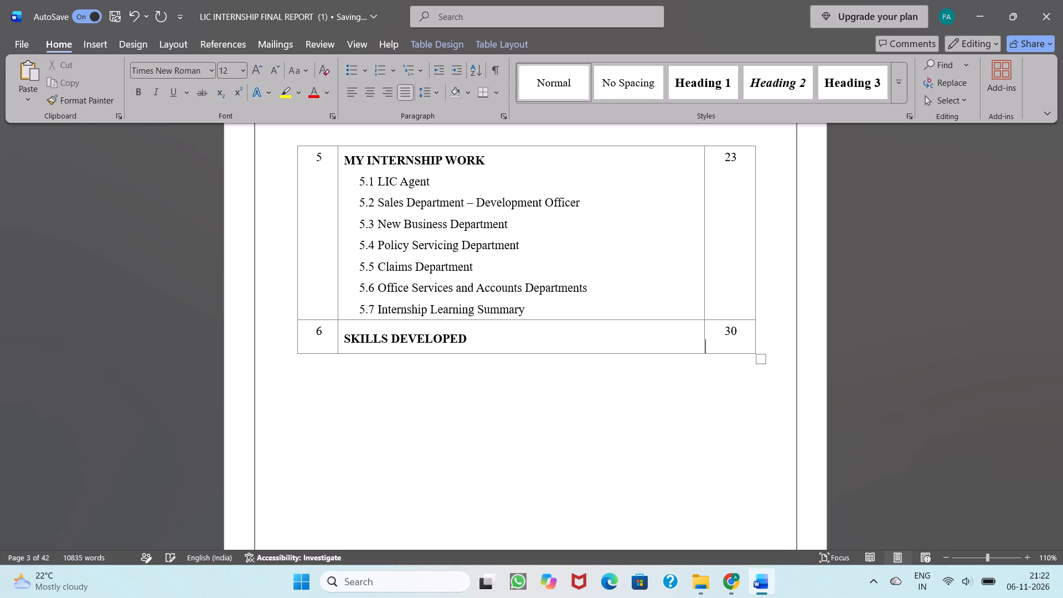
Examine the blank space beneath the SKILLS DEVELOPED row for a place to insert the cut rows.
{"action": "left_click", "coordinate": [736, 333]}
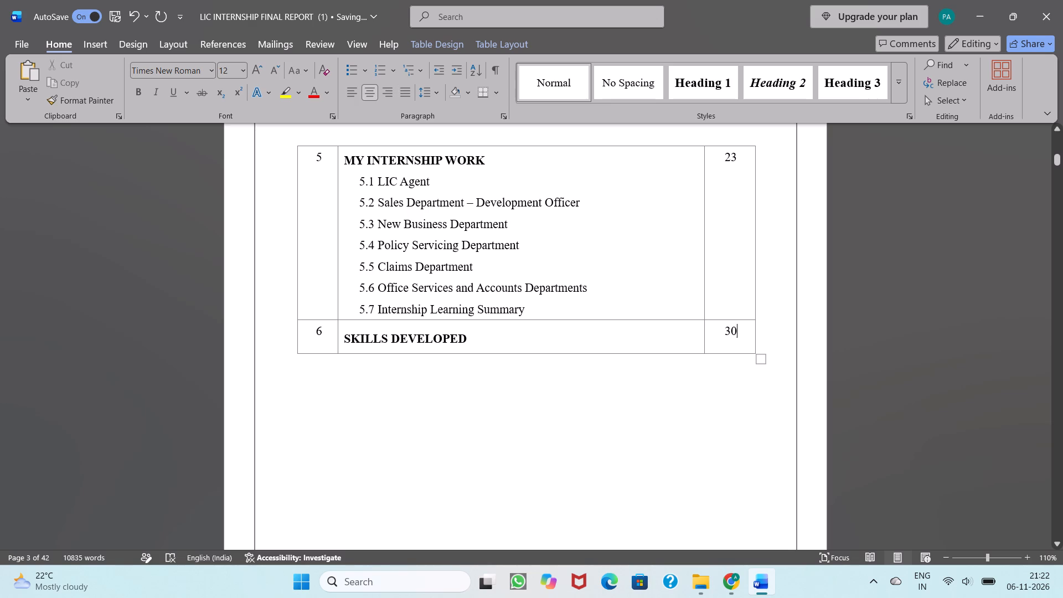
{"action": "key", "text": "Down"}
{"action": "key", "text": "Down"}
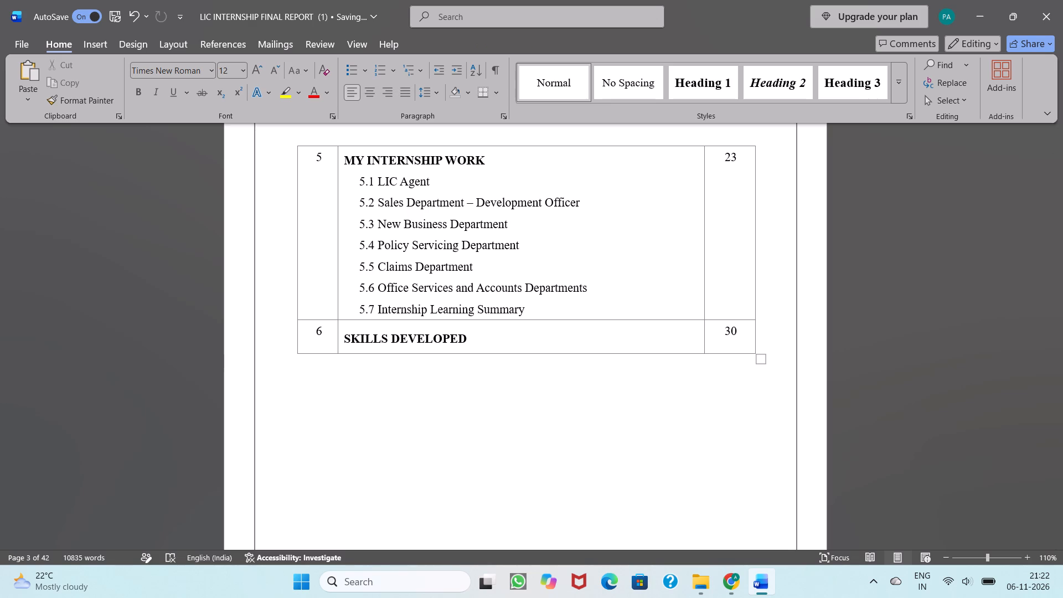
{"action": "key", "text": "Down"}
{"action": "key", "text": "Down"}
{"action": "scroll", "coordinate": [736, 333], "scroll_direction": "up", "scroll_amount": 1}
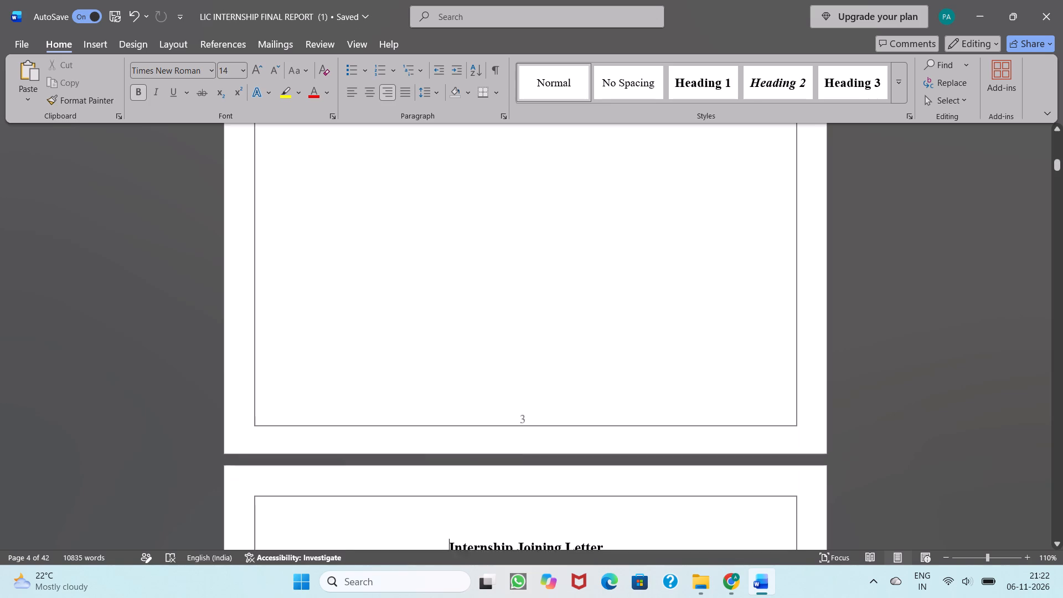
{"action": "scroll", "coordinate": [736, 333], "scroll_direction": "up", "scroll_amount": 3}
{"action": "scroll", "coordinate": [736, 333], "scroll_direction": "down", "scroll_amount": 3}
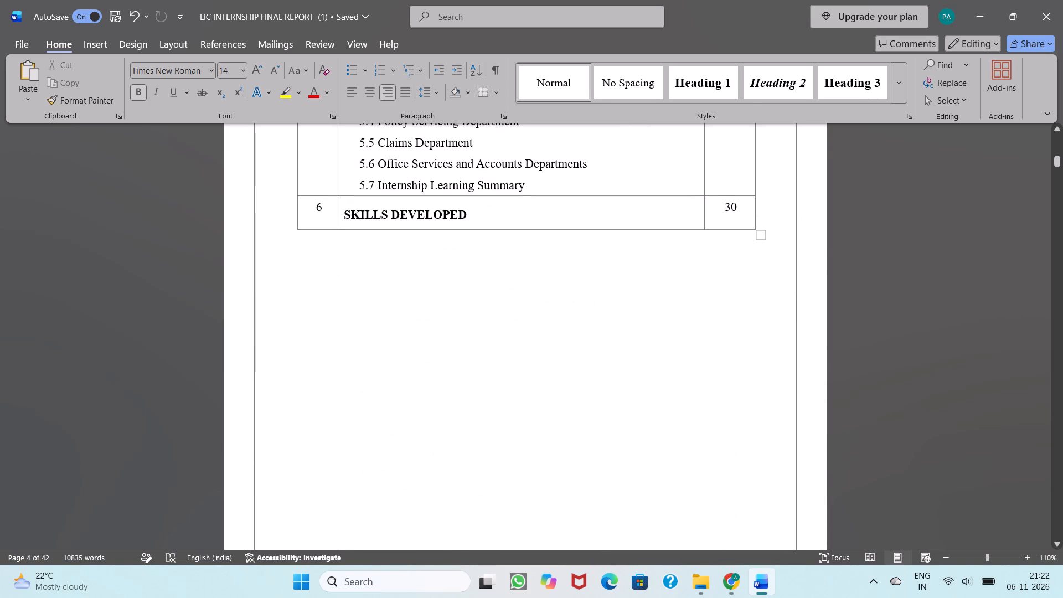
{"action": "left_click", "coordinate": [750, 202]}
{"action": "left_click", "coordinate": [760, 237]}
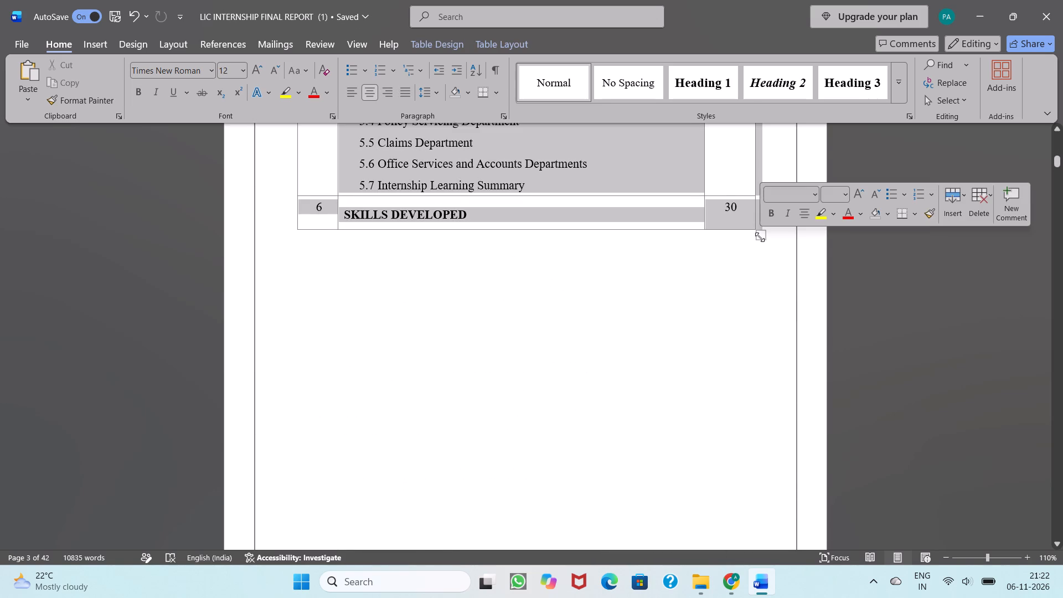
{"action": "left_click", "coordinate": [740, 209]}
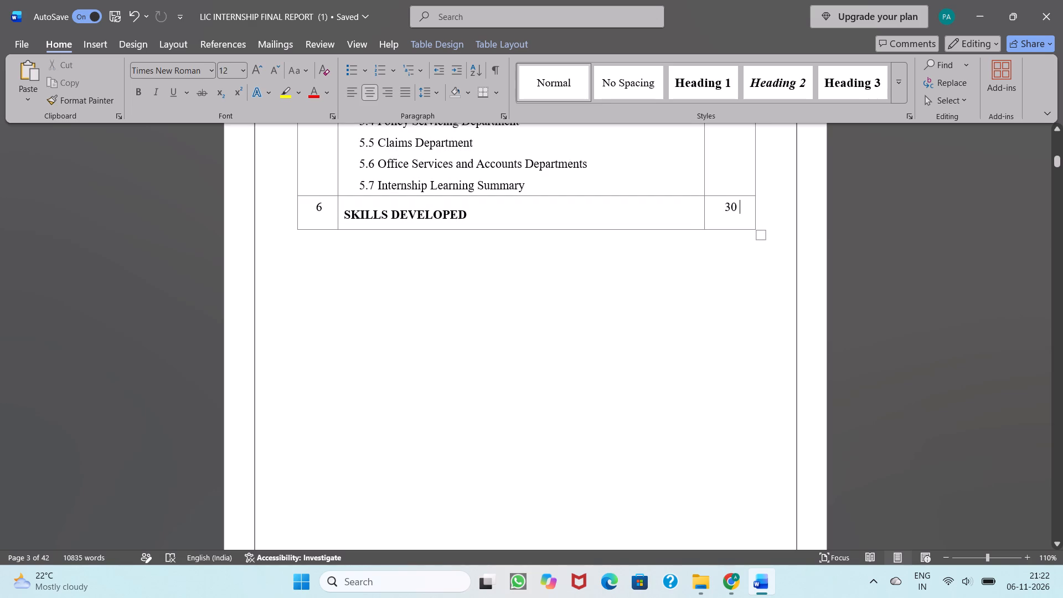
{"action": "key", "text": "Down"}
{"action": "key", "text": "Down"}
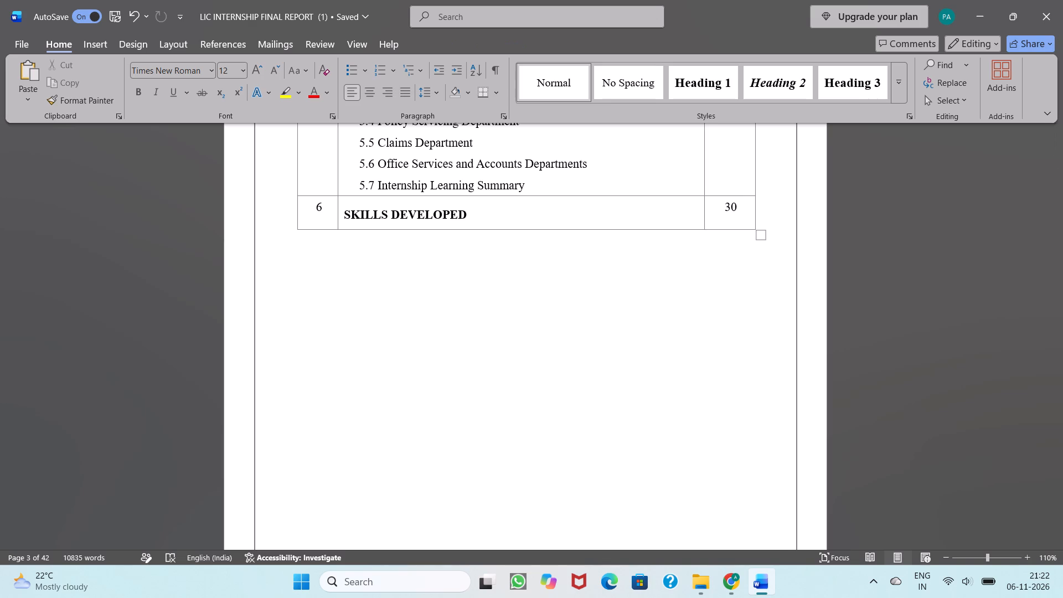
{"action": "scroll", "coordinate": [740, 209], "scroll_direction": "down", "scroll_amount": 4}
{"action": "scroll", "coordinate": [740, 209], "scroll_direction": "up", "scroll_amount": 4}
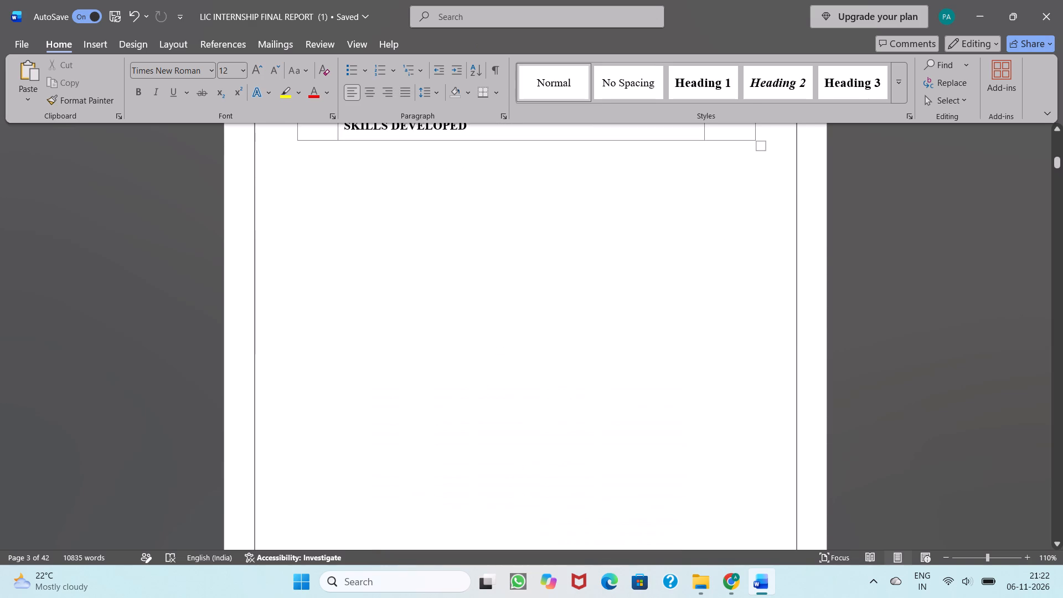
{"action": "scroll", "coordinate": [724, 241], "scroll_direction": "up", "scroll_amount": 1}
Add an empty row to the contents table below row 6, SKILLS DEVELOPED.
{"action": "left_click", "coordinate": [741, 287]}
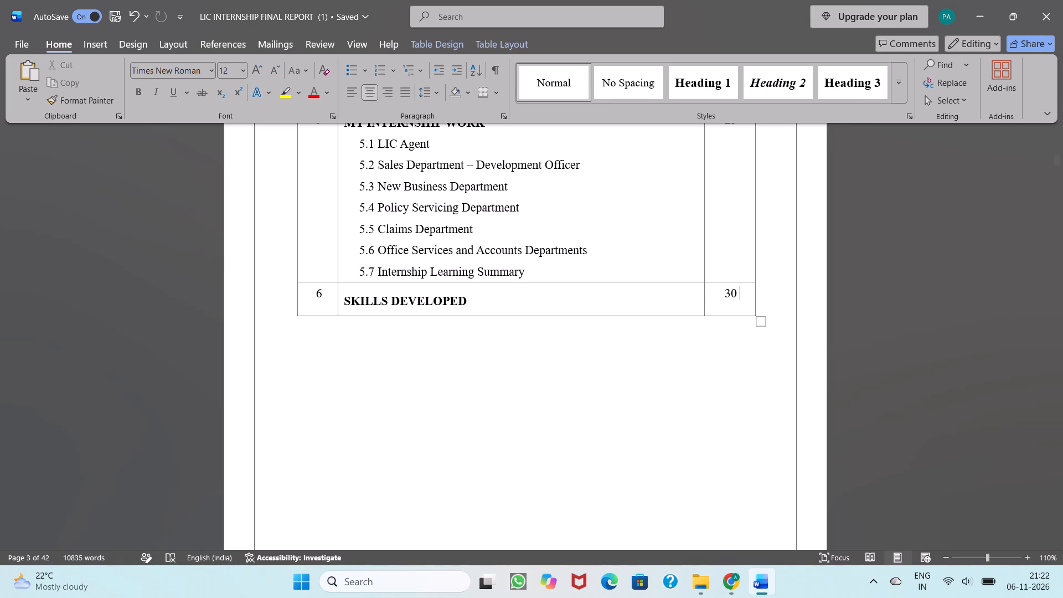
{"action": "key", "text": "Tab"}
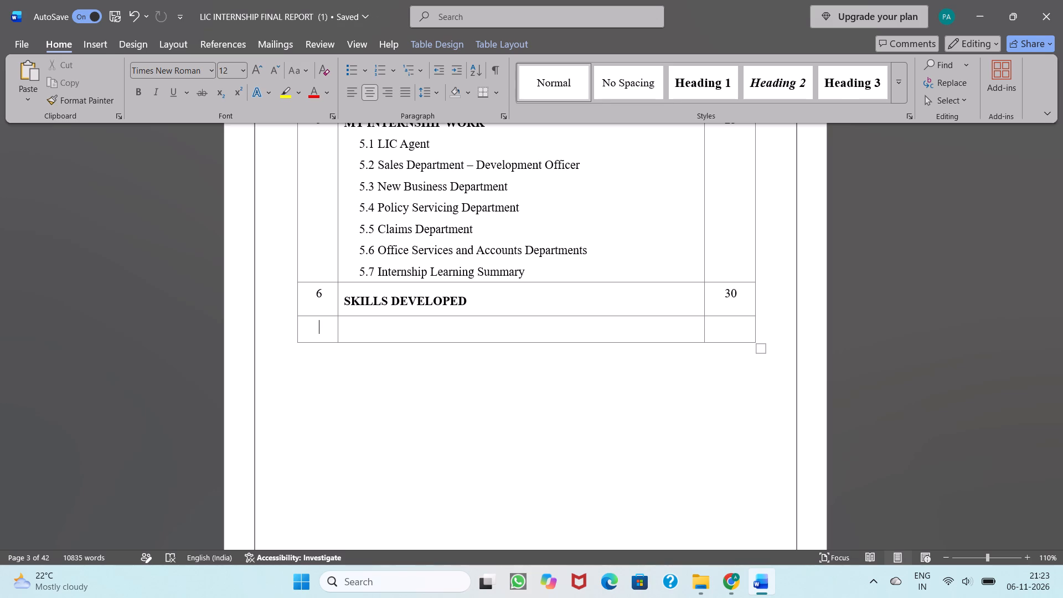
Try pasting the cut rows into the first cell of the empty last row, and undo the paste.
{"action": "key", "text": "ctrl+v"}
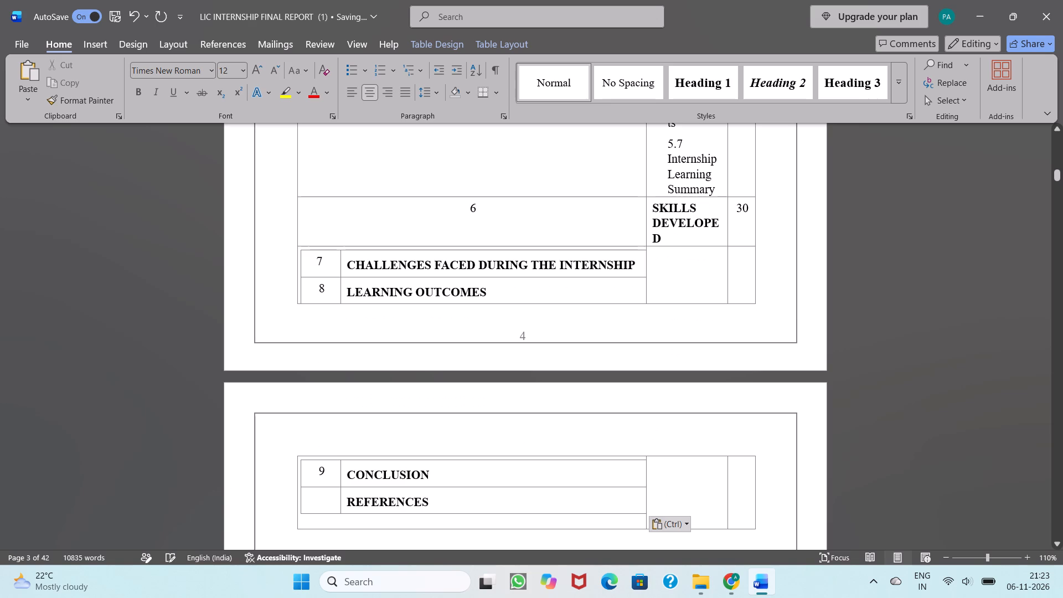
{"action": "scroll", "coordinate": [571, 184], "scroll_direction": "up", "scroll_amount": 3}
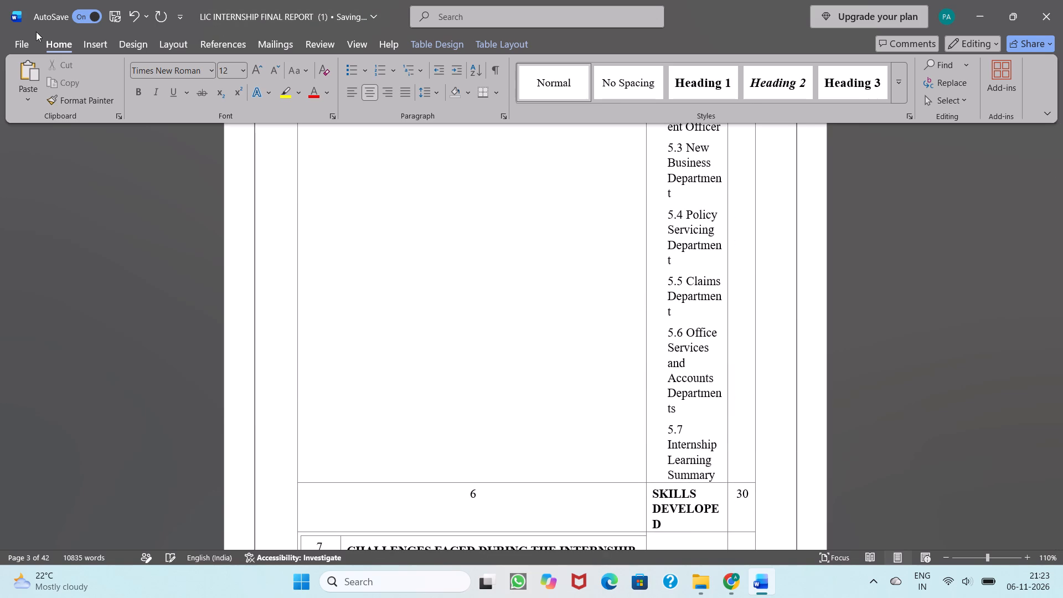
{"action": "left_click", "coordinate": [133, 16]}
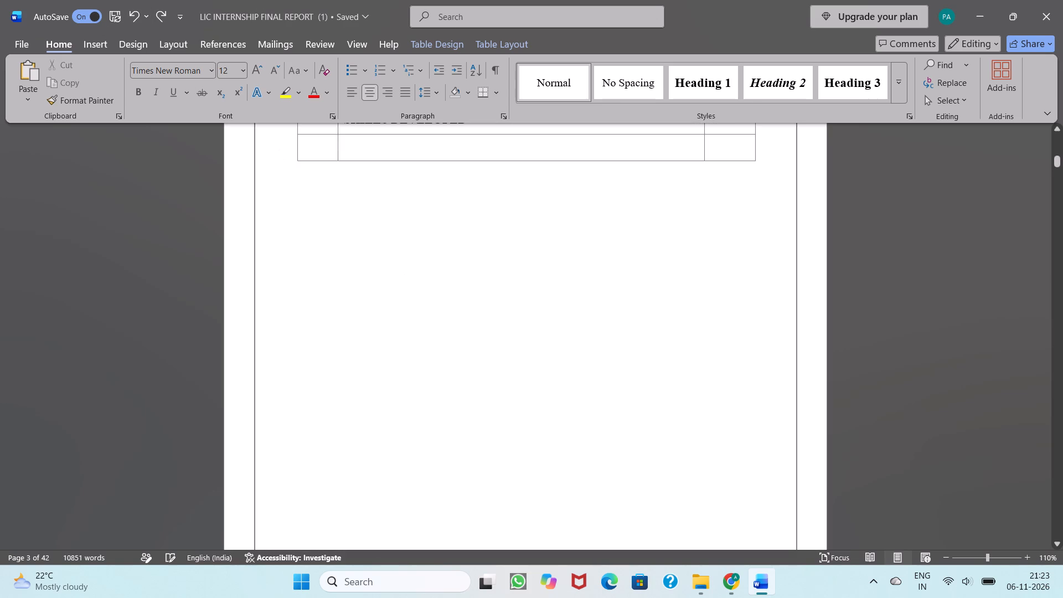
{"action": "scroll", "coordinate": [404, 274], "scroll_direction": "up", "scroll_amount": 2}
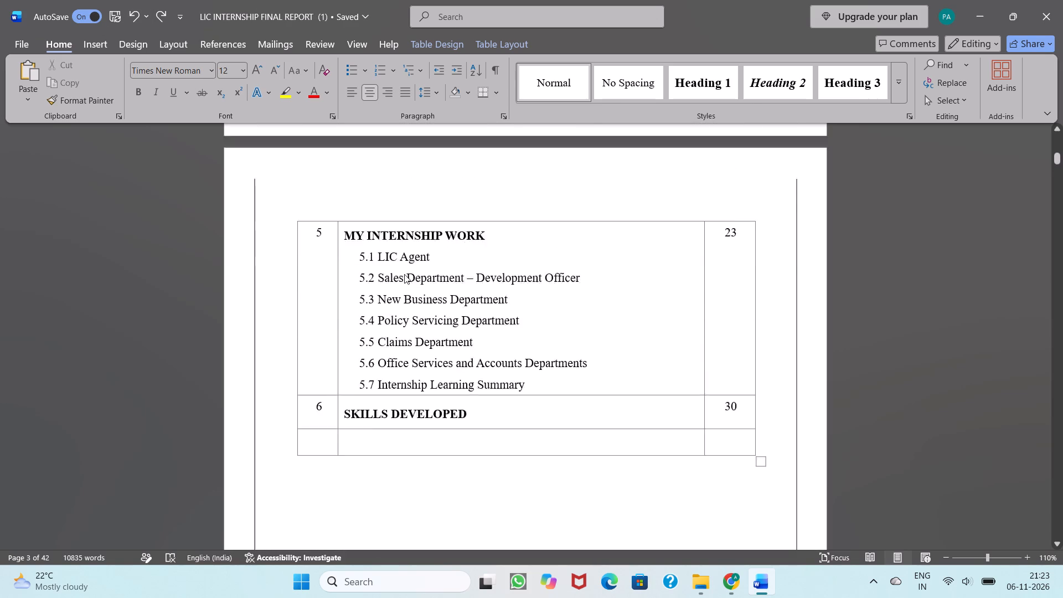
Replace the indent before SKILLS DEVELOPED in row 6 of the contents table with a single space.
{"action": "scroll", "coordinate": [404, 274], "scroll_direction": "up", "scroll_amount": 1}
{"action": "scroll", "coordinate": [404, 274], "scroll_direction": "down", "scroll_amount": 2}
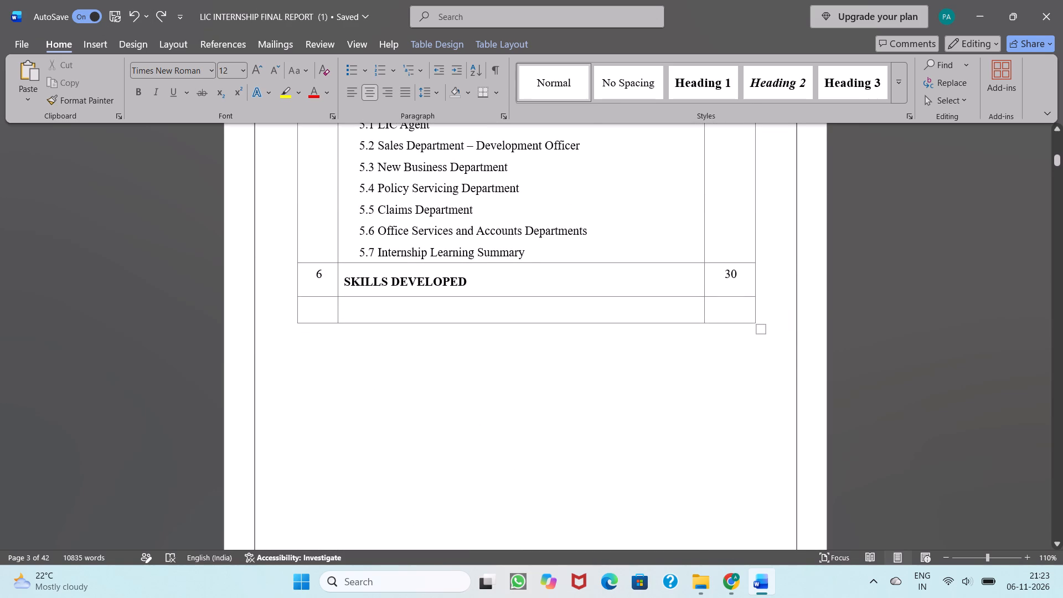
{"action": "left_click", "coordinate": [343, 275]}
{"action": "key", "text": "BackSpace"}
{"action": "key", "text": "BackSpace"}
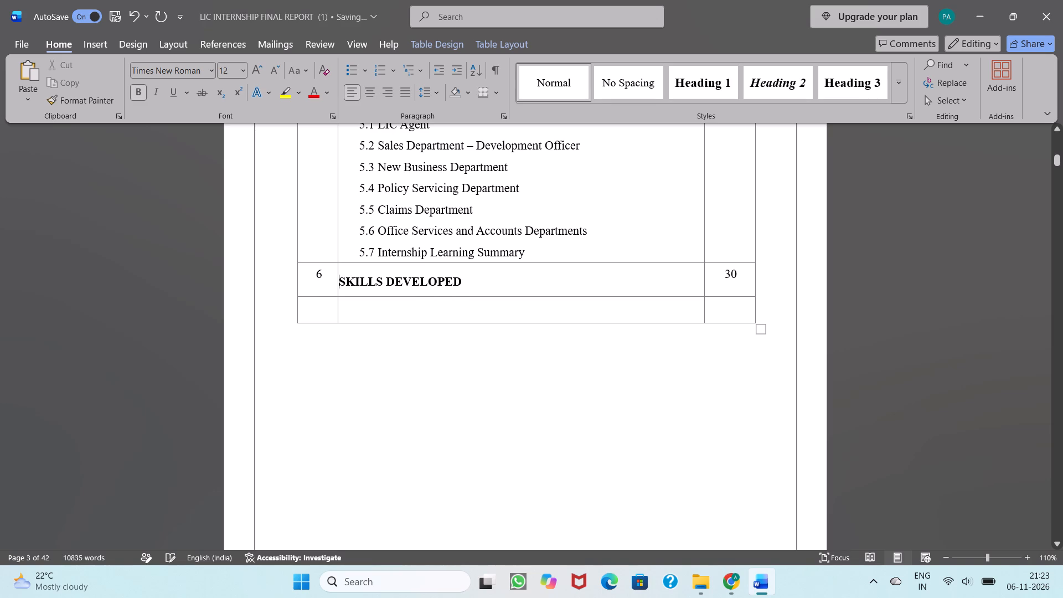
{"action": "key", "text": "BackSpace"}
{"action": "key", "text": "Return"}
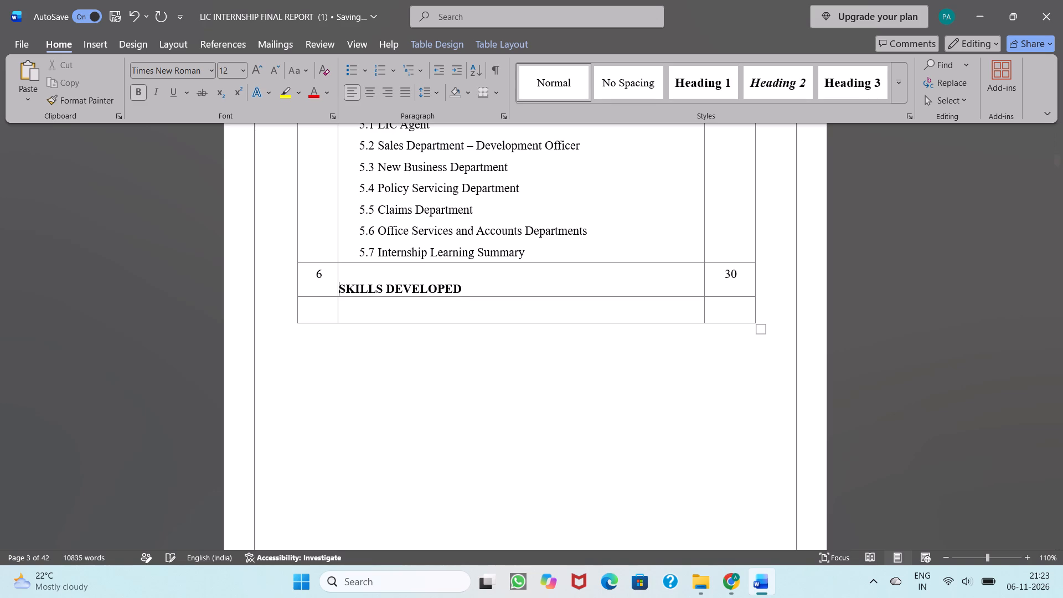
{"action": "key", "text": "BackSpace"}
{"action": "key", "text": "BackSpace"}
{"action": "key", "text": "BackSpace"}
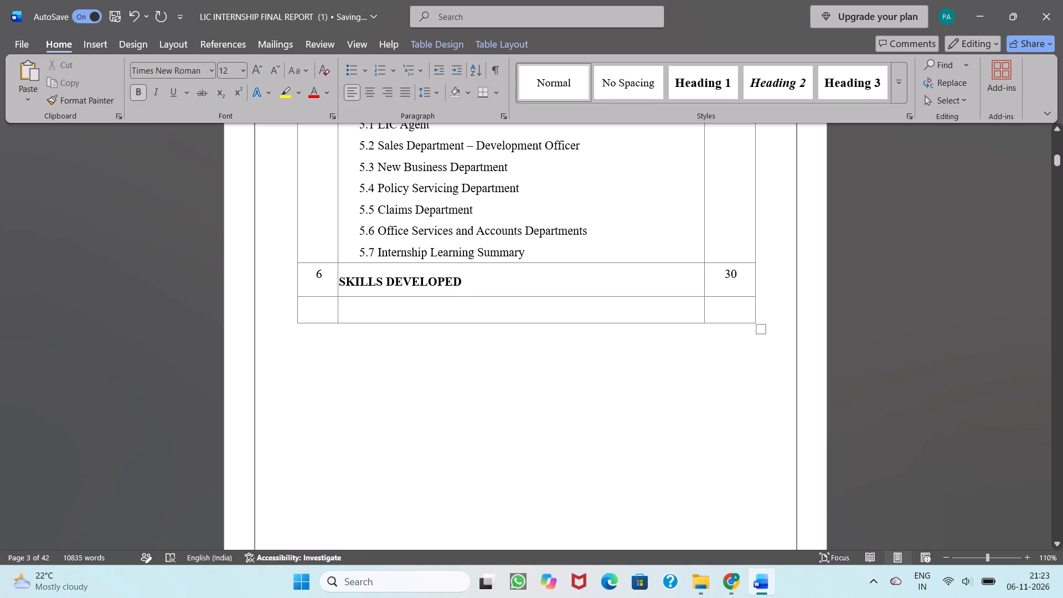
{"action": "key", "text": "space"}
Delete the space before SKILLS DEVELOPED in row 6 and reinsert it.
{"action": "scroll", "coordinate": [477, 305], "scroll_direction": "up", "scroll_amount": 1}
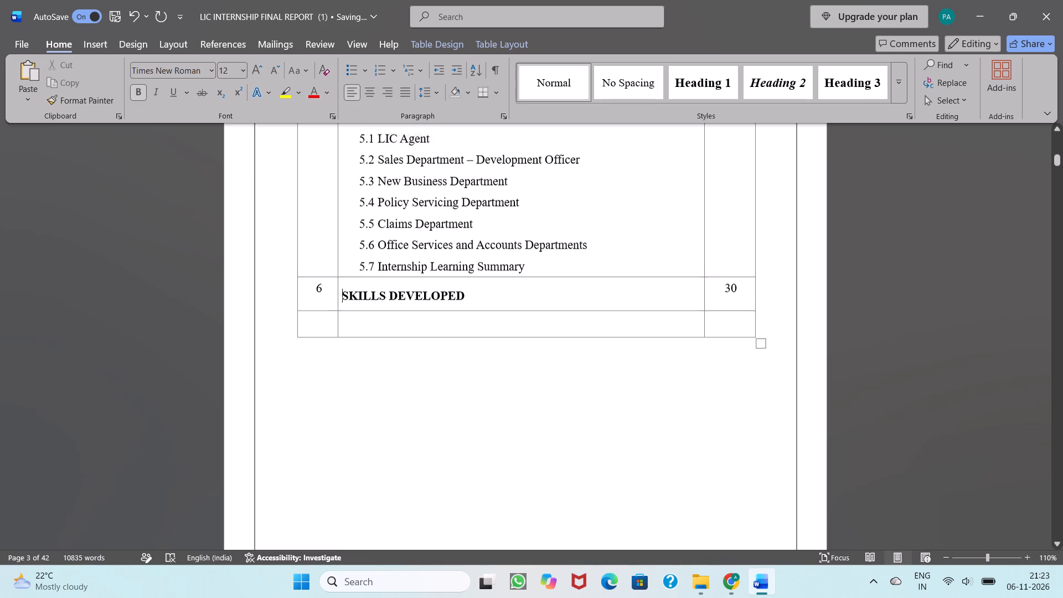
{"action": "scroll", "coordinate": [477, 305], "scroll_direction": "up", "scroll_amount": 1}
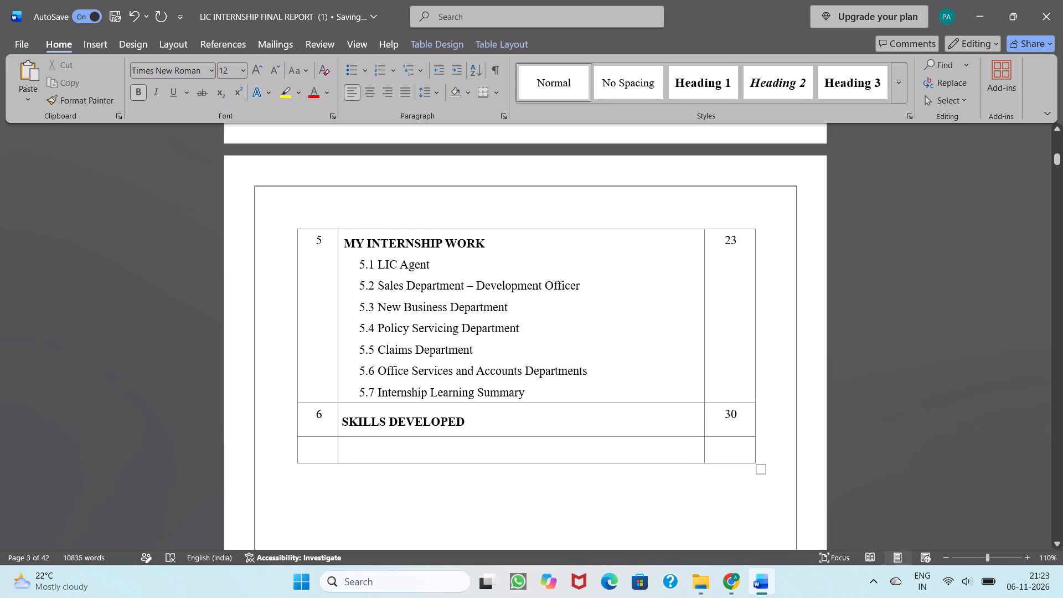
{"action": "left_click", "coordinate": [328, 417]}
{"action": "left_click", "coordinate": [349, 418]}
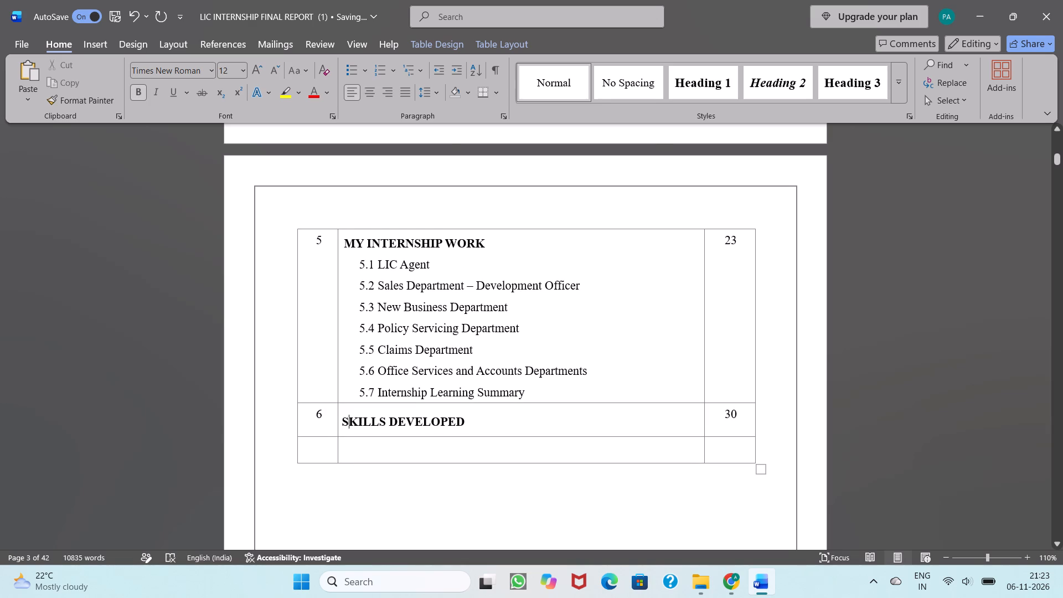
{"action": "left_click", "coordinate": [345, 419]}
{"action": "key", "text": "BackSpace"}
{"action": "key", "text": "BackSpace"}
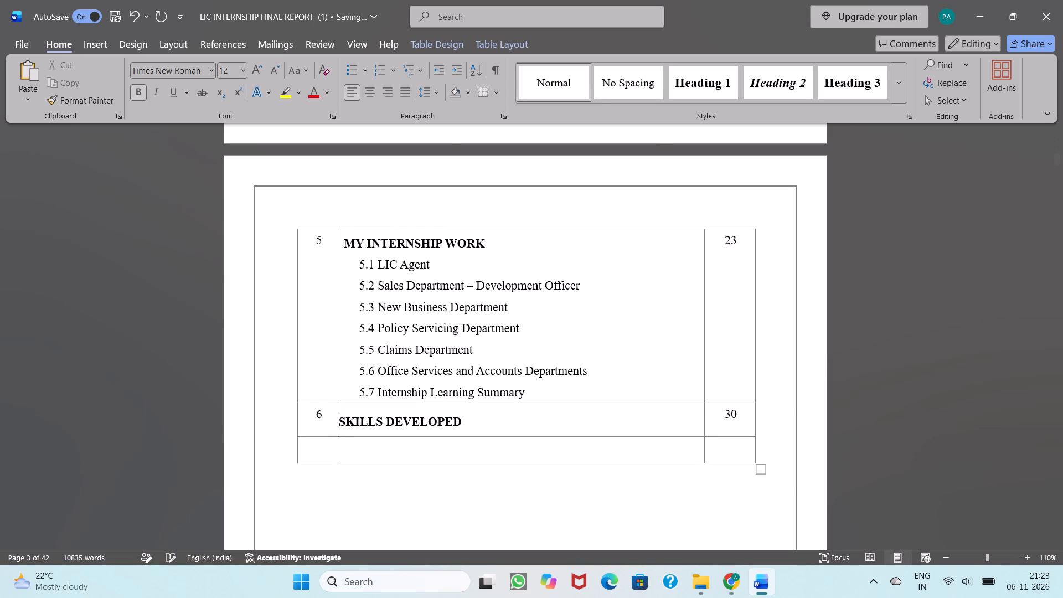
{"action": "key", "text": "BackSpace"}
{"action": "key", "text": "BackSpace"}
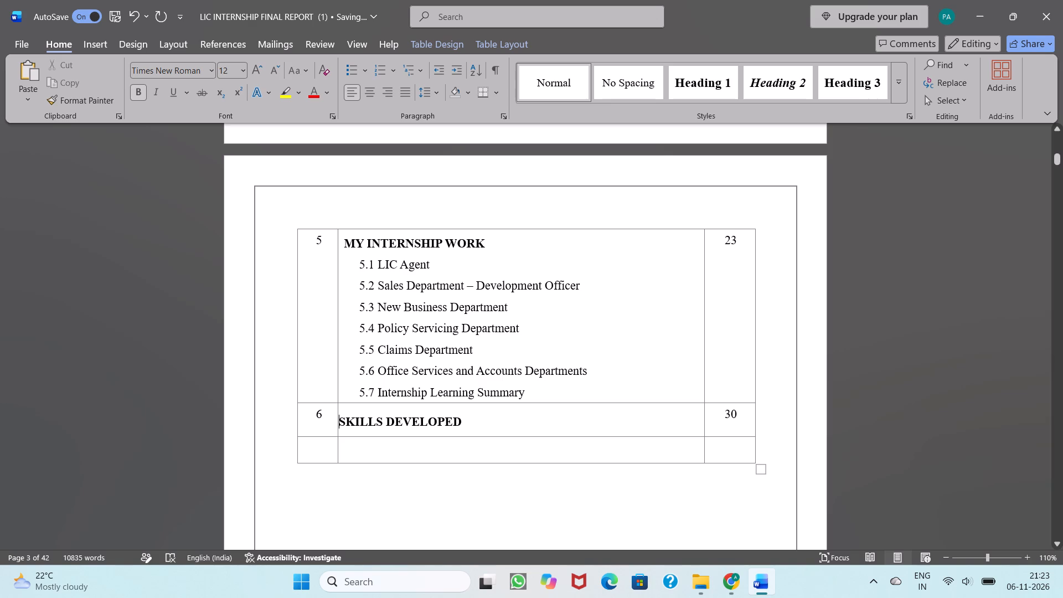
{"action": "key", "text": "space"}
Number the empty last row of the contents table 7 in its first cell.
{"action": "scroll", "coordinate": [403, 420], "scroll_direction": "up", "scroll_amount": 1}
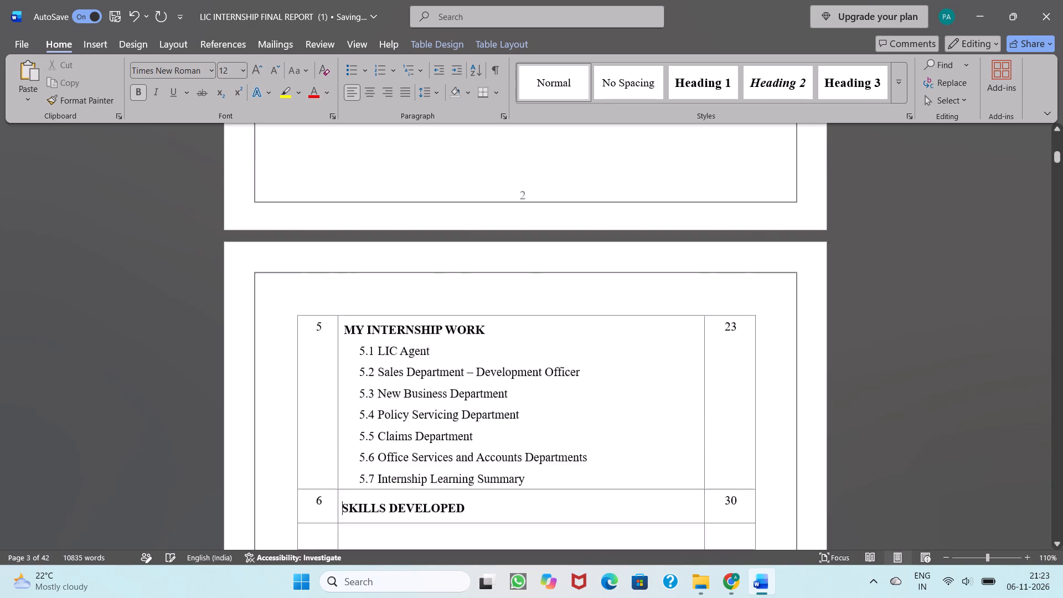
{"action": "scroll", "coordinate": [403, 420], "scroll_direction": "up", "scroll_amount": 3}
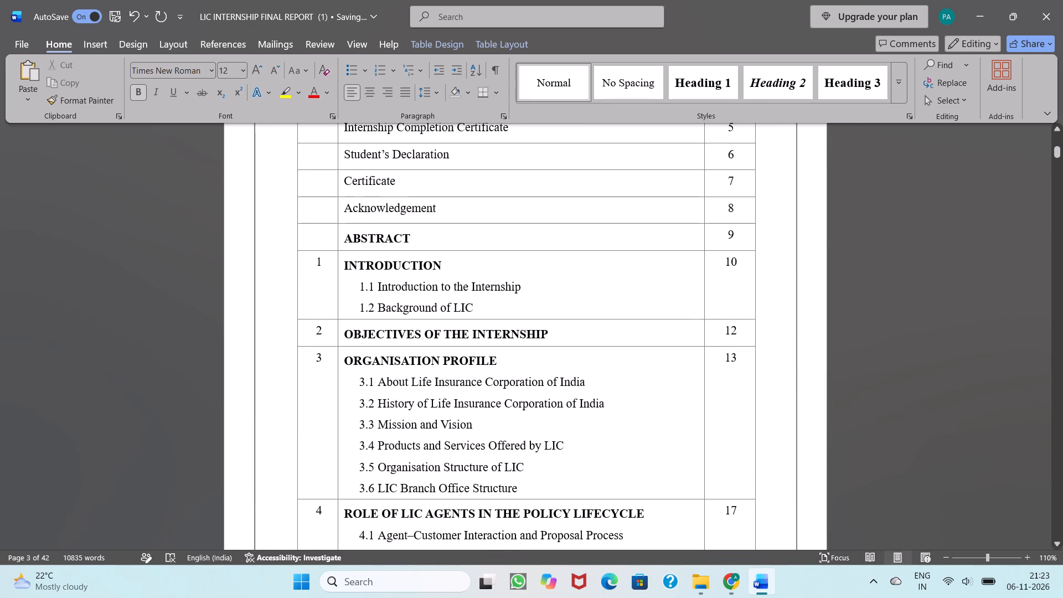
{"action": "scroll", "coordinate": [403, 420], "scroll_direction": "down", "scroll_amount": 5}
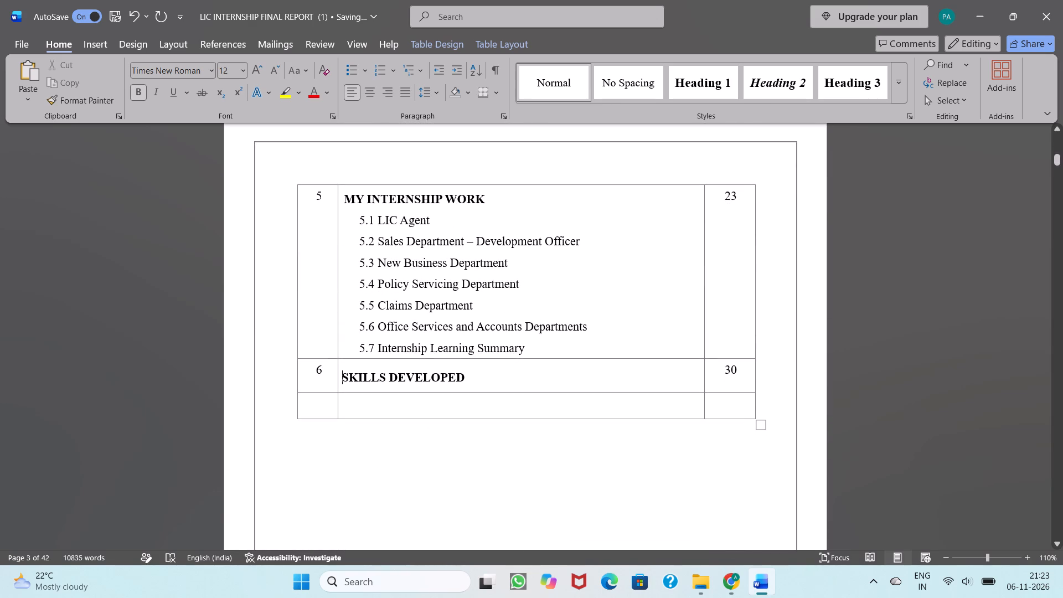
{"action": "left_click", "coordinate": [326, 408]}
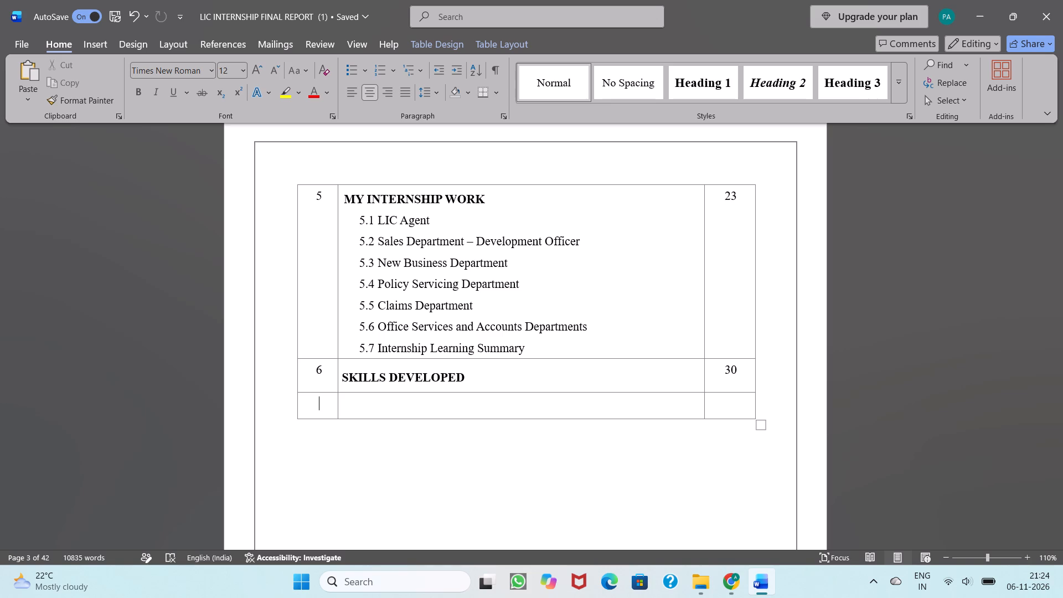
{"action": "key", "text": "7"}
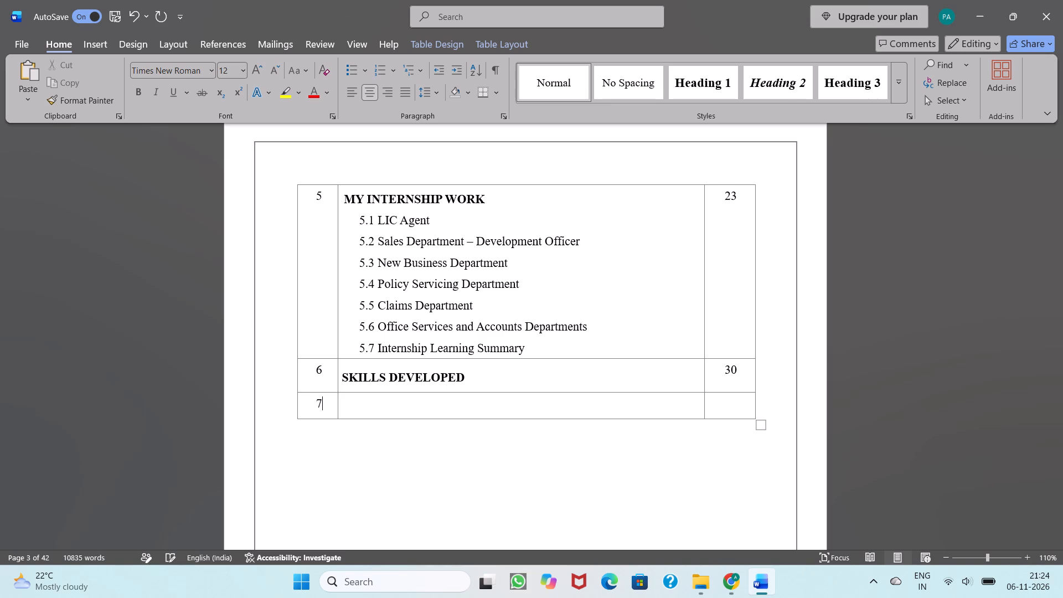
Add an empty line beneath the number in the SKILLS DEVELOPED row, and re-enter the number 6.
{"action": "left_click", "coordinate": [359, 406]}
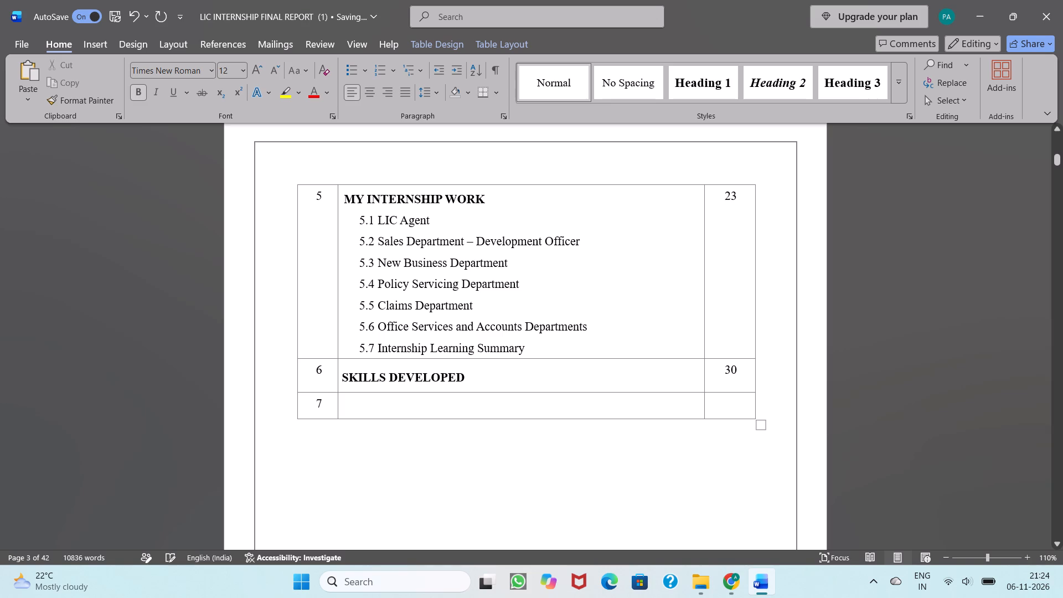
{"action": "left_click", "coordinate": [321, 370]}
{"action": "key", "text": "Return"}
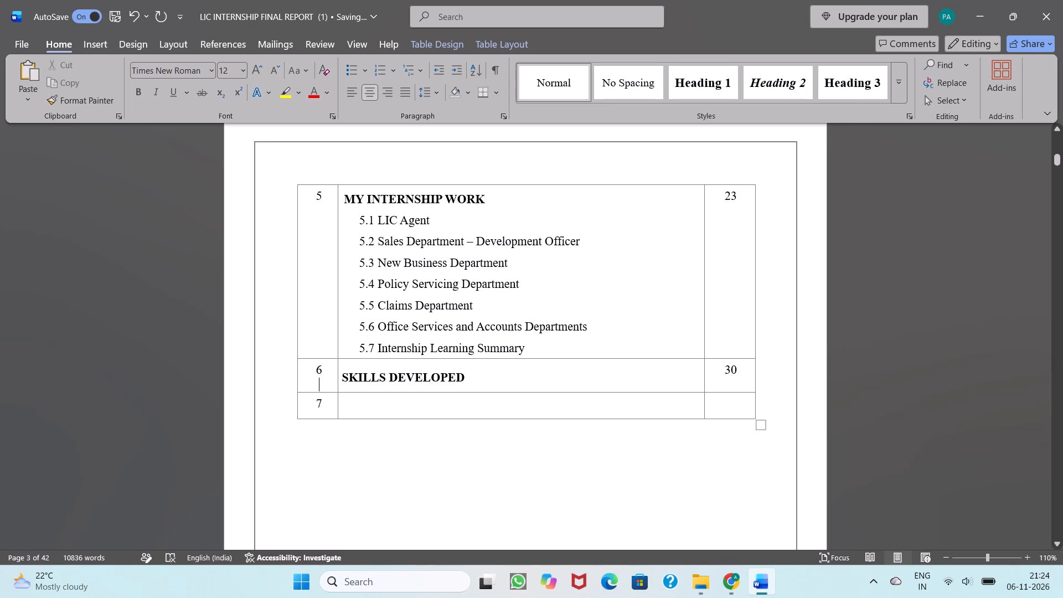
{"action": "left_click", "coordinate": [323, 367]}
{"action": "key", "text": "BackSpace"}
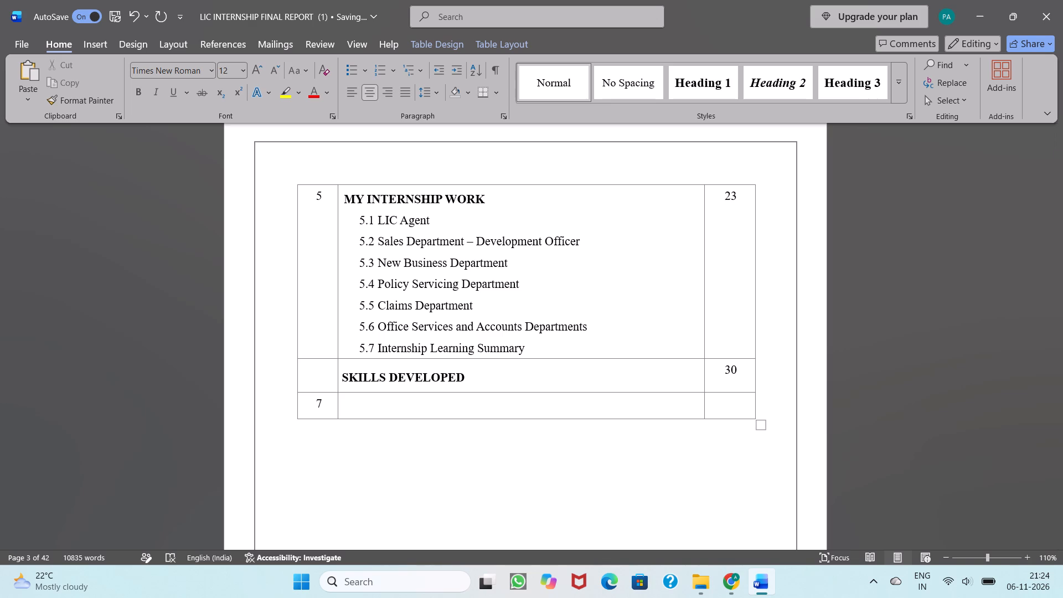
{"action": "key", "text": "6"}
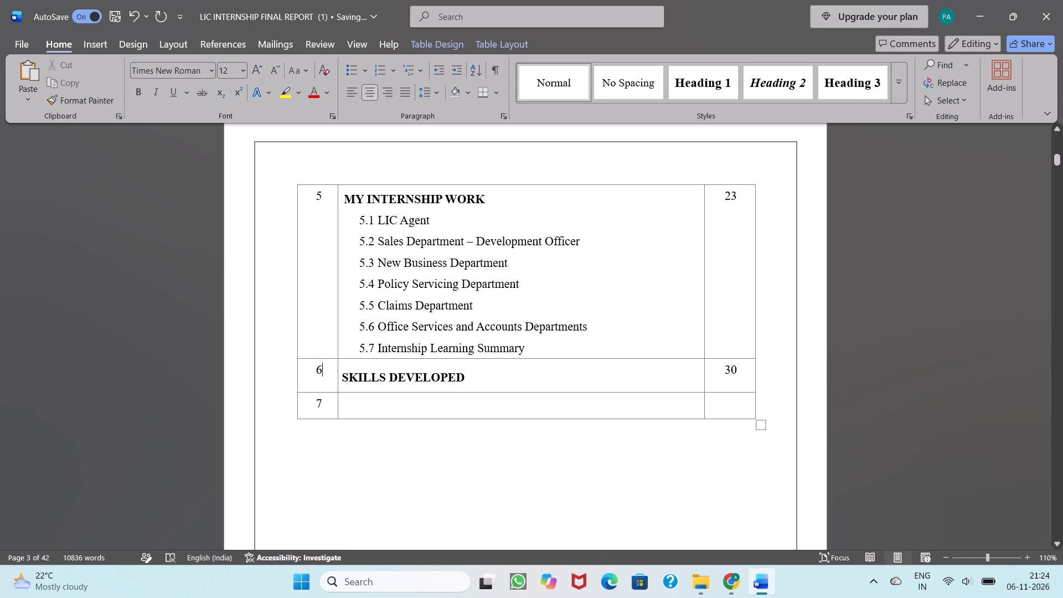
Fill row 7 with the bold title CHALLENGES FACED DURING THE INTERNSHIP and the page number 34.
{"action": "left_click", "coordinate": [364, 410]}
{"action": "left_click_drag", "start_coordinate": [345, 380], "coordinate": [355, 377]}
{"action": "left_click_drag", "start_coordinate": [355, 377], "coordinate": [389, 376]}
{"action": "left_click", "coordinate": [375, 396]}
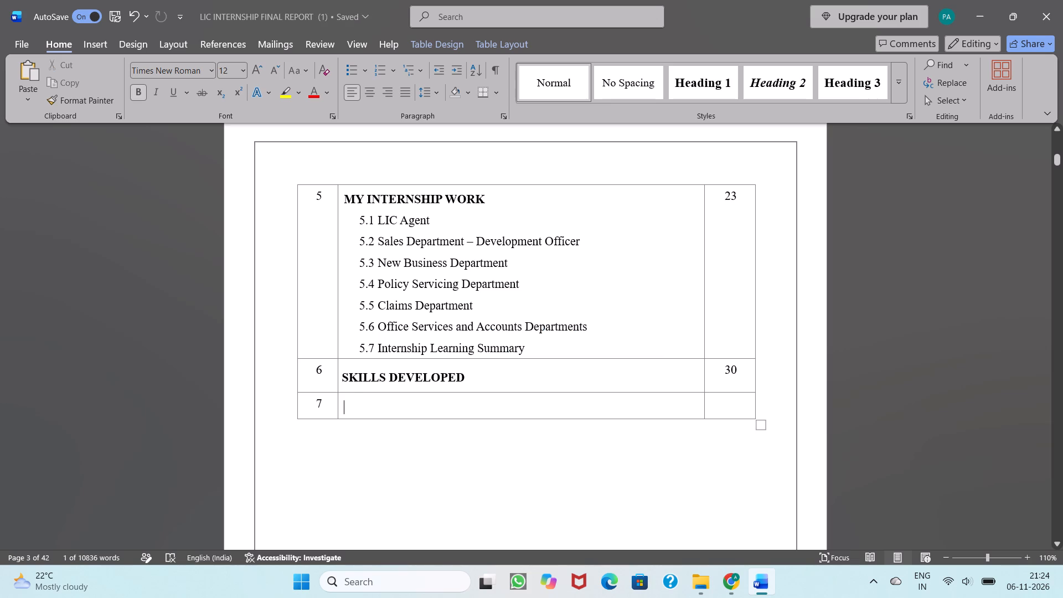
{"action": "key", "text": "c"}
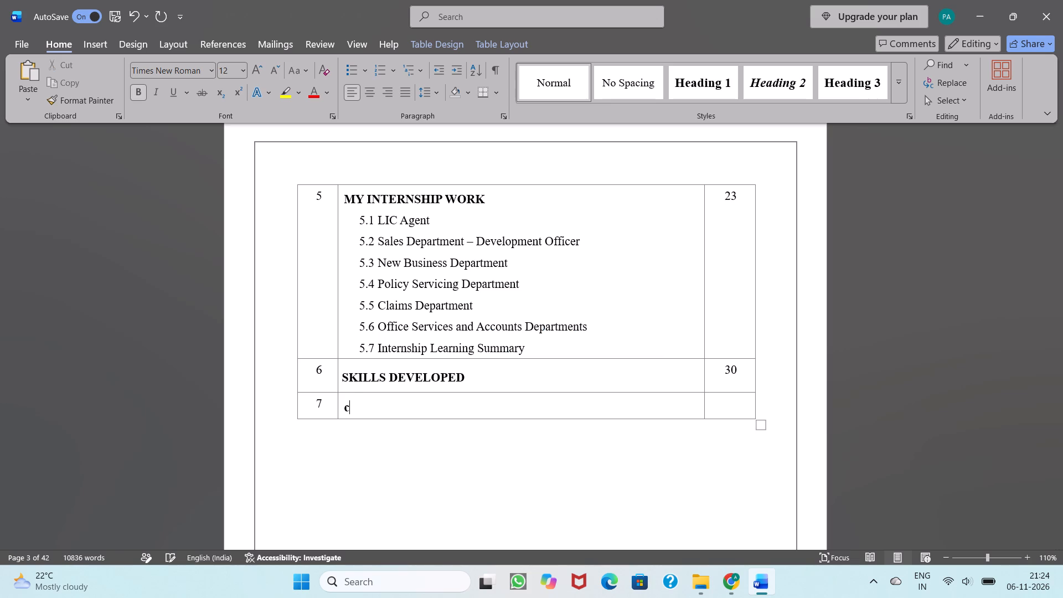
{"action": "key", "text": "BackSpace"}
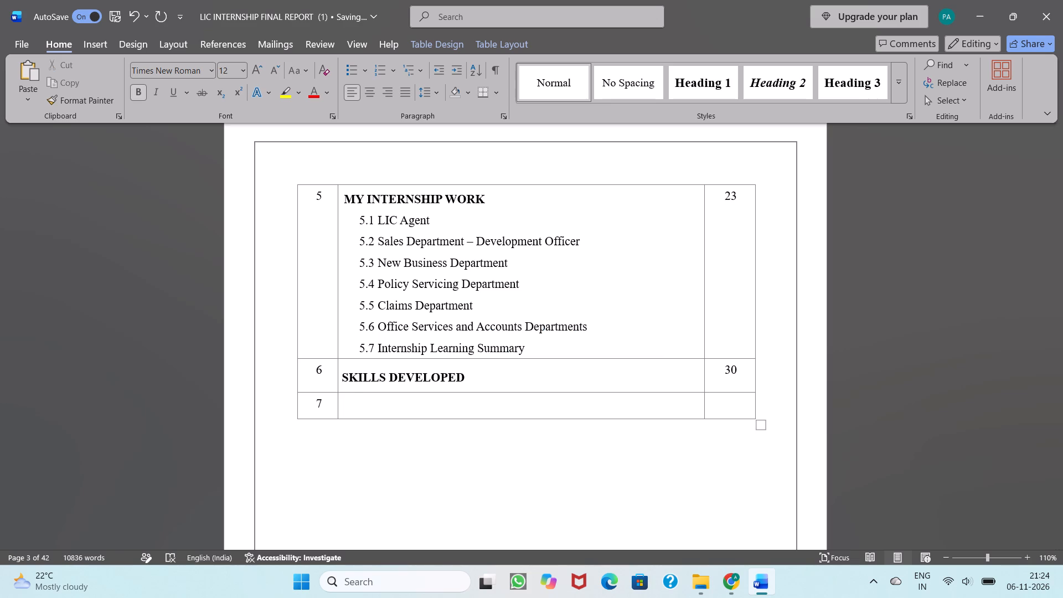
{"action": "key", "text": "c"}
{"action": "key", "text": "h"}
{"action": "key", "text": "a"}
{"action": "type", "text": "LLENGES"}
{"action": "key", "text": "space"}
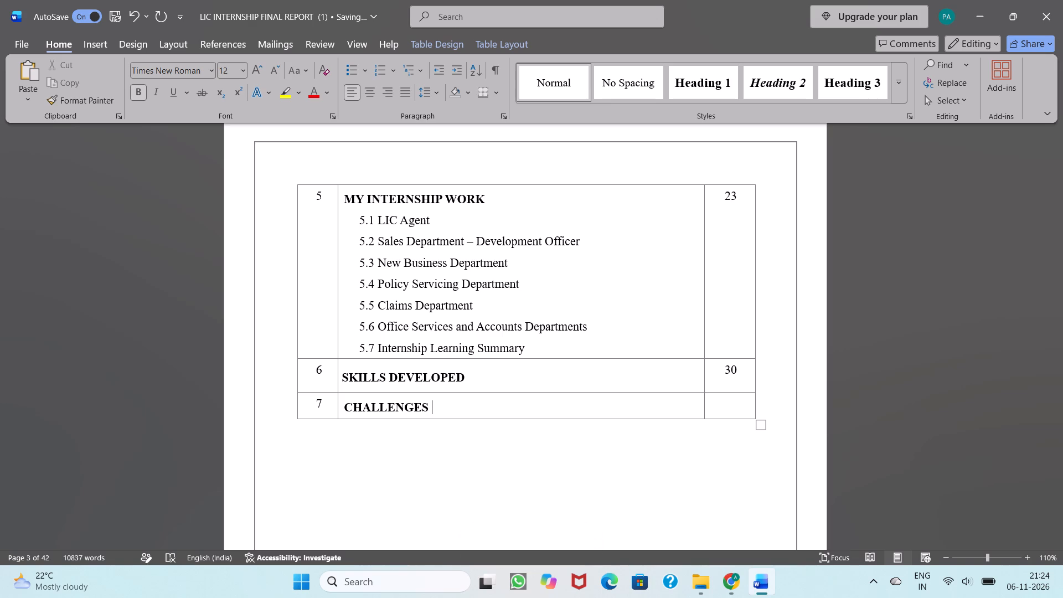
{"action": "type", "text": "FACED"}
{"action": "key", "text": "space"}
{"action": "type", "text": "DURING THE INTERNSHIP"}
{"action": "key", "text": "space"}
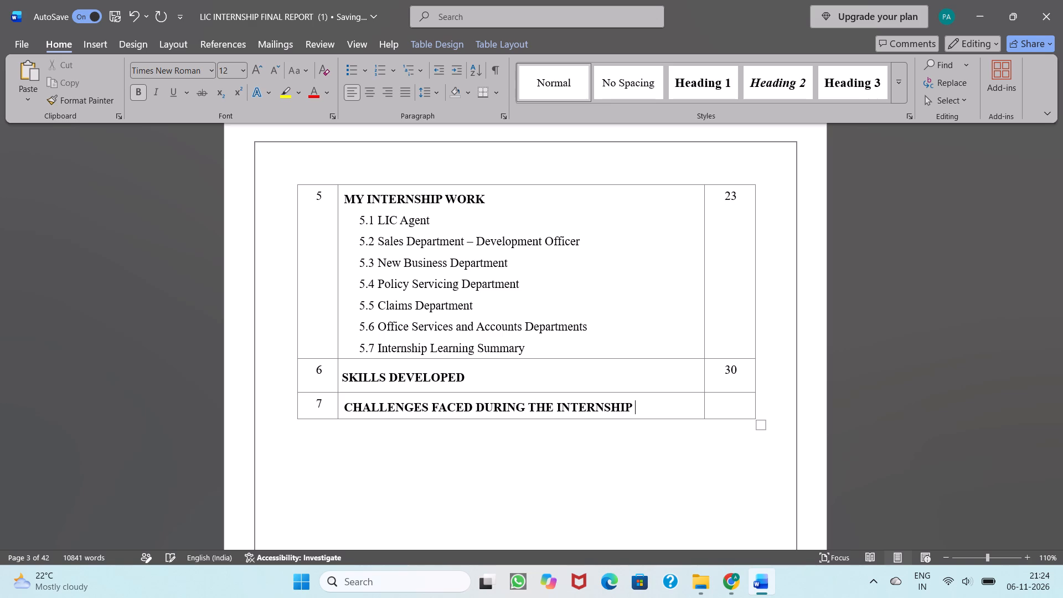
{"action": "left_click", "coordinate": [715, 406]}
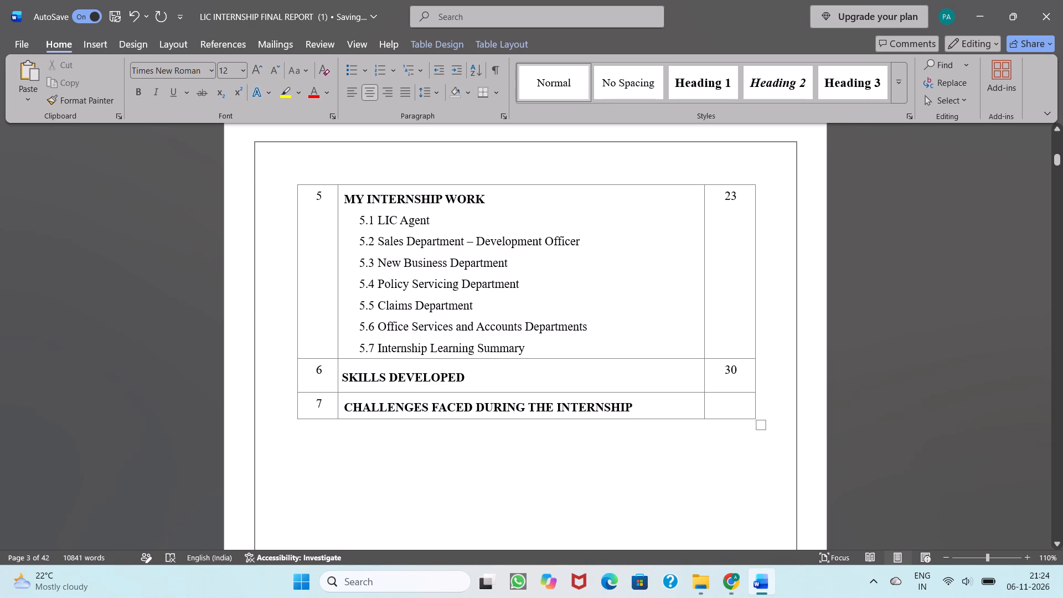
{"action": "type", "text": "34"}
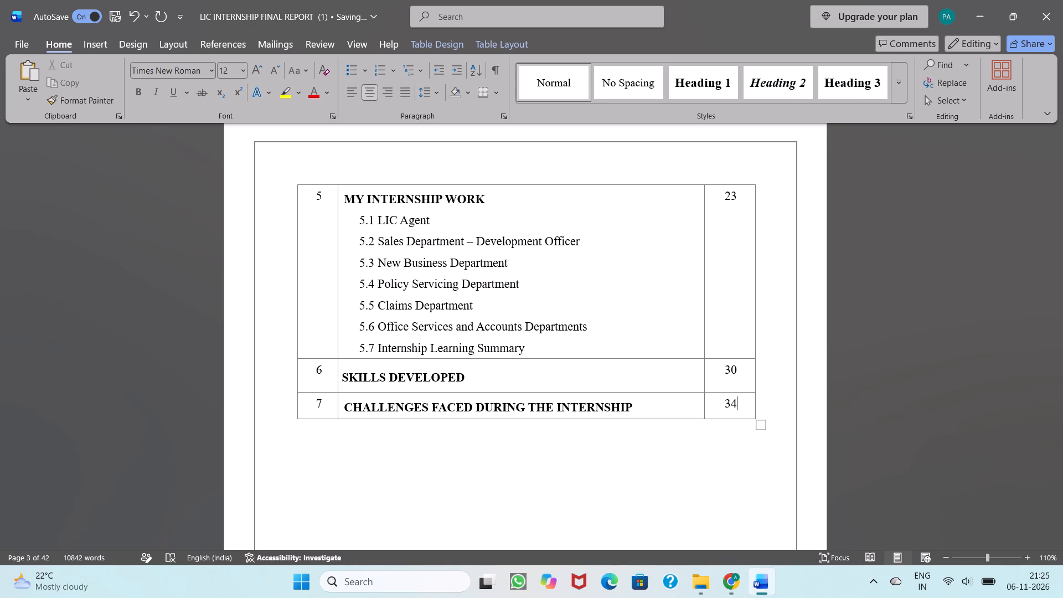
Add row 8 to the contents table with the bold title LEARNING OUTCOMES and the page number 37.
{"action": "key", "text": "Tab"}
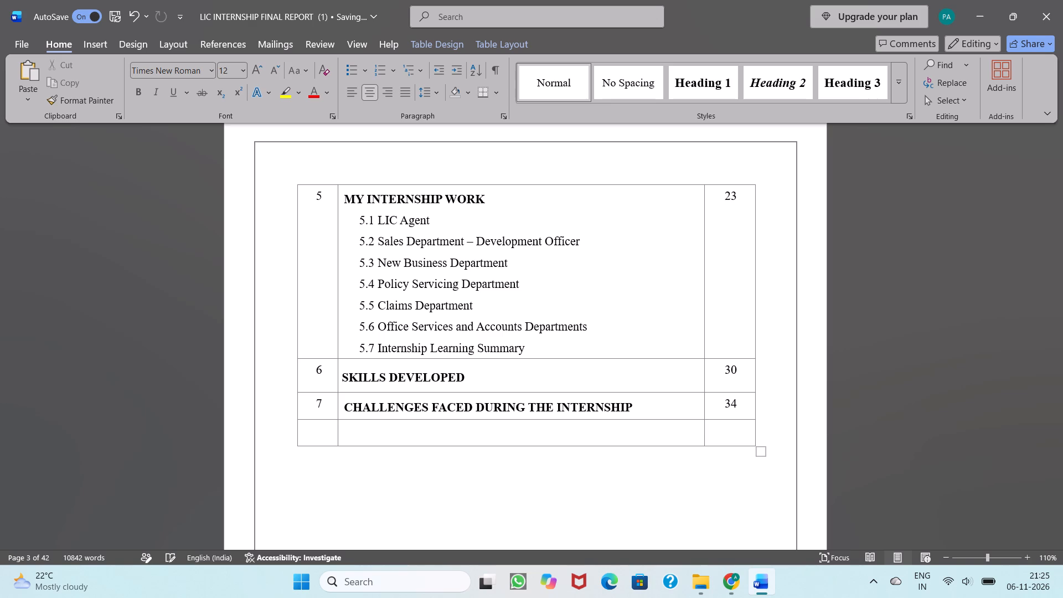
{"action": "key", "text": "8"}
{"action": "left_click", "coordinate": [467, 422]}
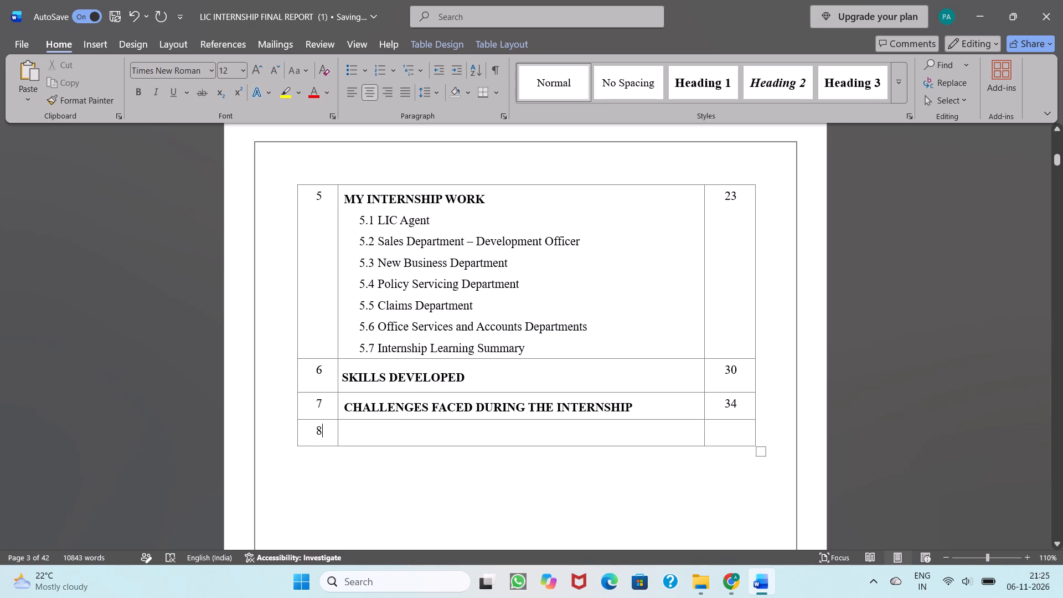
{"action": "left_click", "coordinate": [363, 429]}
{"action": "type", "text": "LEAE"}
{"action": "key", "text": "BackSpace"}
{"action": "type", "text": "RNING"}
{"action": "key", "text": "space"}
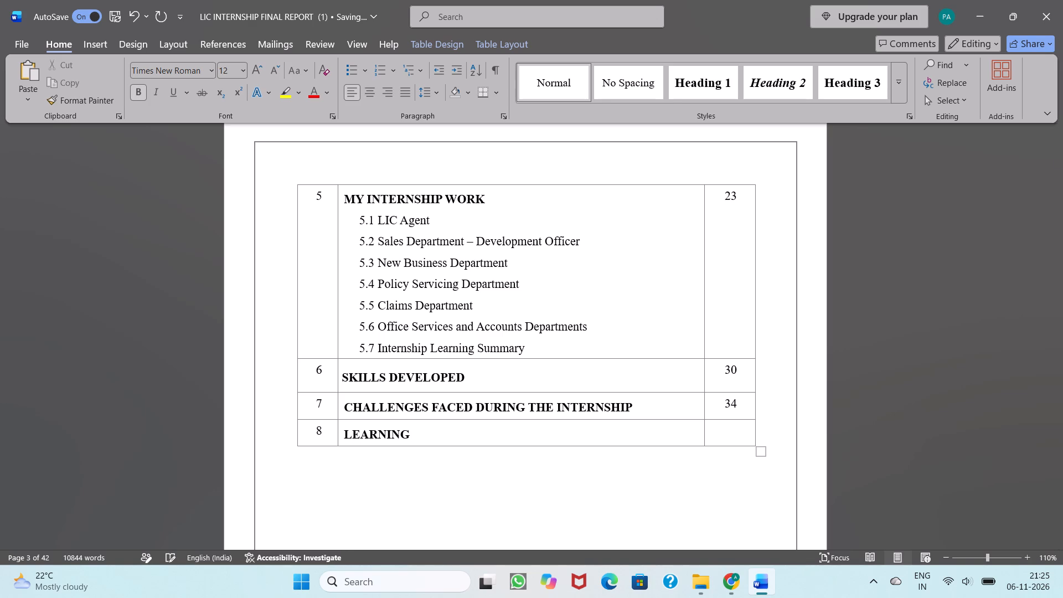
{"action": "type", "text": "OUTCOMES"}
{"action": "key", "text": "space"}
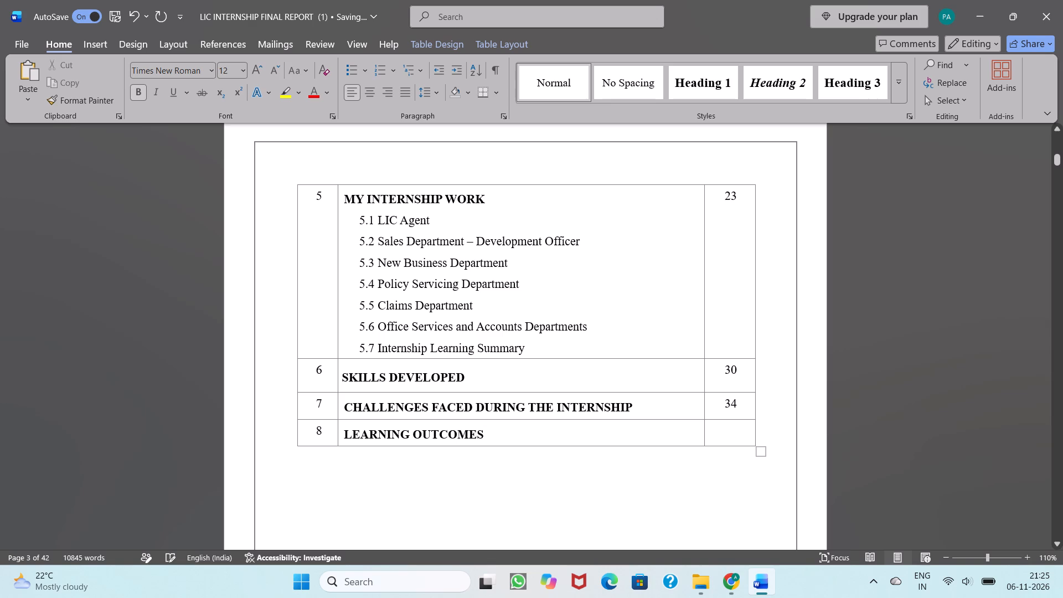
{"action": "left_click", "coordinate": [726, 431]}
{"action": "type", "text": "37"}
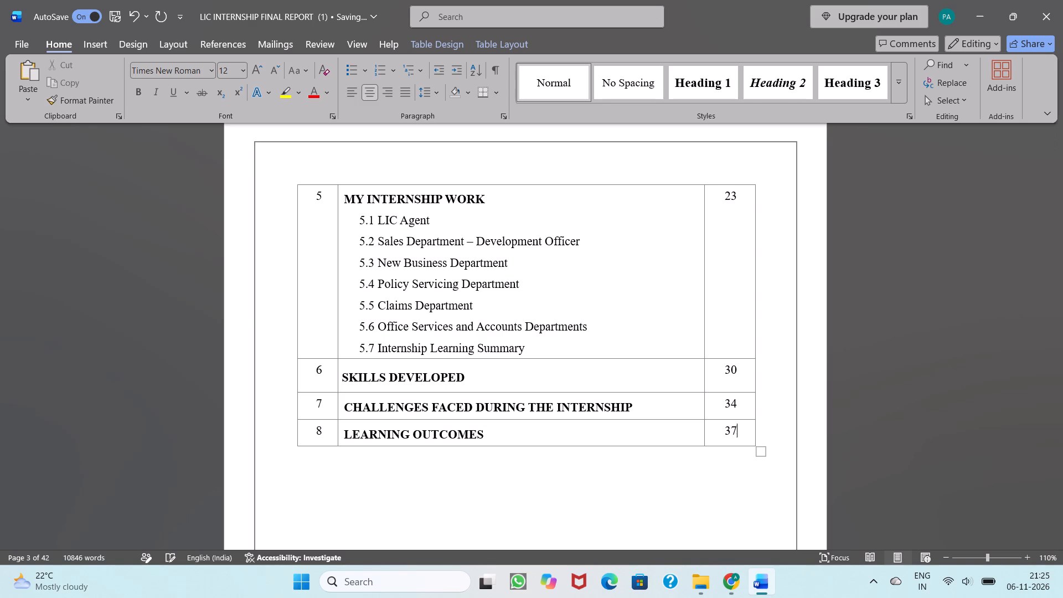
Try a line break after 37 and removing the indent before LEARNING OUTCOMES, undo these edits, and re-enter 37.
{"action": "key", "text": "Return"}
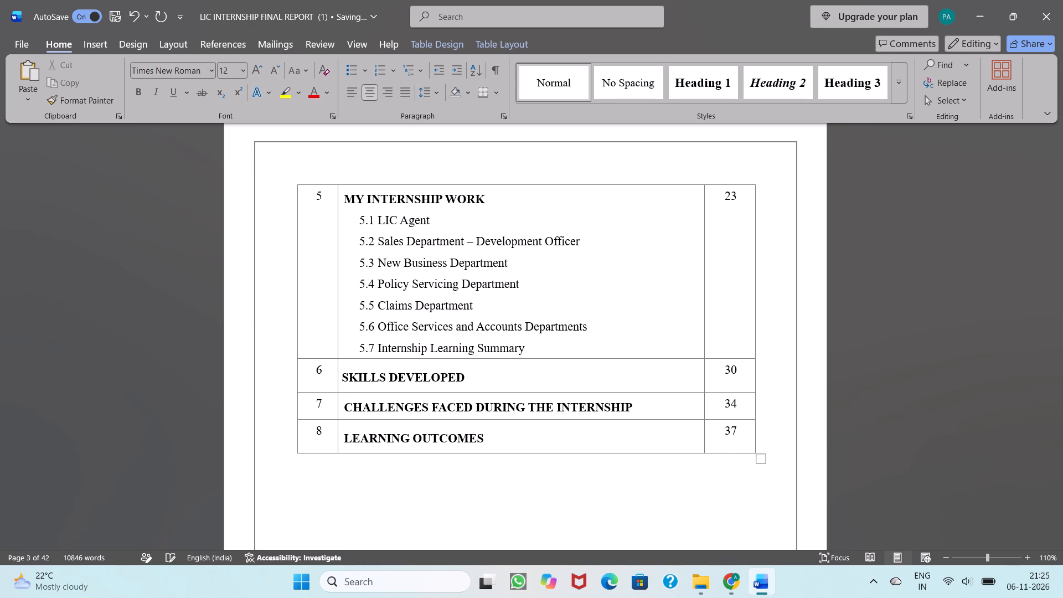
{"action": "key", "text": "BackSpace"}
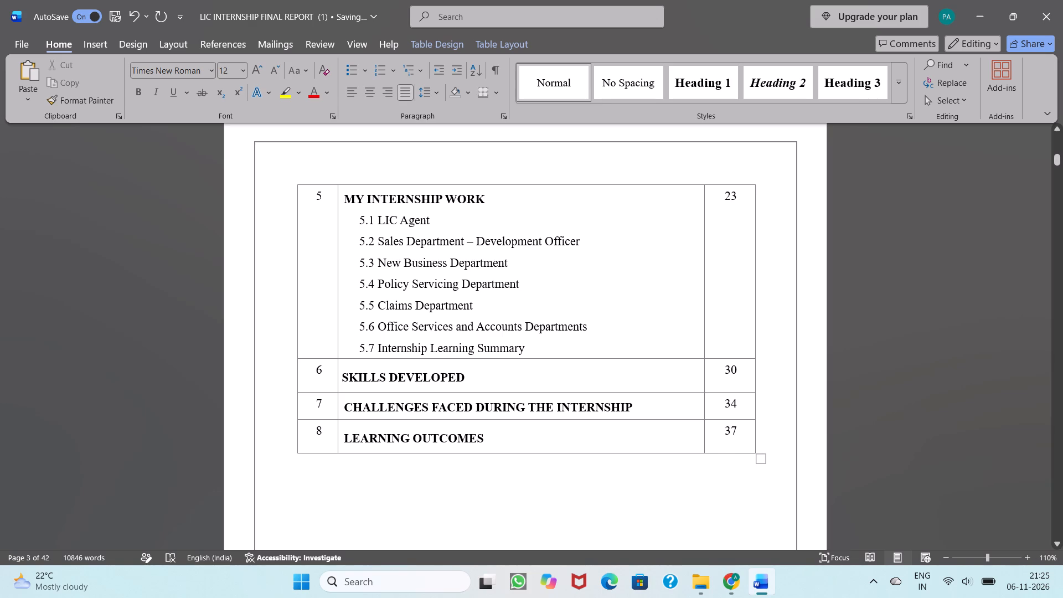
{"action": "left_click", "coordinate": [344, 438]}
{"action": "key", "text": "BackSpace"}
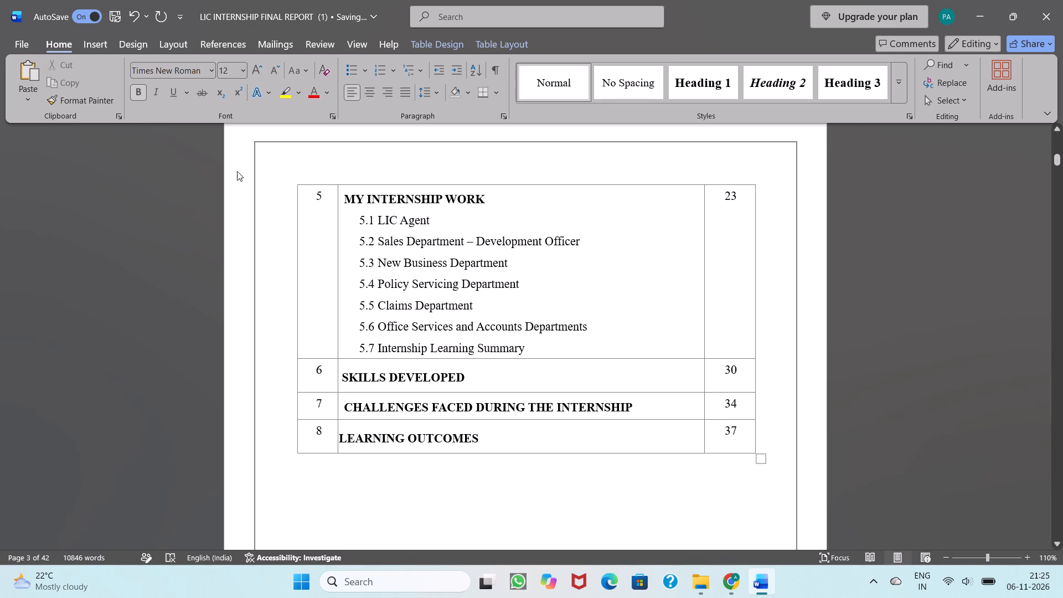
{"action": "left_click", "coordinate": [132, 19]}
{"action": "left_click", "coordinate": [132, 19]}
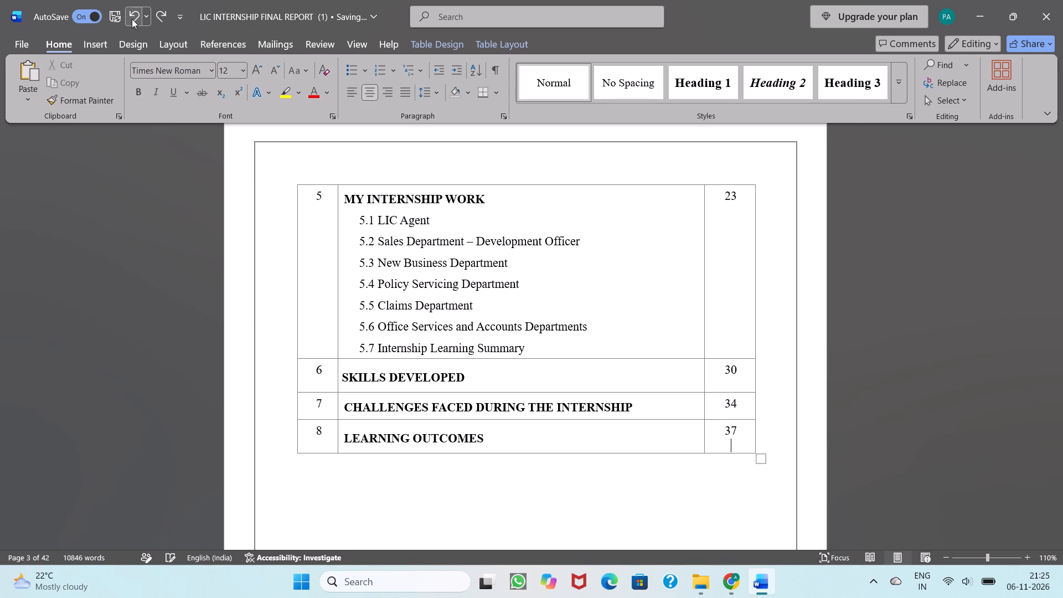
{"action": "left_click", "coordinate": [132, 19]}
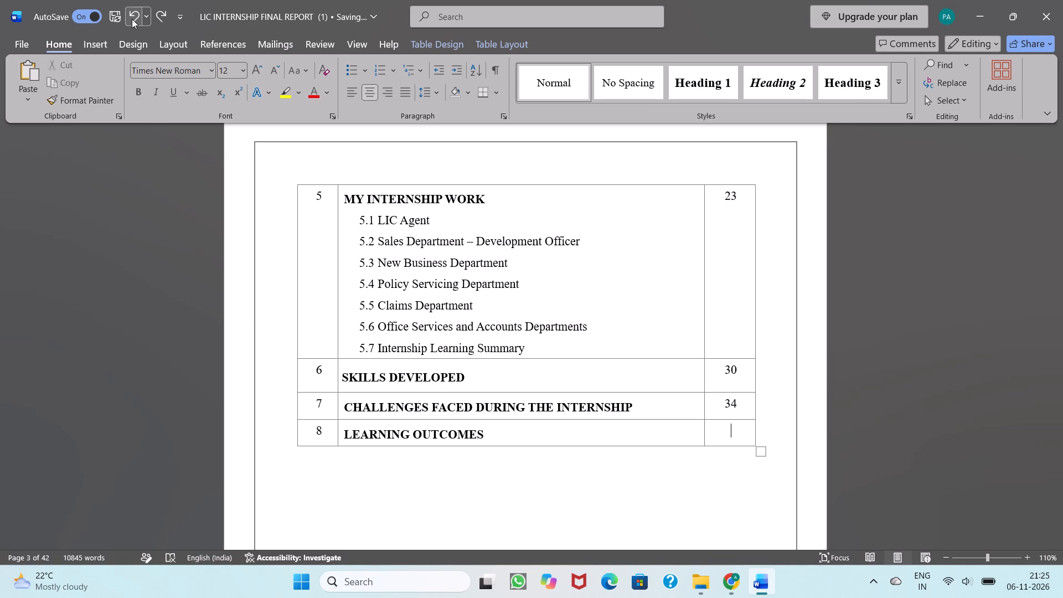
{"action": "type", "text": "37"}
Add row 9 to the contents table with the bold title CONCLUSION and the page number 39.
{"action": "key", "text": "Tab"}
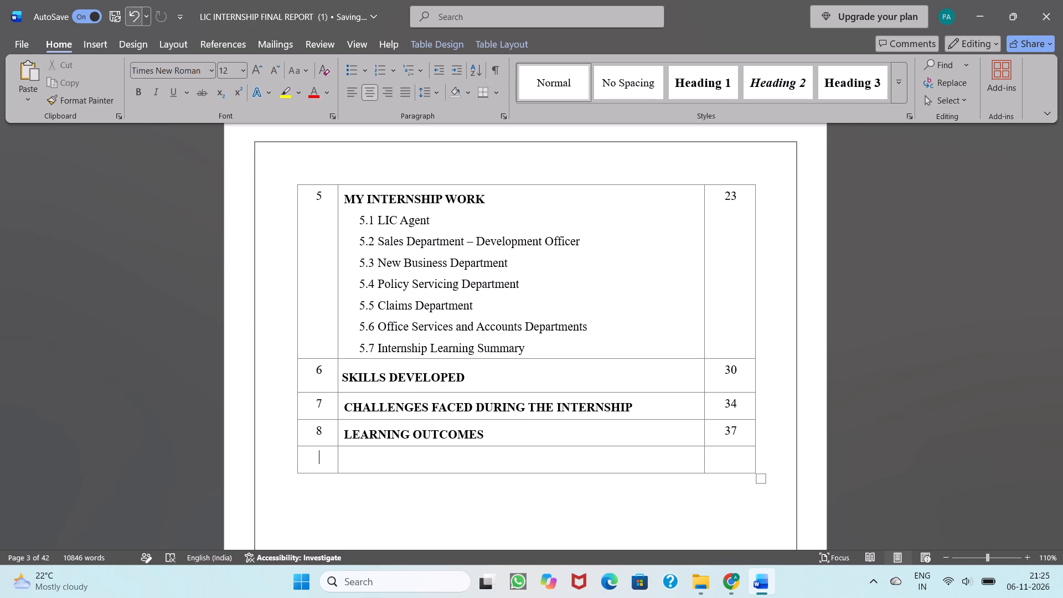
{"action": "key", "text": "9"}
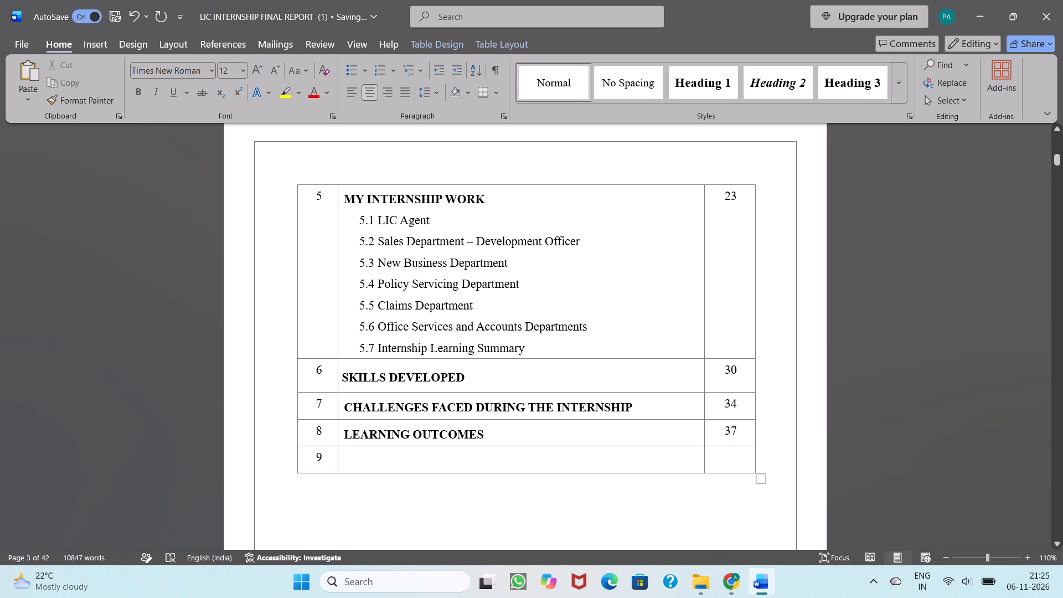
{"action": "left_click", "coordinate": [375, 458]}
{"action": "type", "text": "CONCLUSION"}
{"action": "key", "text": "space"}
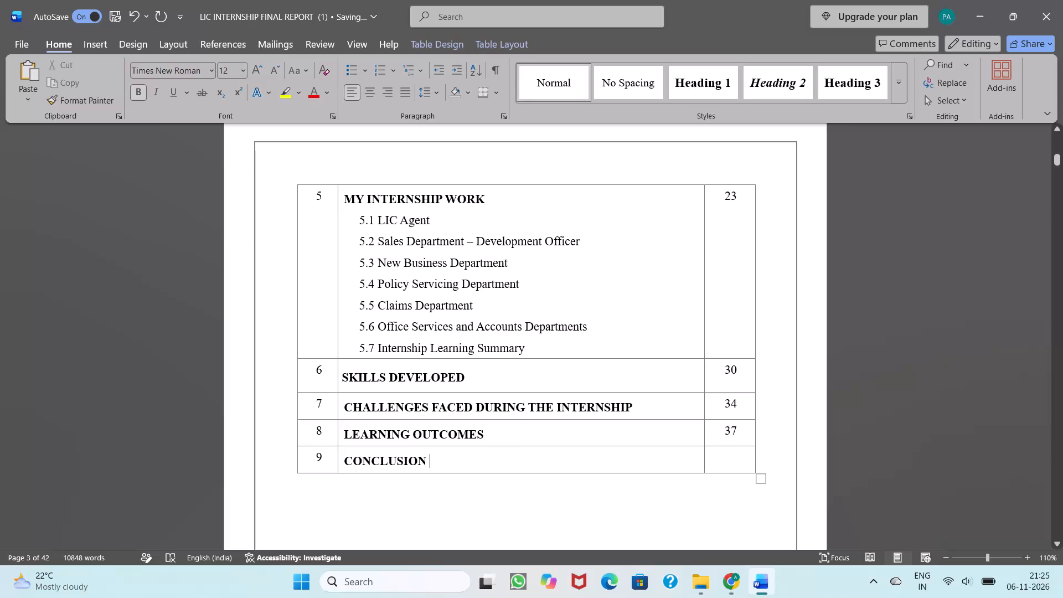
{"action": "left_click", "coordinate": [738, 463]}
{"action": "type", "text": "39"}
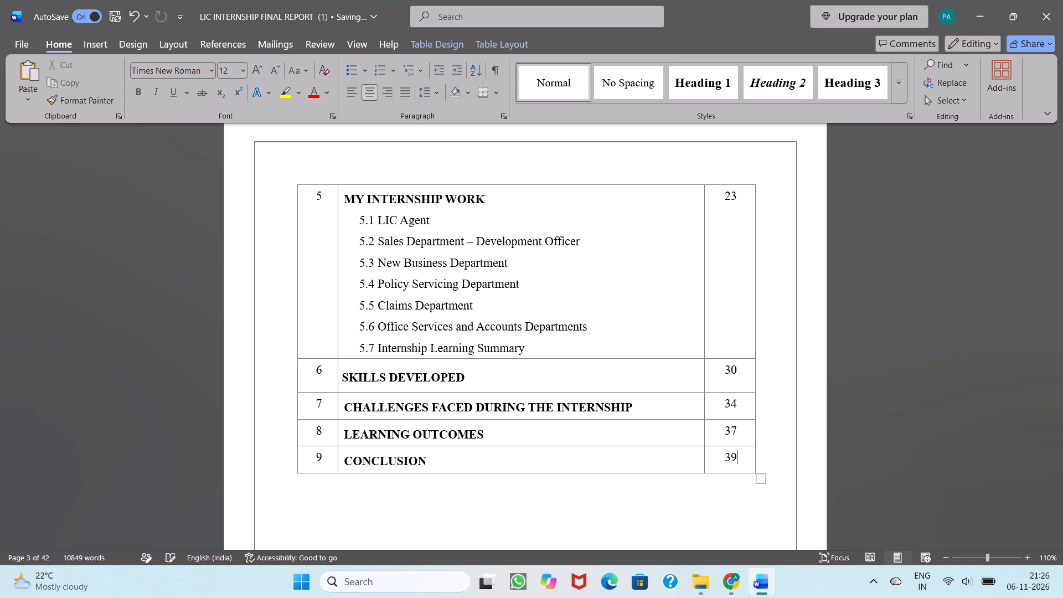
Add an unnumbered last row to the contents table with the bold title REFERENCES and the page number 40.
{"action": "key", "text": "Tab"}
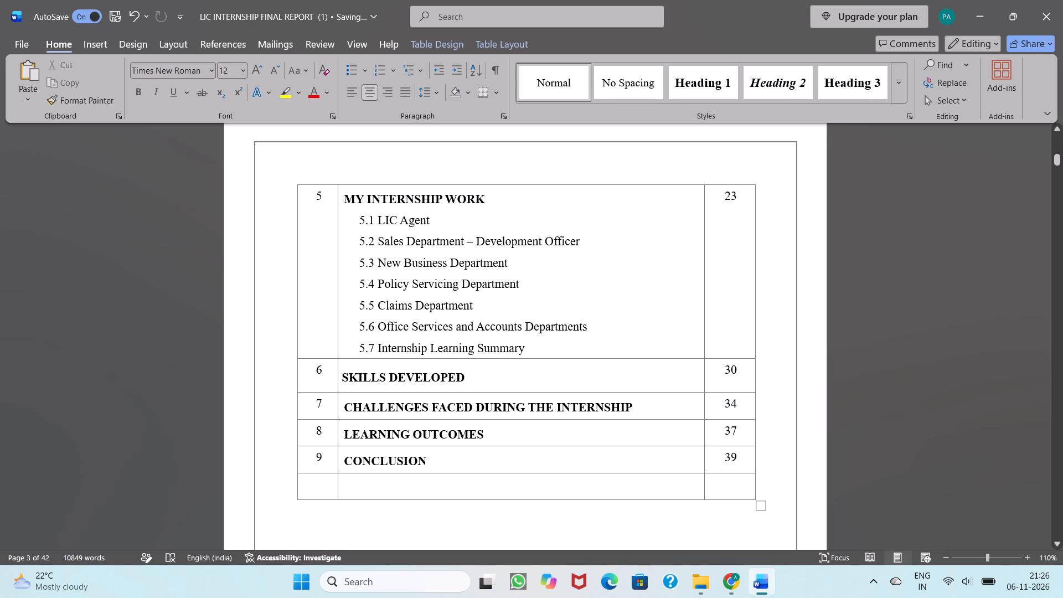
{"action": "left_click", "coordinate": [371, 490]}
{"action": "type", "text": "REFER"}
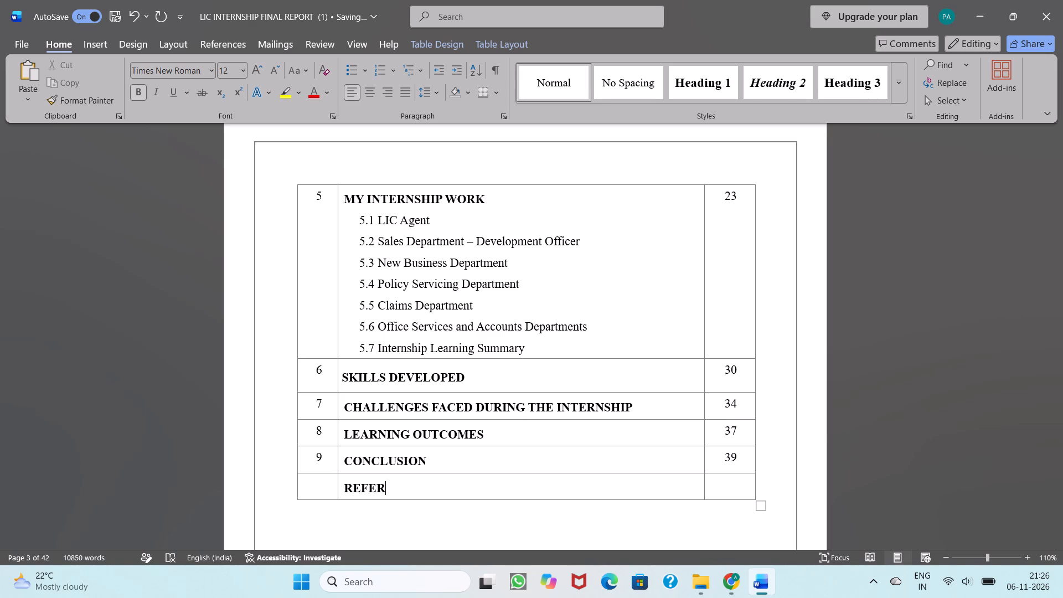
{"action": "type", "text": "ENCES"}
{"action": "key", "text": "space"}
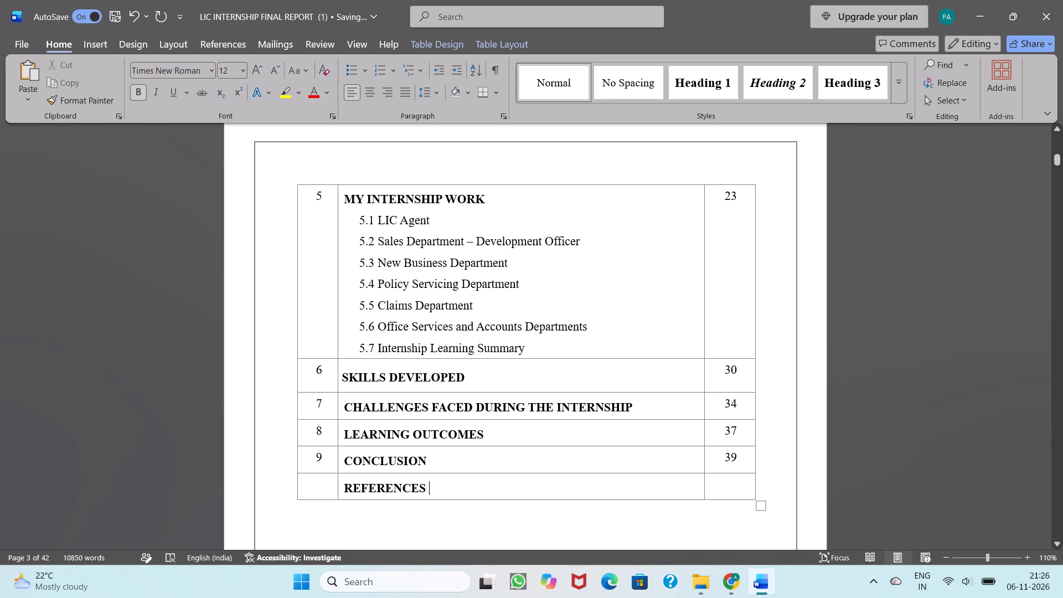
{"action": "left_click", "coordinate": [727, 489]}
{"action": "type", "text": "40"}
Delete the number 6 from the first cell of the SKILLS DEVELOPED row.
{"action": "left_click", "coordinate": [326, 378]}
{"action": "left_click", "coordinate": [326, 367]}
{"action": "key", "text": "BackSpace"}
Remove the empty line beneath the page number in the SKILLS DEVELOPED row and re-enter 30.
{"action": "left_click", "coordinate": [748, 377]}
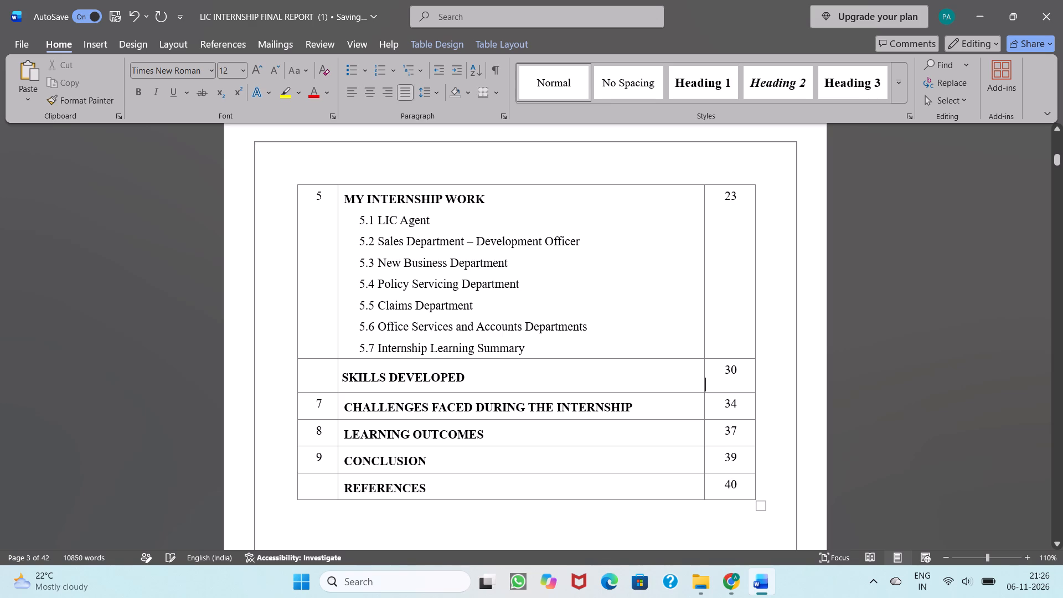
{"action": "key", "text": "BackSpace"}
{"action": "key", "text": "BackSpace"}
{"action": "key", "text": "BackSpace"}
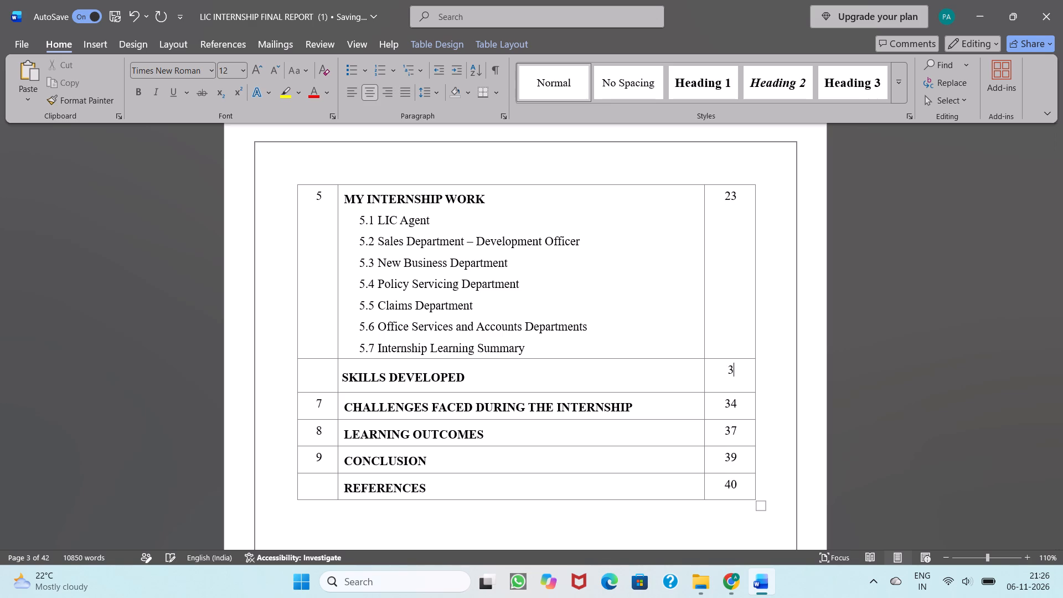
{"action": "key", "text": "BackSpace"}
{"action": "type", "text": "30"}
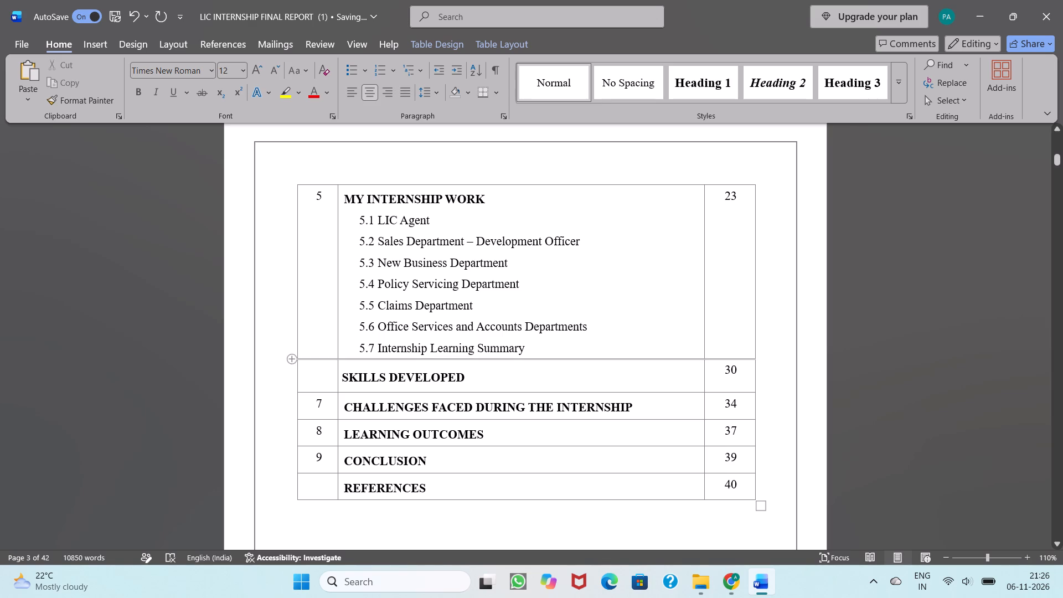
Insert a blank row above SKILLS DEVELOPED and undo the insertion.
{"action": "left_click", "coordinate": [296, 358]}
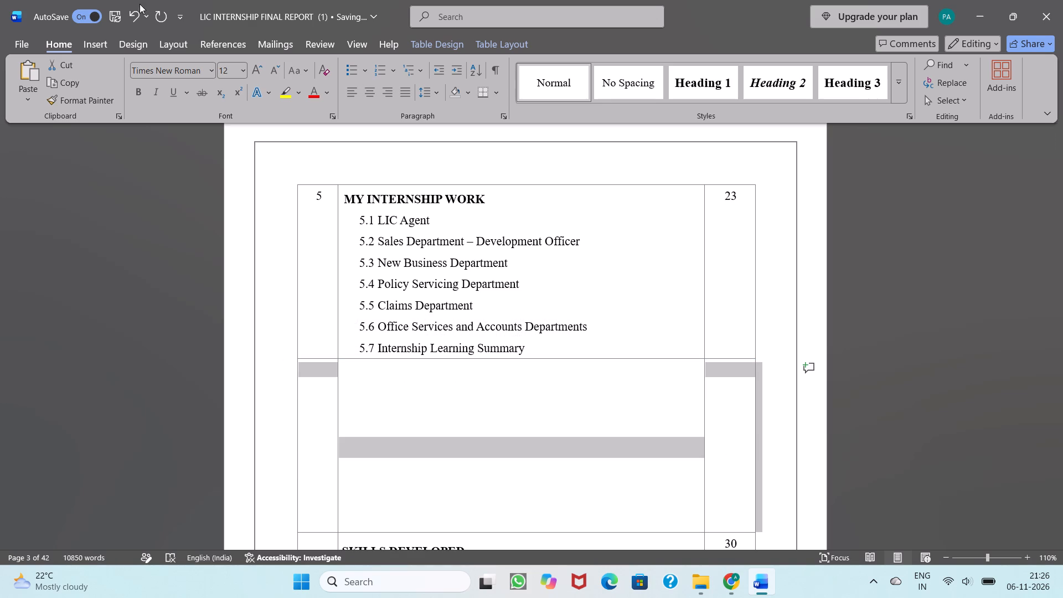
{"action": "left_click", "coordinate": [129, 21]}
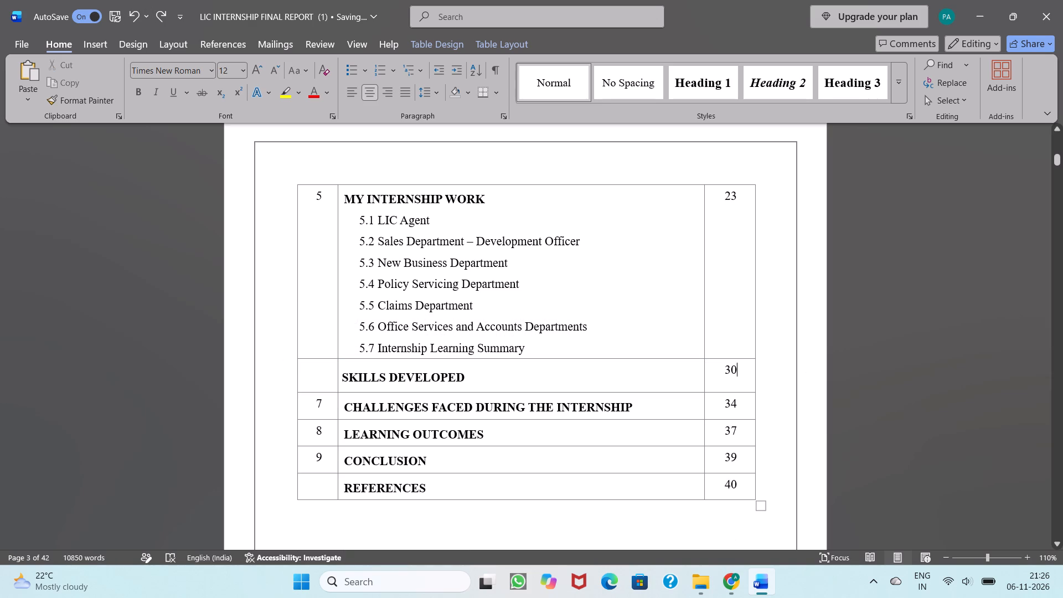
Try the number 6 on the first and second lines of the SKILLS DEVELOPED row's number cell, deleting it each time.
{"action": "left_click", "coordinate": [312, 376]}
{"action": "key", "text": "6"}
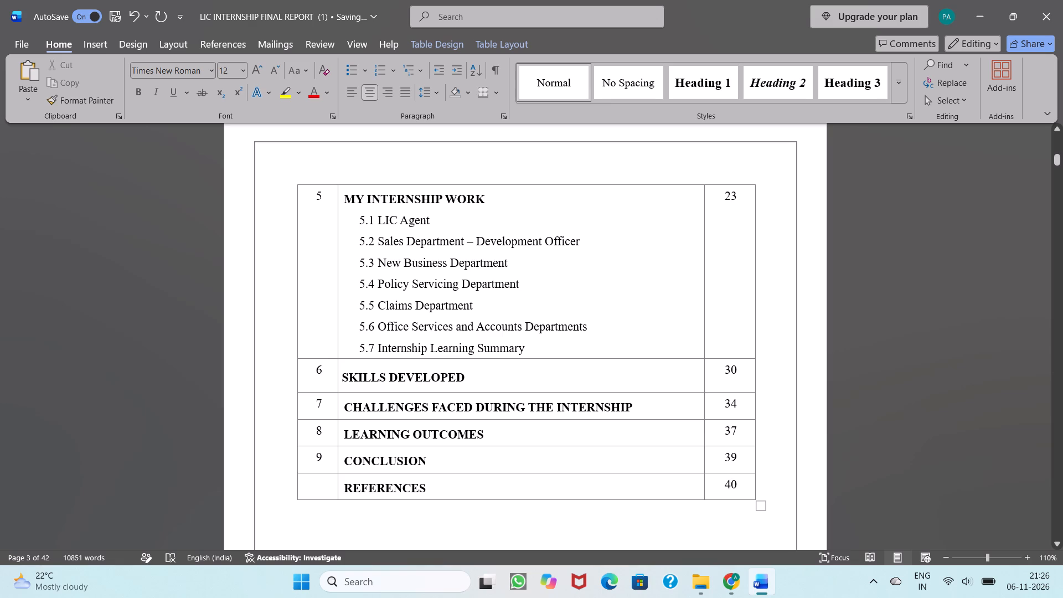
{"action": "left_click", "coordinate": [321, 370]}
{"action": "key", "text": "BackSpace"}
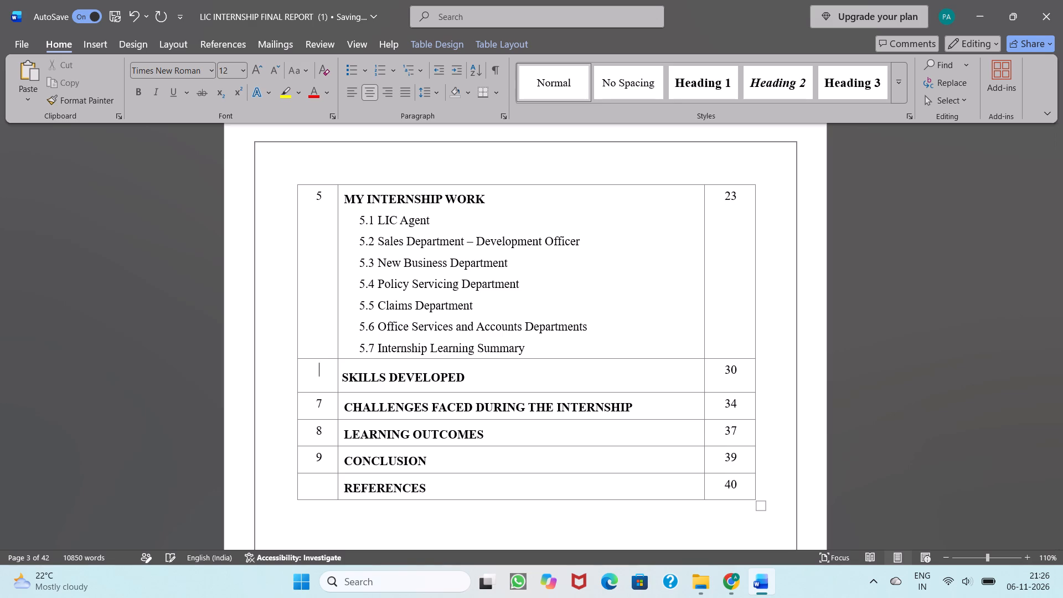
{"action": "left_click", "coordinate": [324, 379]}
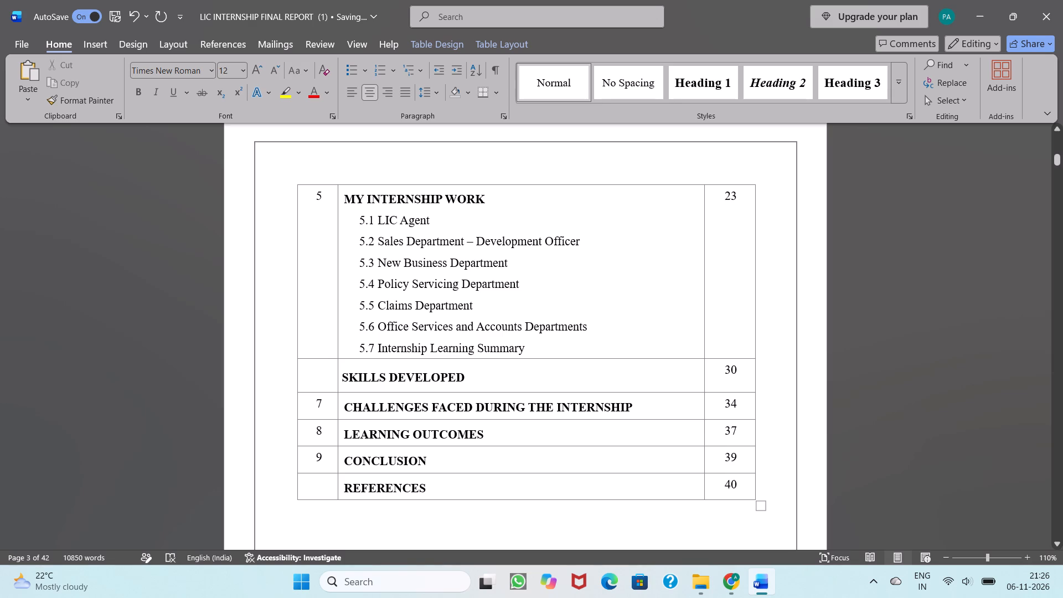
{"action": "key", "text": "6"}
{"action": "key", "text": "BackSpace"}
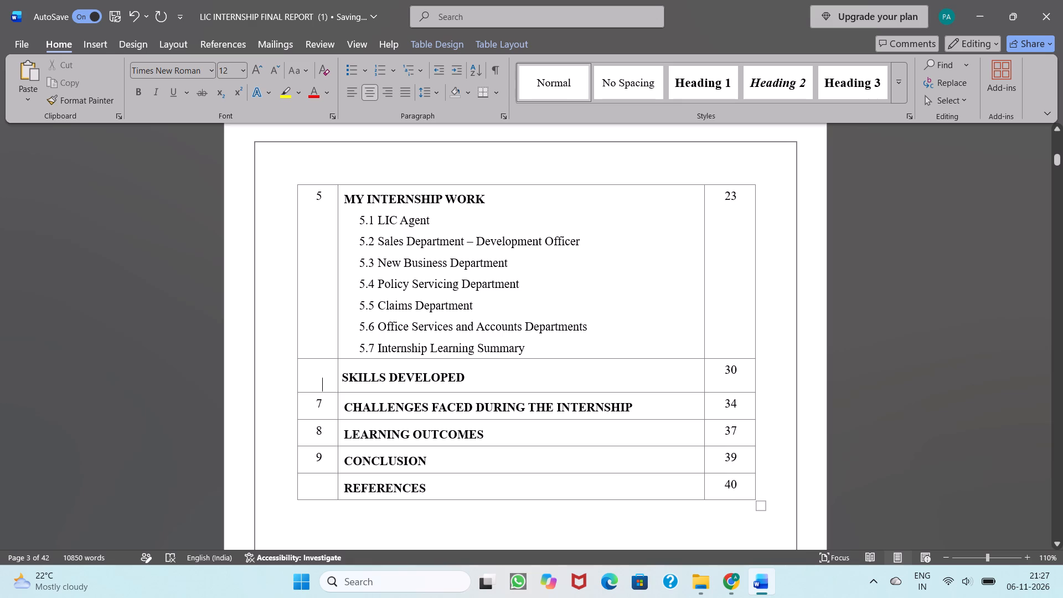
Remove the empty second line from the number cell of the SKILLS DEVELOPED row.
{"action": "left_click", "coordinate": [332, 374]}
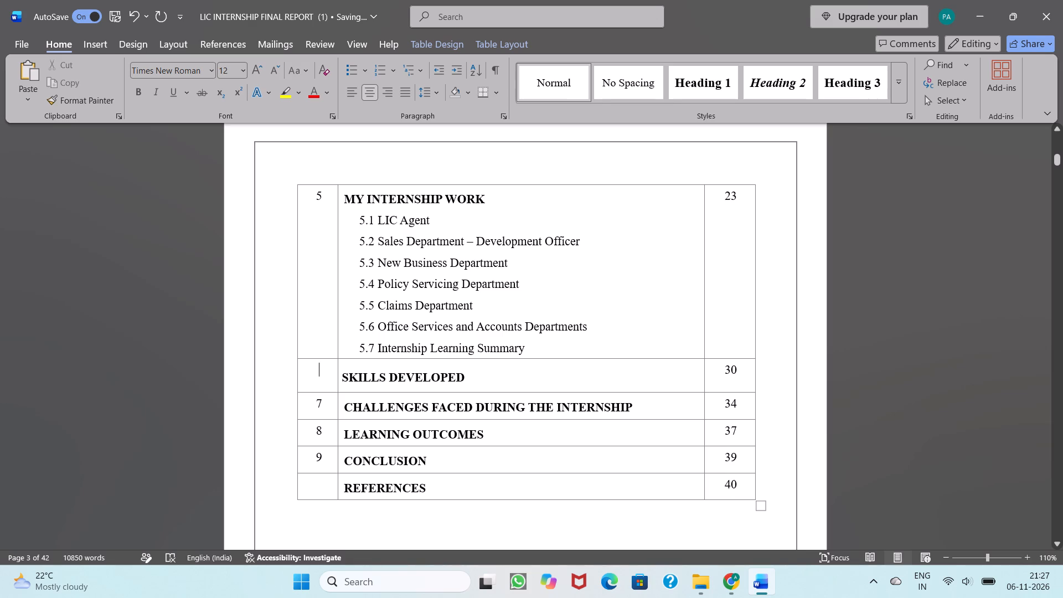
{"action": "left_click", "coordinate": [327, 378]}
{"action": "left_click", "coordinate": [317, 379]}
{"action": "key", "text": "BackSpace"}
{"action": "key", "text": "BackSpace"}
{"action": "key", "text": "BackSpace"}
{"action": "key", "text": "BackSpace"}
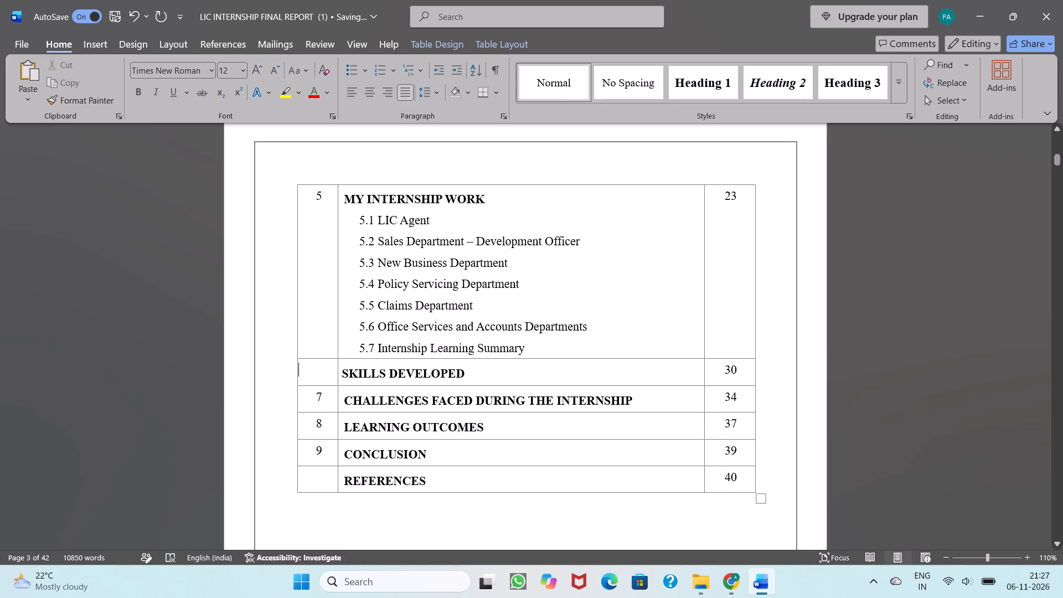
Enter 6 in the SKILLS DEVELOPED row's number cell, padded with leading spaces to line up with the other row numbers.
{"action": "left_click", "coordinate": [327, 377]}
{"action": "key", "text": "space"}
{"action": "key", "text": "space"}
{"action": "key", "text": "space"}
{"action": "key", "text": "space"}
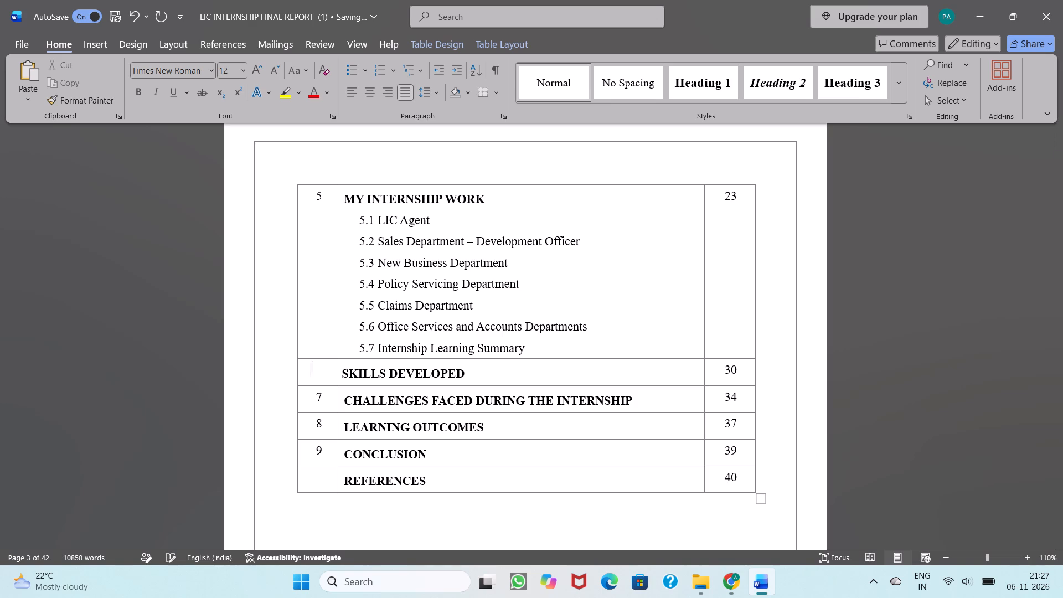
{"action": "key", "text": "space"}
{"action": "key", "text": "space"}
{"action": "key", "text": "space"}
{"action": "key", "text": "BackSpace"}
{"action": "key", "text": "BackSpace"}
{"action": "type", "text": "67"}
{"action": "key", "text": "BackSpace"}
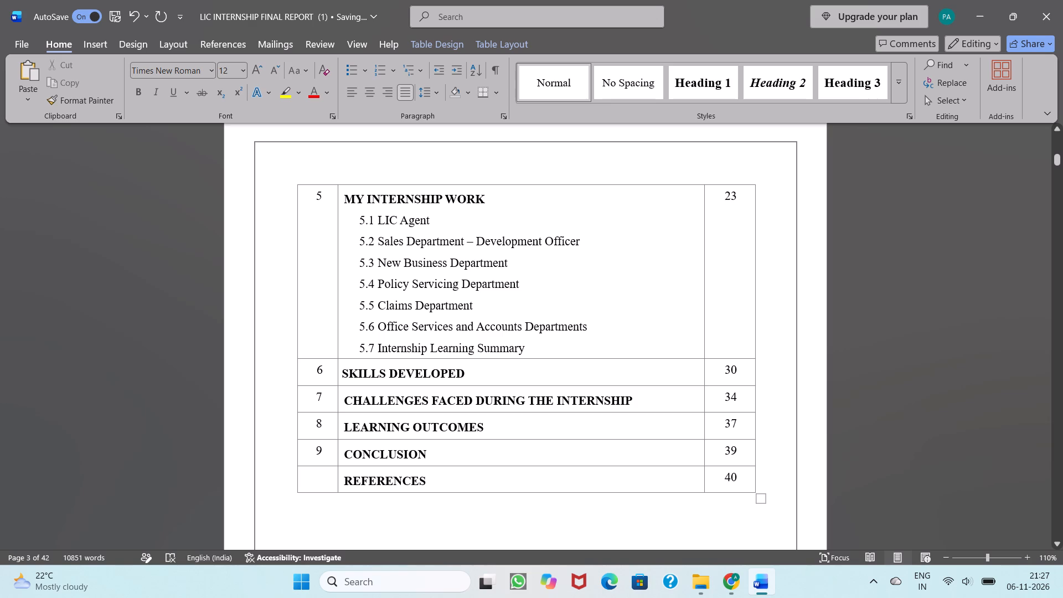
{"action": "left_click", "coordinate": [482, 511]}
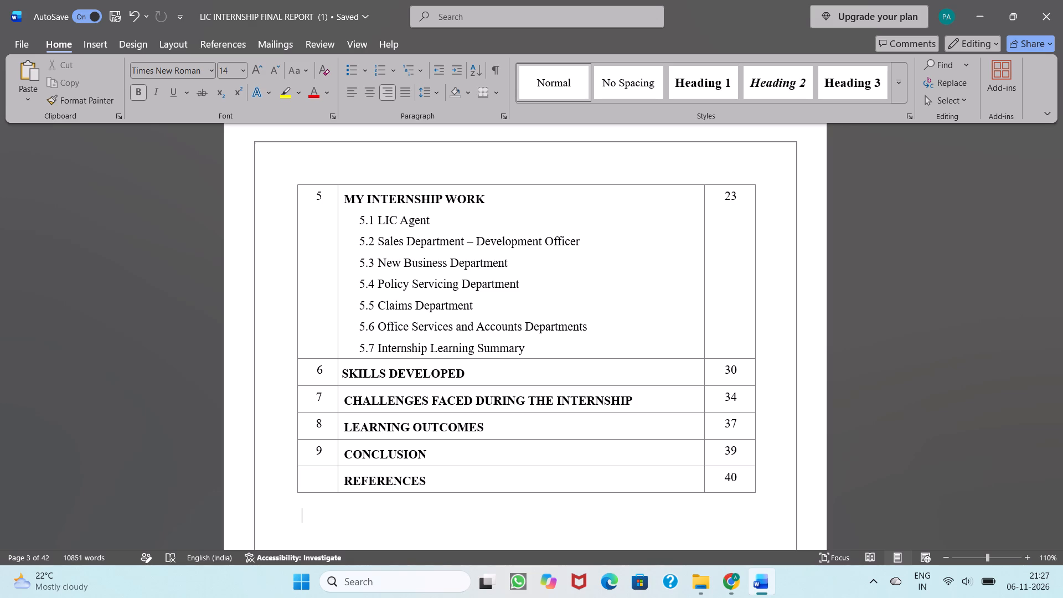
Review the whole table of contents across its two pages, checking row numbers, entries and page numbers.
{"action": "scroll", "coordinate": [482, 511], "scroll_direction": "up", "scroll_amount": 2}
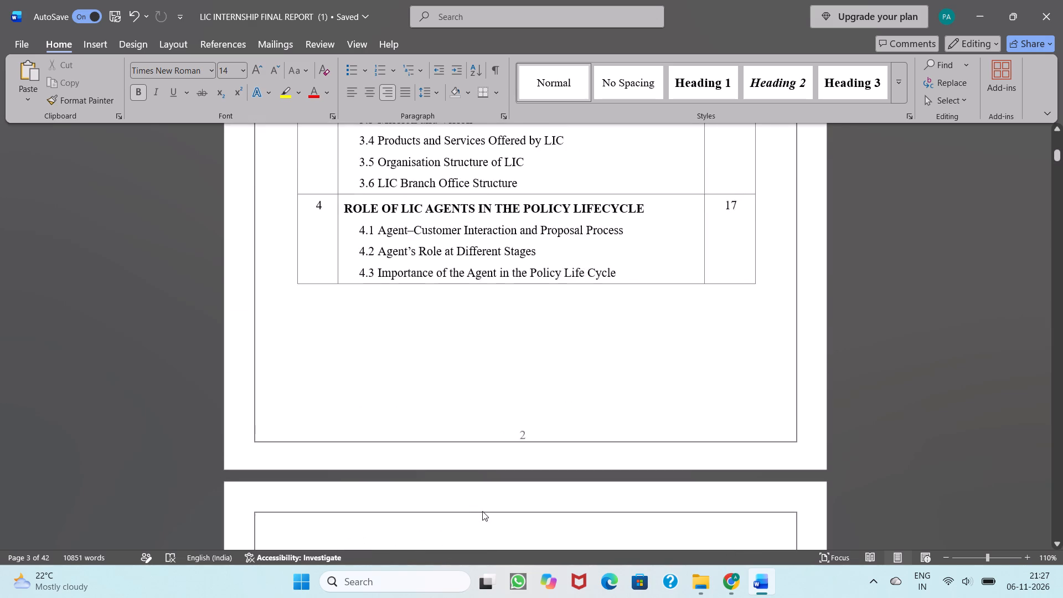
{"action": "scroll", "coordinate": [482, 511], "scroll_direction": "up", "scroll_amount": 2}
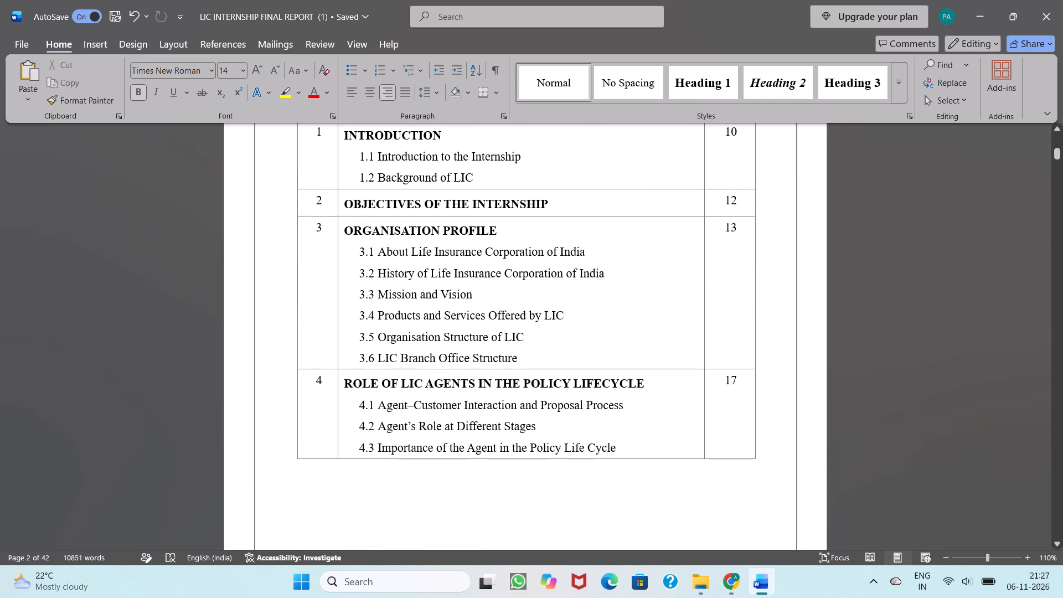
{"action": "scroll", "coordinate": [482, 511], "scroll_direction": "up", "scroll_amount": 2}
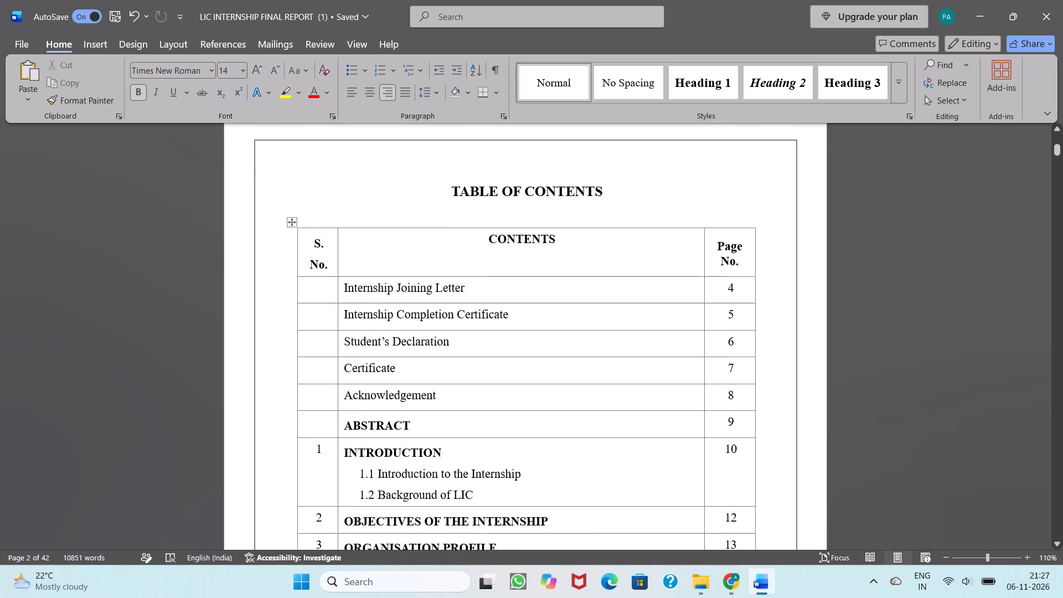
{"action": "scroll", "coordinate": [482, 511], "scroll_direction": "up", "scroll_amount": 1}
{"action": "scroll", "coordinate": [482, 511], "scroll_direction": "down", "scroll_amount": 1}
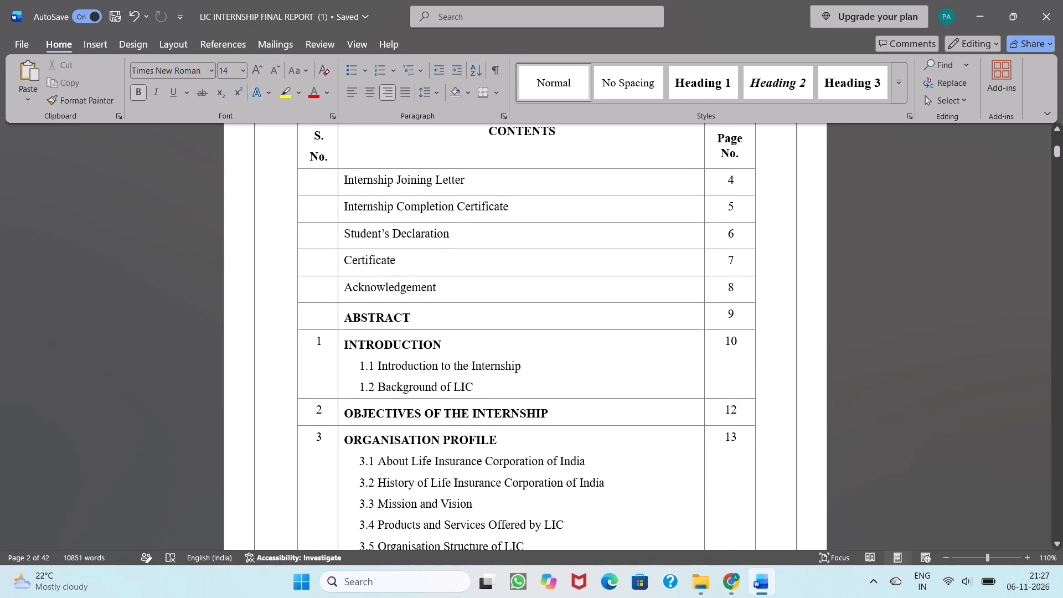
{"action": "scroll", "coordinate": [482, 511], "scroll_direction": "down", "scroll_amount": 2}
{"action": "scroll", "coordinate": [462, 462], "scroll_direction": "down", "scroll_amount": 2}
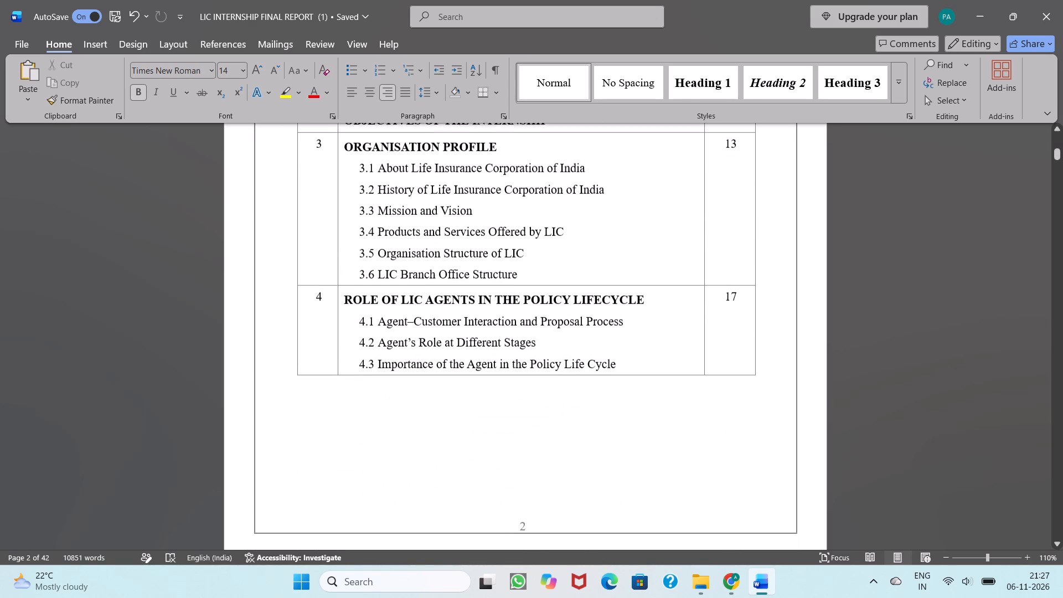
{"action": "scroll", "coordinate": [462, 462], "scroll_direction": "down", "scroll_amount": 2}
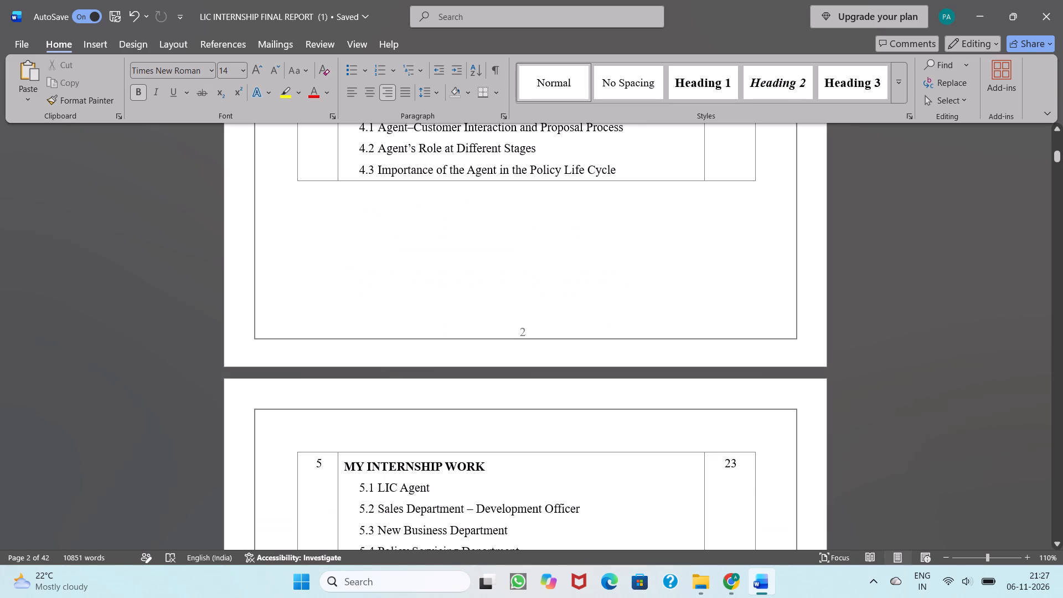
{"action": "scroll", "coordinate": [462, 462], "scroll_direction": "down", "scroll_amount": 1}
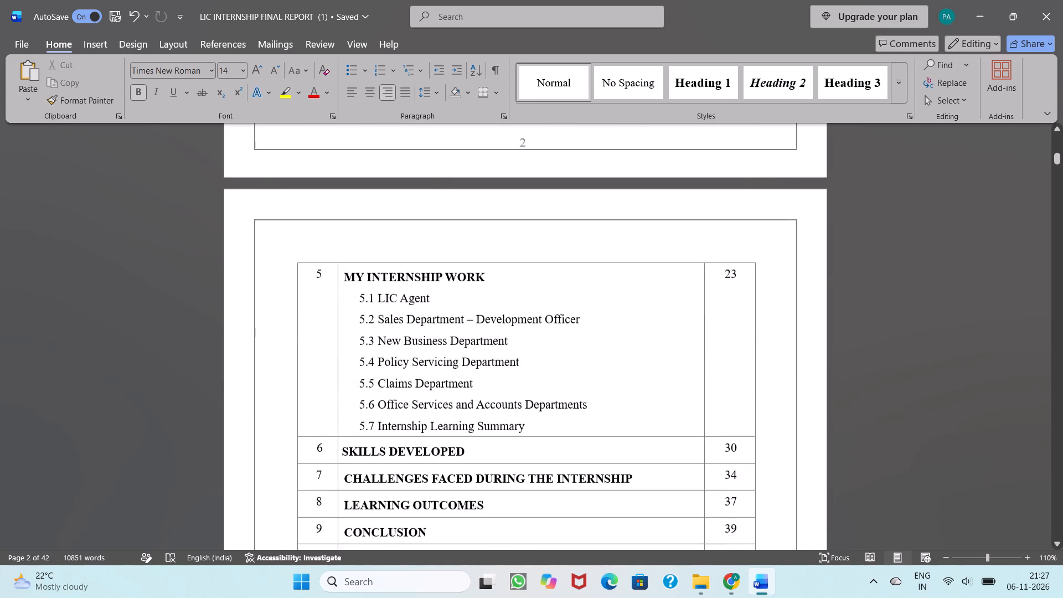
{"action": "scroll", "coordinate": [462, 462], "scroll_direction": "down", "scroll_amount": 3}
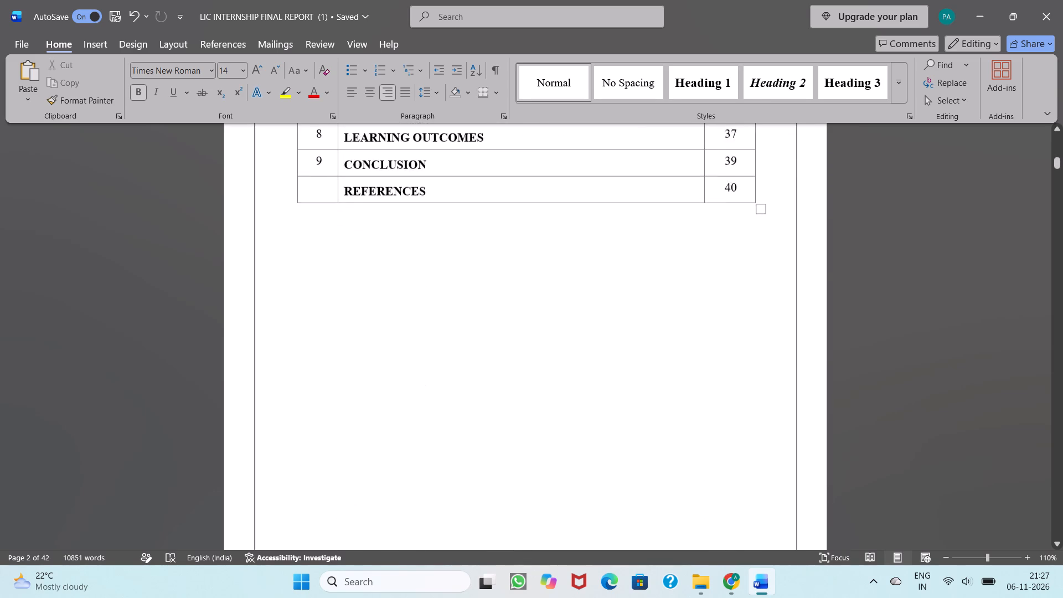
Insert blank lines before the Internship Completion Certificate heading to move it onto page 5 above the certificate image.
{"action": "scroll", "coordinate": [462, 462], "scroll_direction": "down", "scroll_amount": 4}
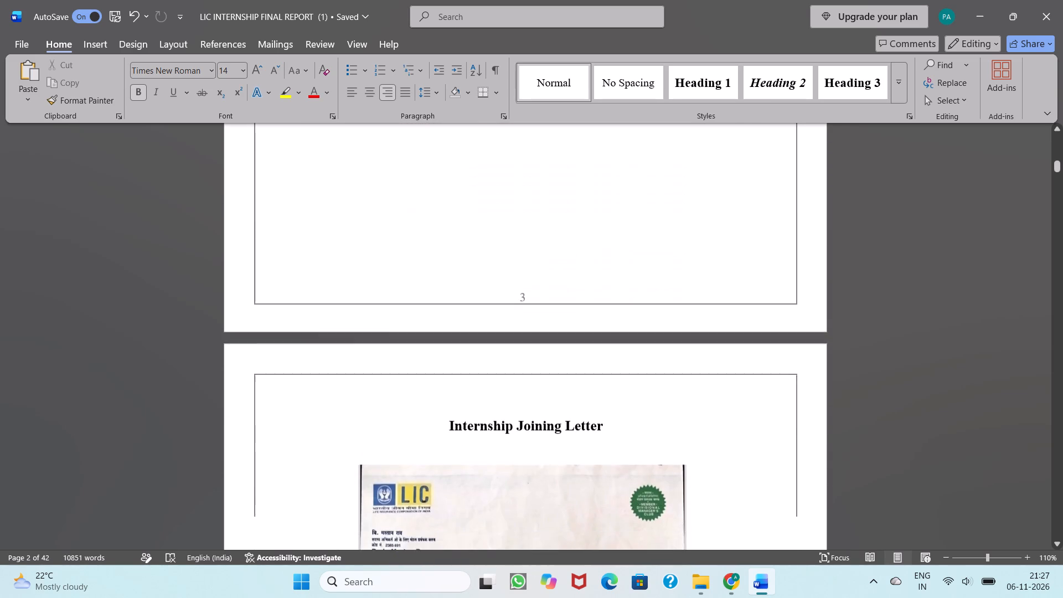
{"action": "scroll", "coordinate": [462, 462], "scroll_direction": "down", "scroll_amount": 6}
{"action": "scroll", "coordinate": [462, 462], "scroll_direction": "up", "scroll_amount": 1}
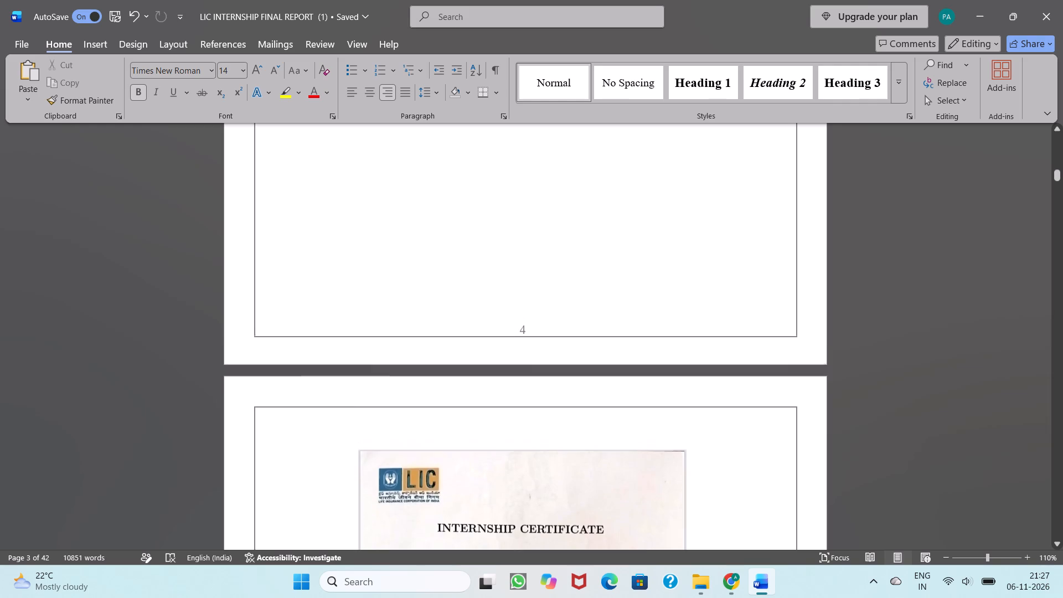
{"action": "scroll", "coordinate": [438, 341], "scroll_direction": "up", "scroll_amount": 1}
{"action": "left_click", "coordinate": [419, 302]}
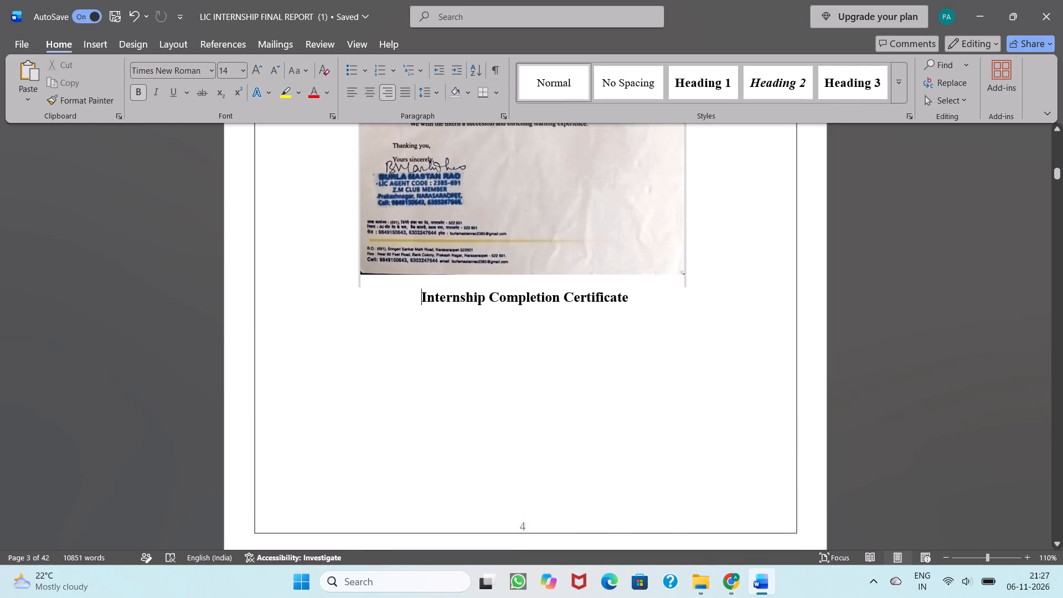
{"action": "key", "text": "Return"}
{"action": "key", "text": "Return"}
{"action": "key", "text": "Return"}
{"action": "key", "text": "Return"}
{"action": "key", "text": "Return"}
{"action": "key", "text": "Return"}
{"action": "key", "text": "Return"}
{"action": "key", "text": "Return"}
{"action": "key", "text": "Return"}
{"action": "key", "text": "Return"}
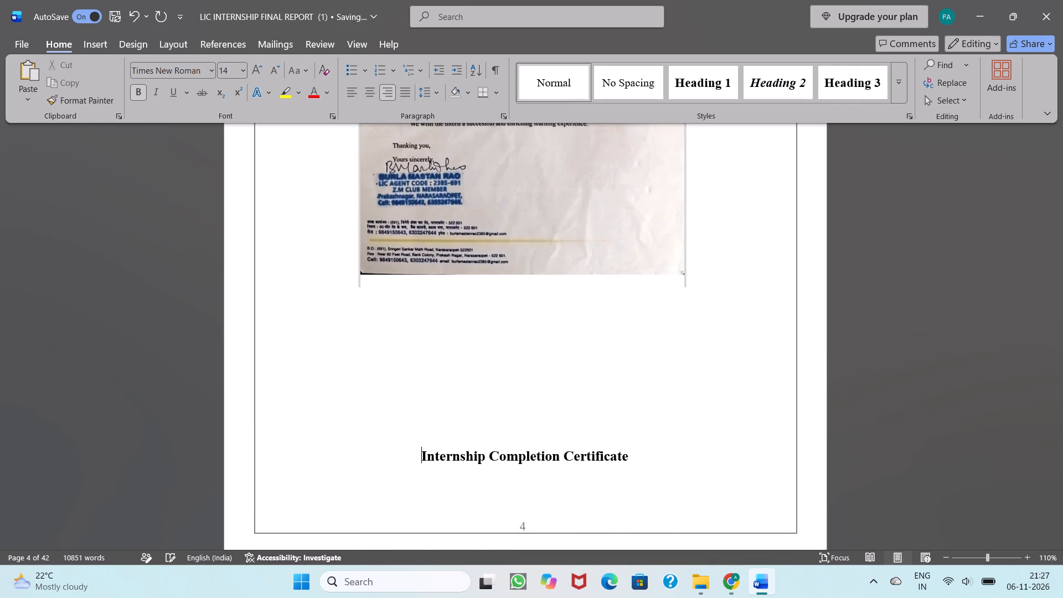
{"action": "key", "text": "Return"}
{"action": "key", "text": "Return"}
Insert blank lines before the Student's Declaration heading so that it starts at the top of page 6.
{"action": "scroll", "coordinate": [419, 302], "scroll_direction": "down", "scroll_amount": 1}
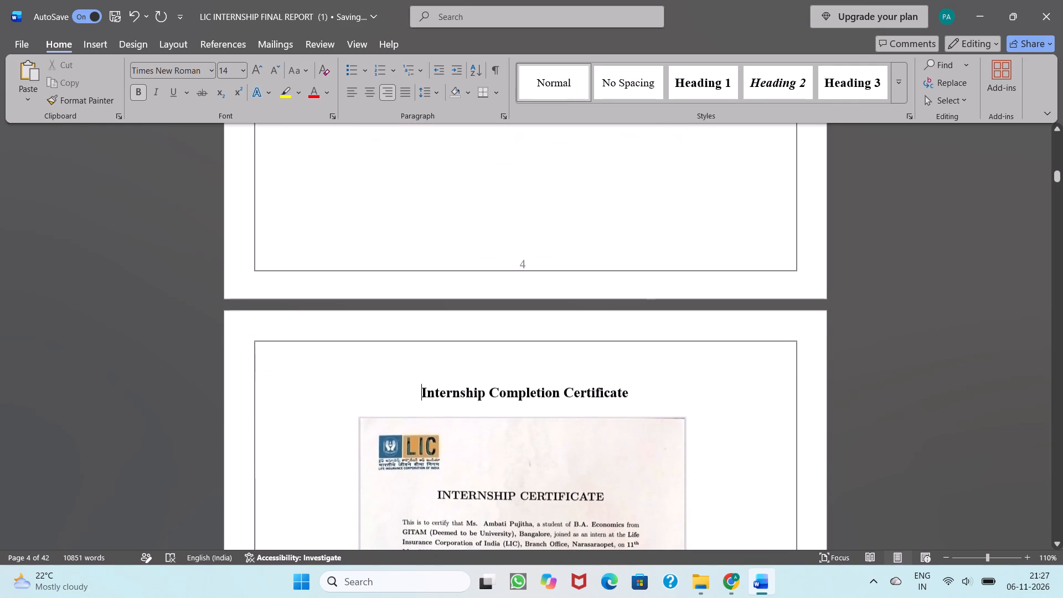
{"action": "scroll", "coordinate": [419, 302], "scroll_direction": "down", "scroll_amount": 4}
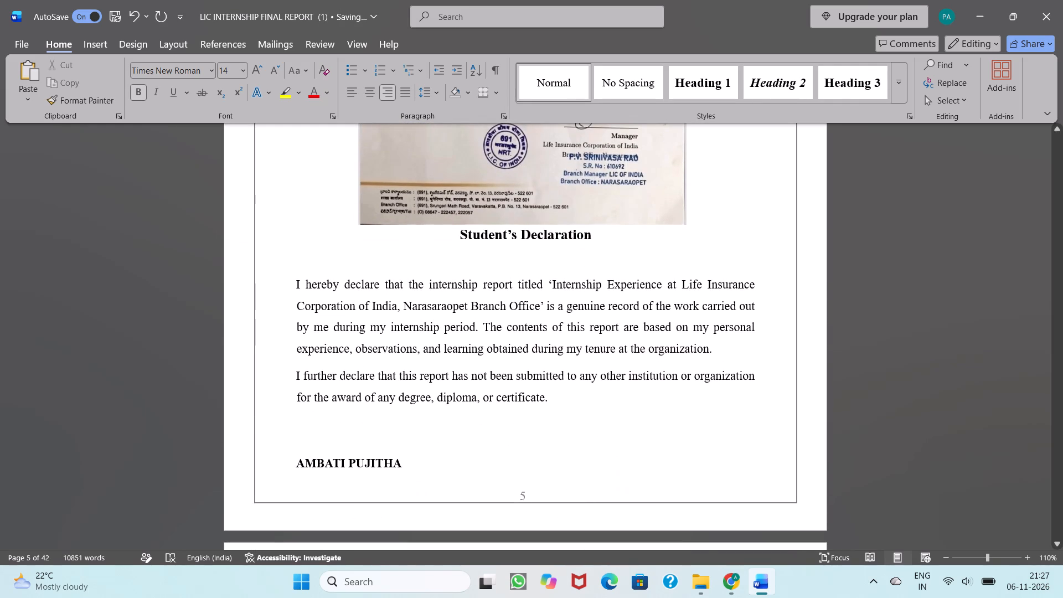
{"action": "left_click", "coordinate": [452, 234]}
{"action": "key", "text": "Return"}
{"action": "key", "text": "Return"}
{"action": "key", "text": "Return"}
{"action": "key", "text": "Return"}
{"action": "key", "text": "Return"}
{"action": "key", "text": "Return"}
{"action": "key", "text": "Return"}
{"action": "key", "text": "Return"}
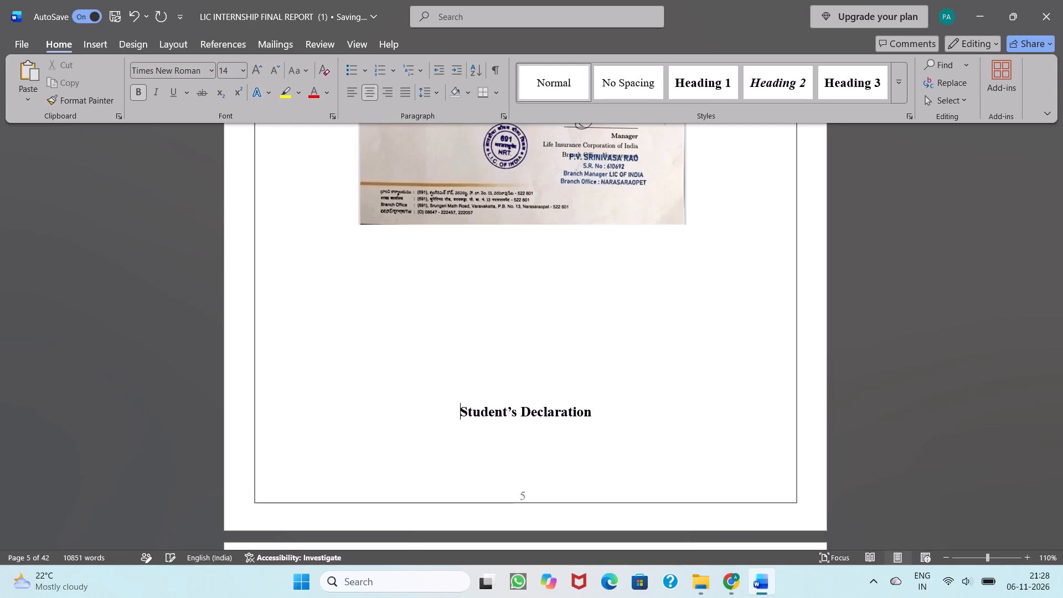
{"action": "key", "text": "Return"}
{"action": "key", "text": "Return"}
{"action": "key", "text": "Return"}
{"action": "key", "text": "Return"}
{"action": "key", "text": "BackSpace"}
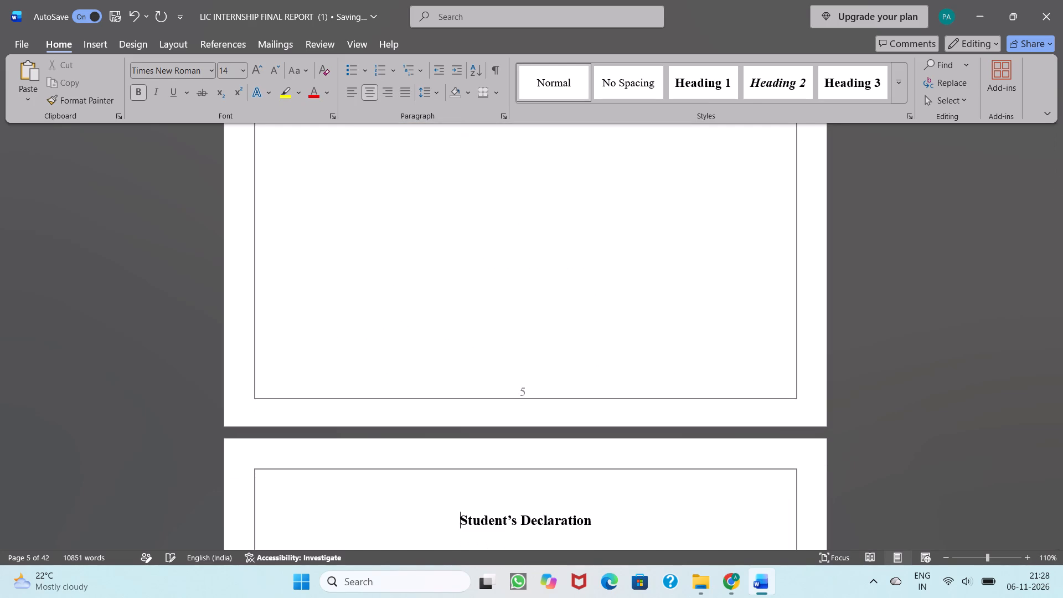
{"action": "key", "text": "BackSpace"}
{"action": "key", "text": "Return"}
Insert blank lines between the Acknowledgement signature block and the ABSTRACT heading to push the heading down towards the end of page 8.
{"action": "scroll", "coordinate": [452, 234], "scroll_direction": "down", "scroll_amount": 6}
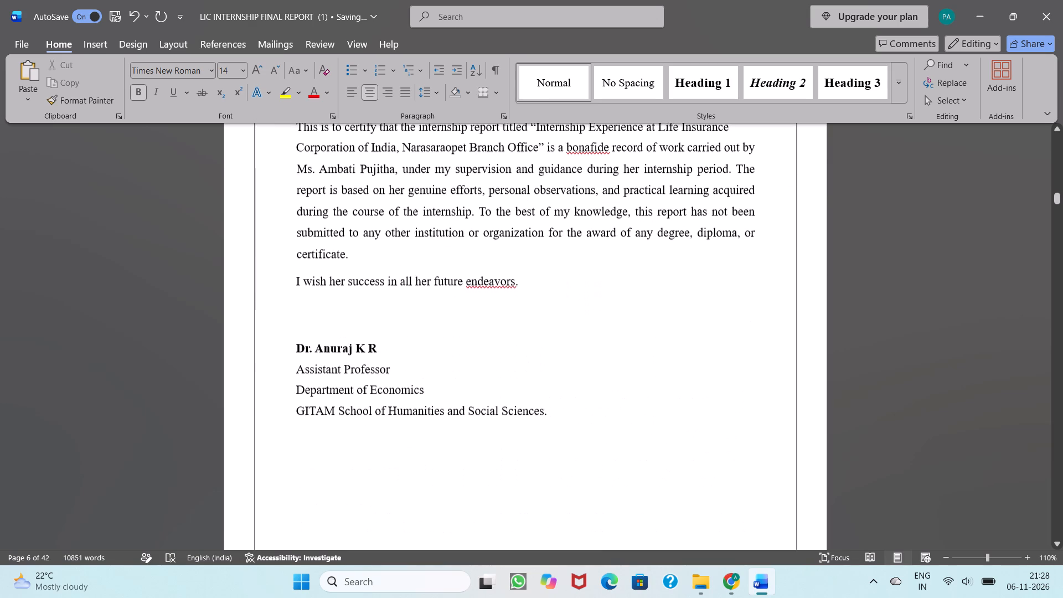
{"action": "scroll", "coordinate": [452, 234], "scroll_direction": "up", "scroll_amount": 1}
{"action": "scroll", "coordinate": [452, 234], "scroll_direction": "down", "scroll_amount": 3}
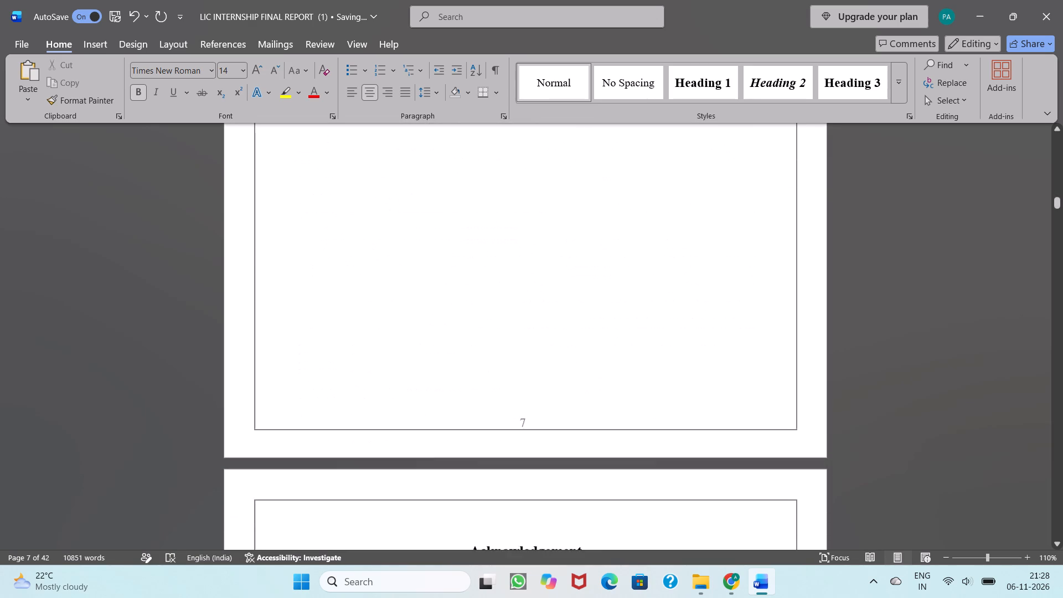
{"action": "scroll", "coordinate": [452, 234], "scroll_direction": "down", "scroll_amount": 4}
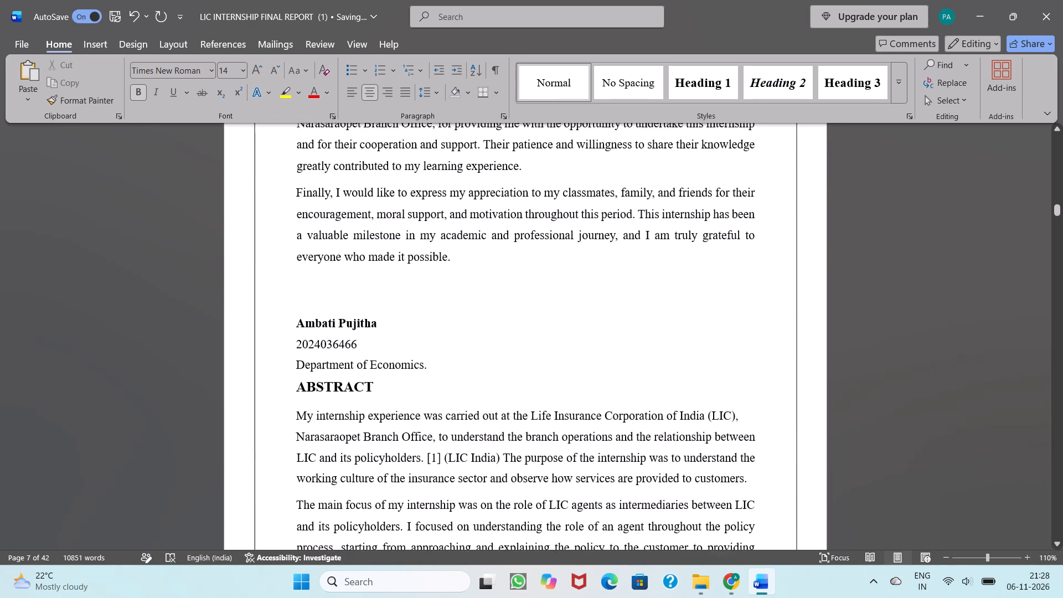
{"action": "left_click", "coordinate": [298, 382]}
{"action": "key", "text": "Return"}
{"action": "key", "text": "Return"}
{"action": "key", "text": "Return"}
{"action": "key", "text": "Return"}
{"action": "key", "text": "Return"}
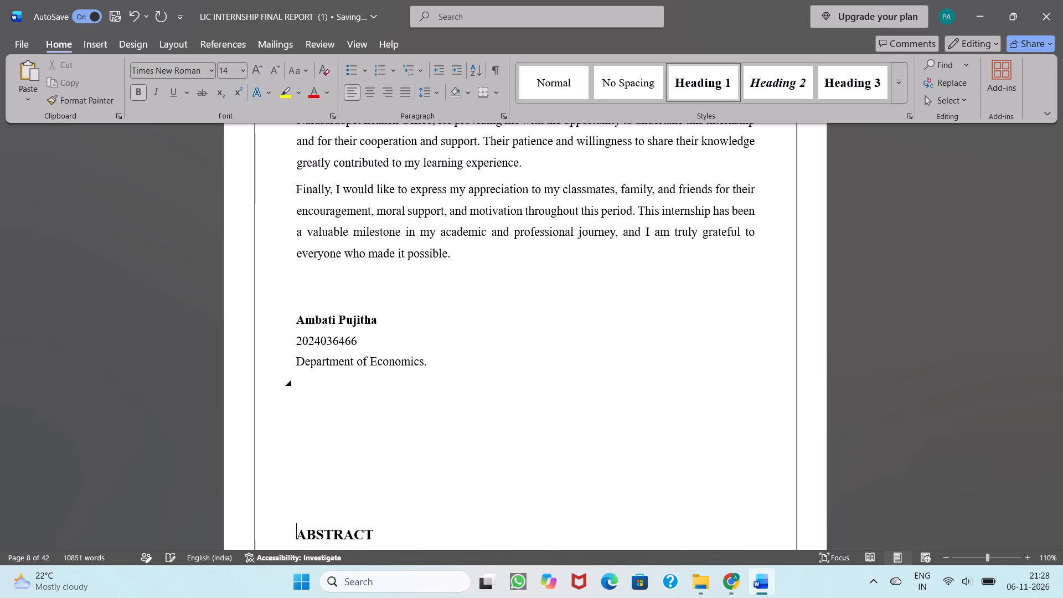
{"action": "key", "text": "Return"}
{"action": "key", "text": "Return"}
{"action": "key", "text": "BackSpace"}
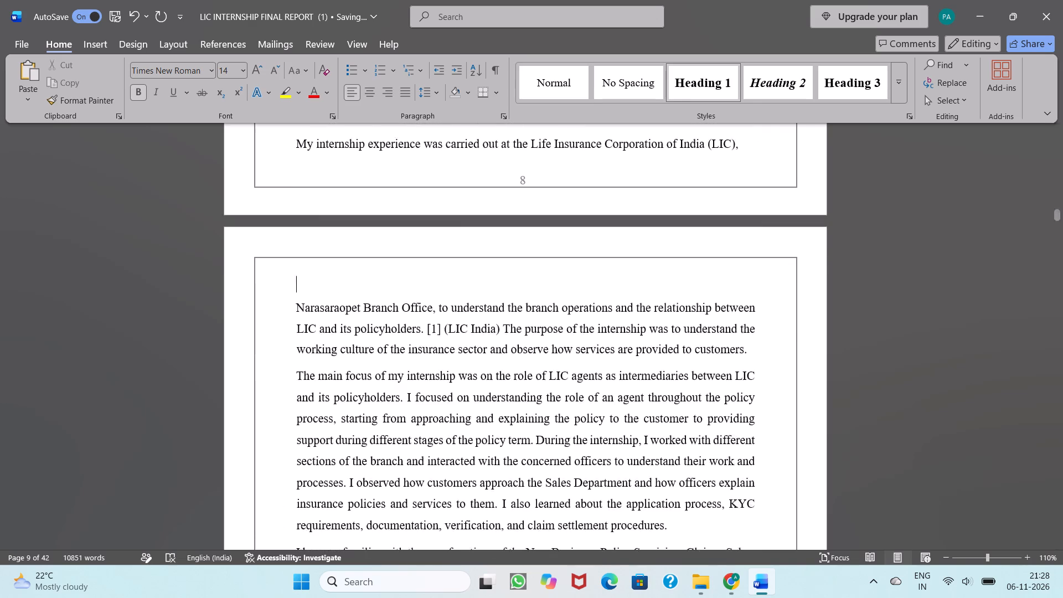
{"action": "key", "text": "Return"}
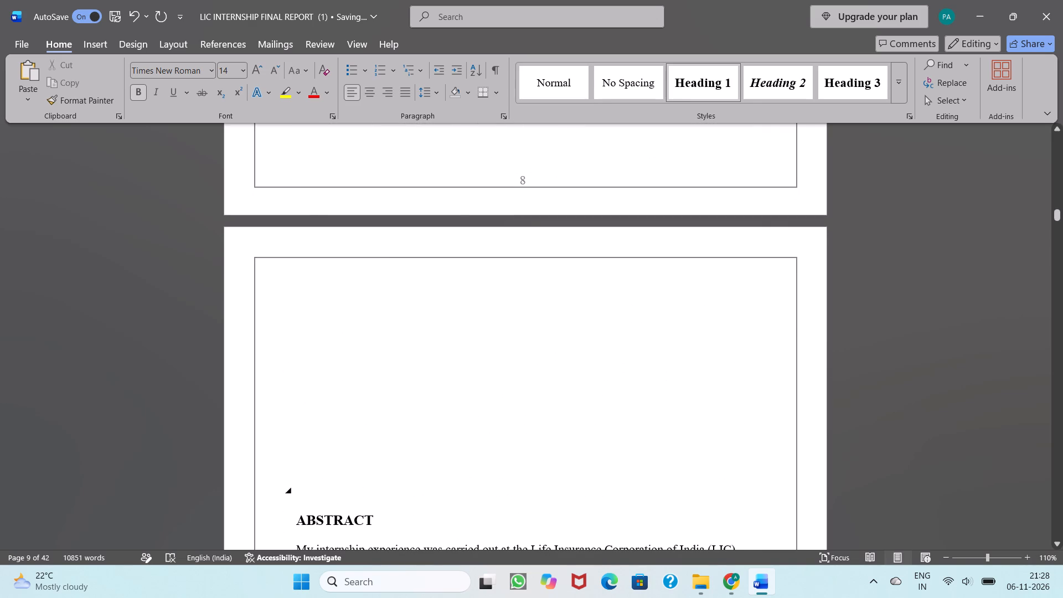
{"action": "key", "text": "BackSpace"}
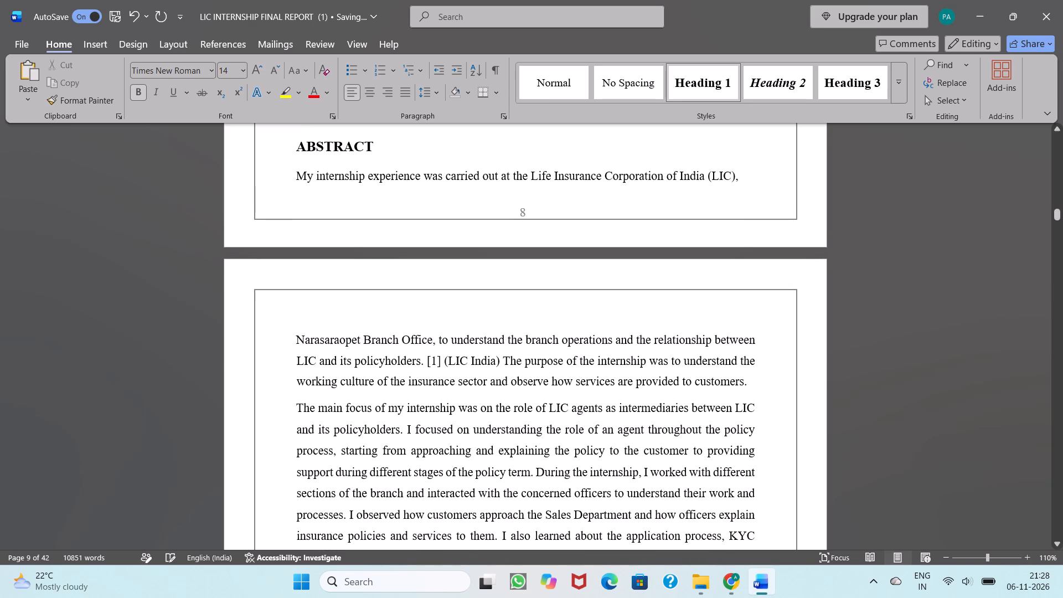
Apply the Normal style and bold formatting to the ABSTRACT heading.
{"action": "scroll", "coordinate": [261, 435], "scroll_direction": "up", "scroll_amount": 1}
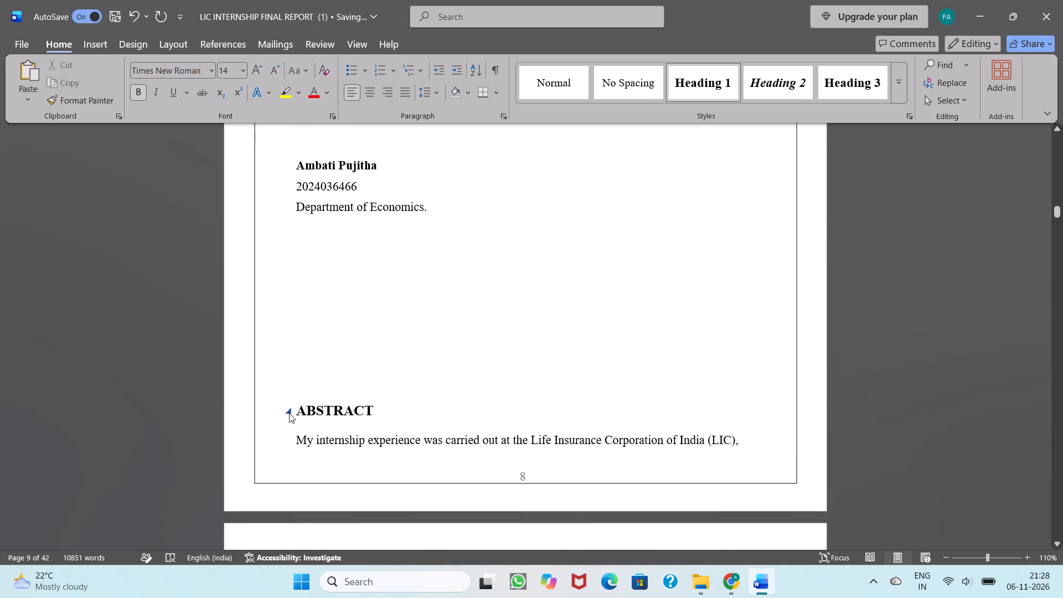
{"action": "left_click_drag", "start_coordinate": [293, 408], "coordinate": [381, 410]}
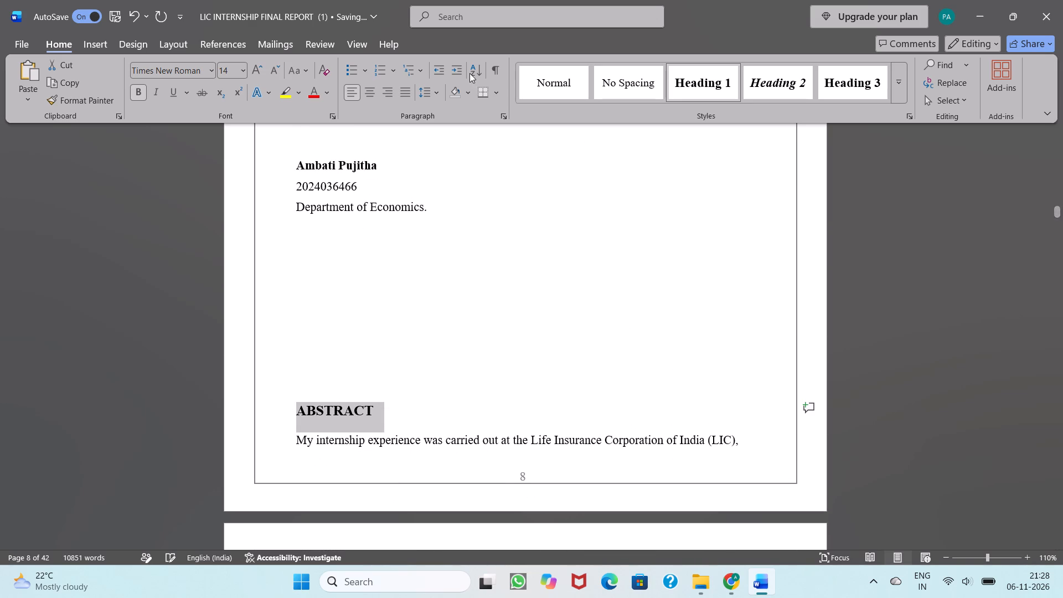
{"action": "left_click", "coordinate": [565, 81]}
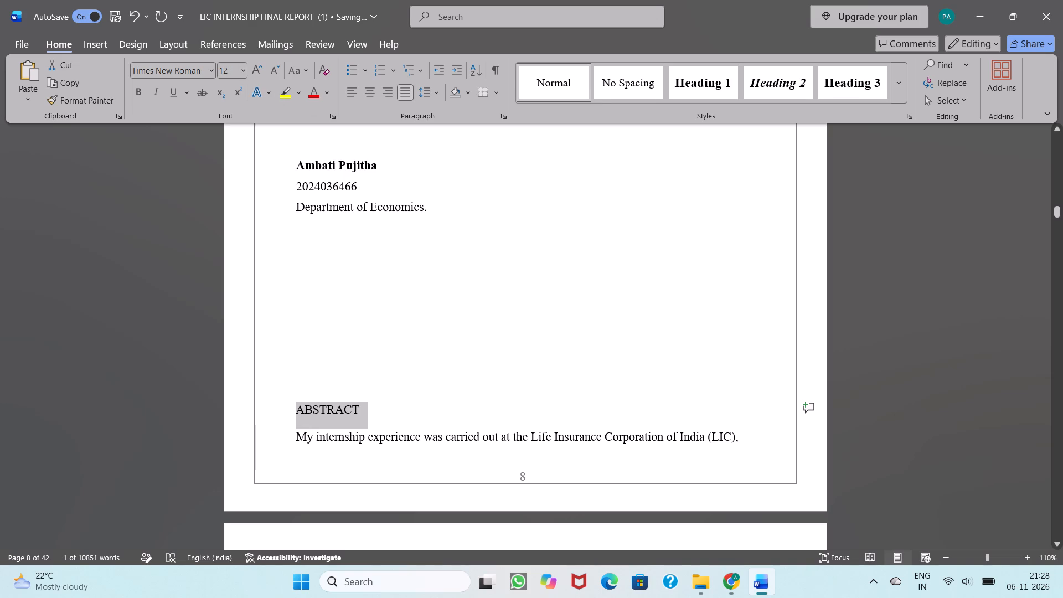
{"action": "left_click", "coordinate": [139, 97]}
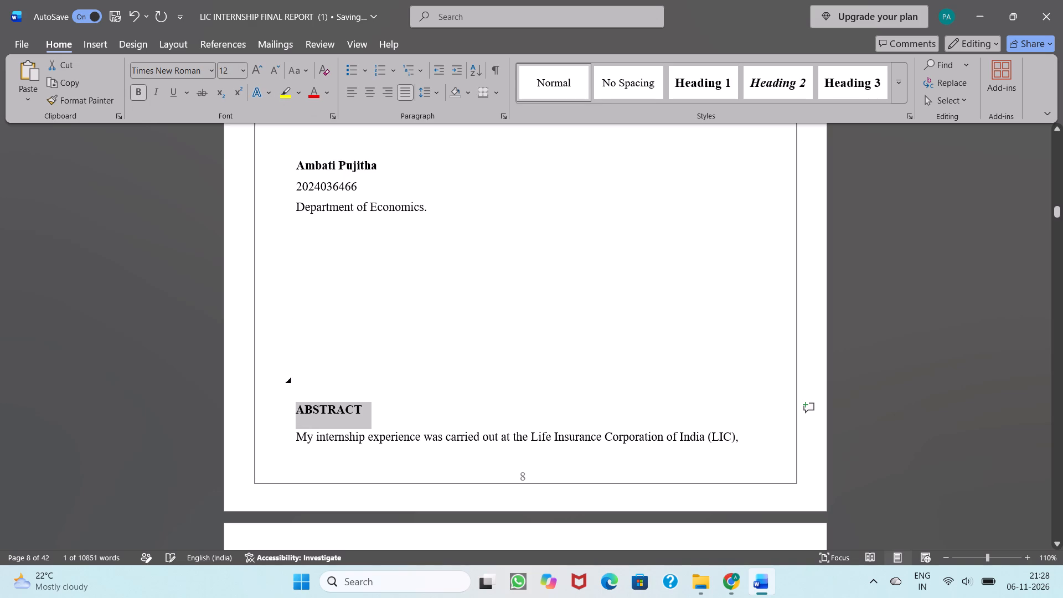
Move the abstract's body text onto page 9 and paste a copy of the ABSTRACT heading directly above it, without extra blank lines.
{"action": "key", "text": "Return"}
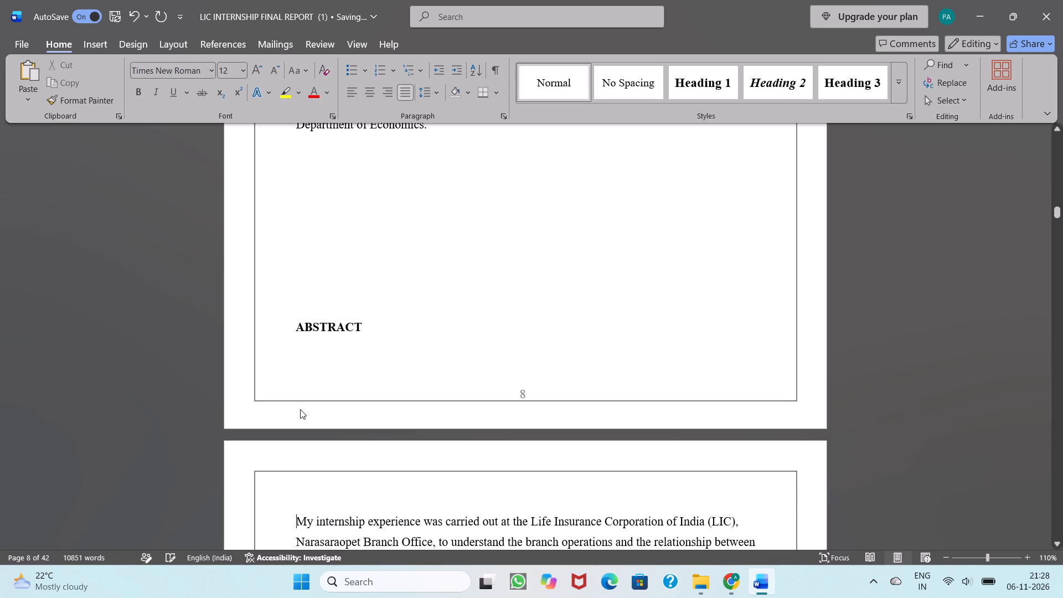
{"action": "left_click_drag", "start_coordinate": [296, 322], "coordinate": [339, 322]}
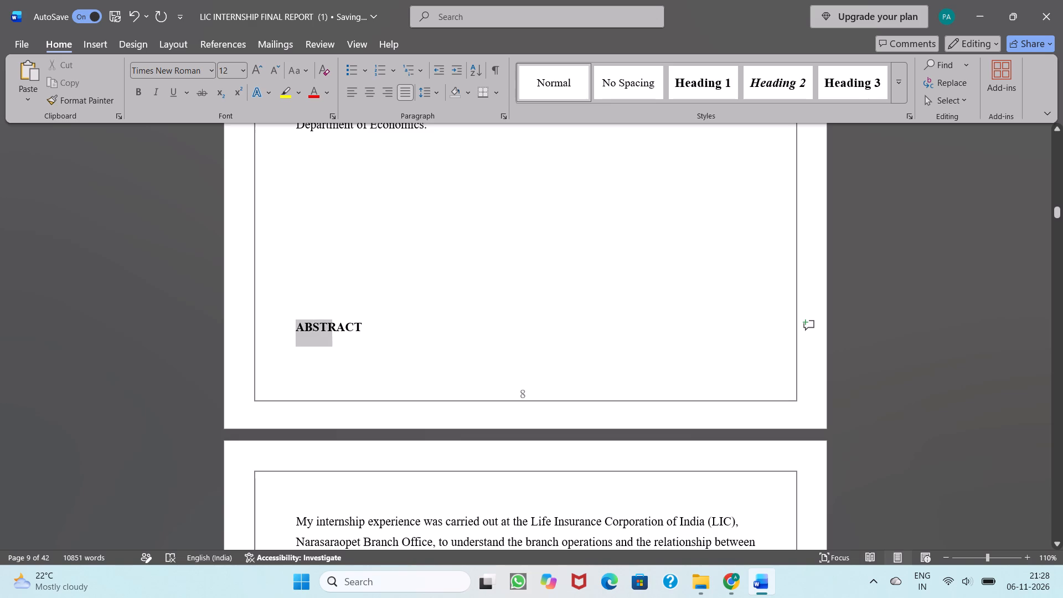
{"action": "left_click_drag", "start_coordinate": [339, 322], "coordinate": [364, 324]}
{"action": "key", "text": "ctrl+c"}
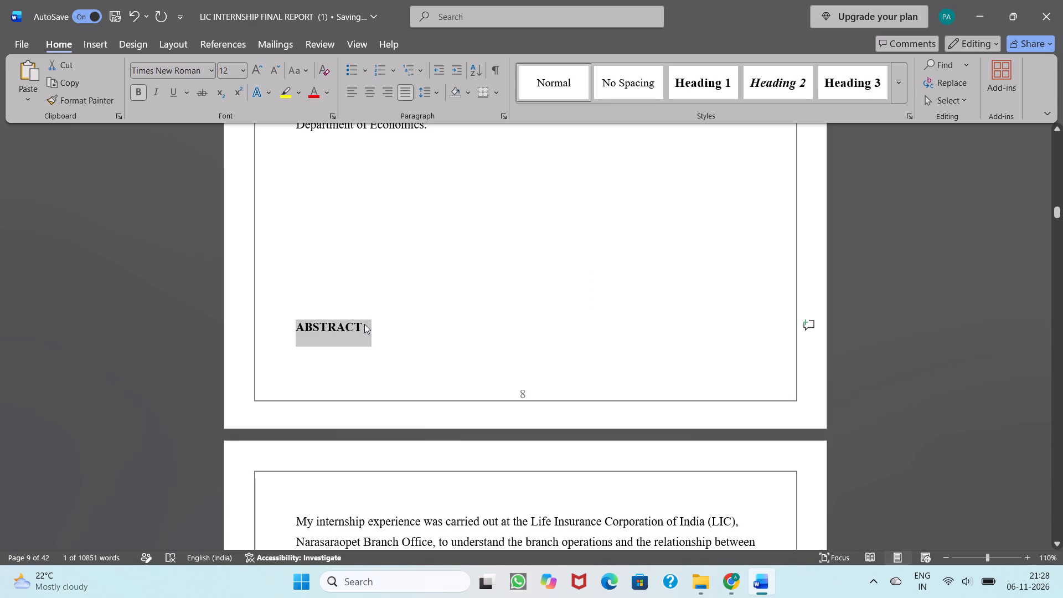
{"action": "left_click", "coordinate": [303, 493]}
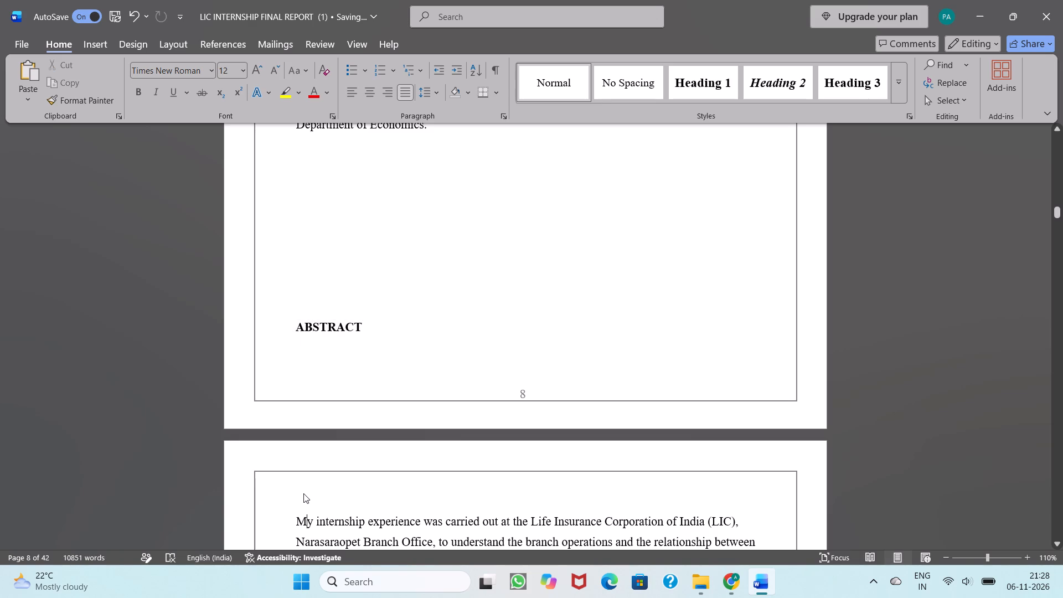
{"action": "left_click", "coordinate": [302, 493]}
{"action": "left_click", "coordinate": [291, 531]}
{"action": "key", "text": "Return"}
{"action": "left_click", "coordinate": [302, 507]}
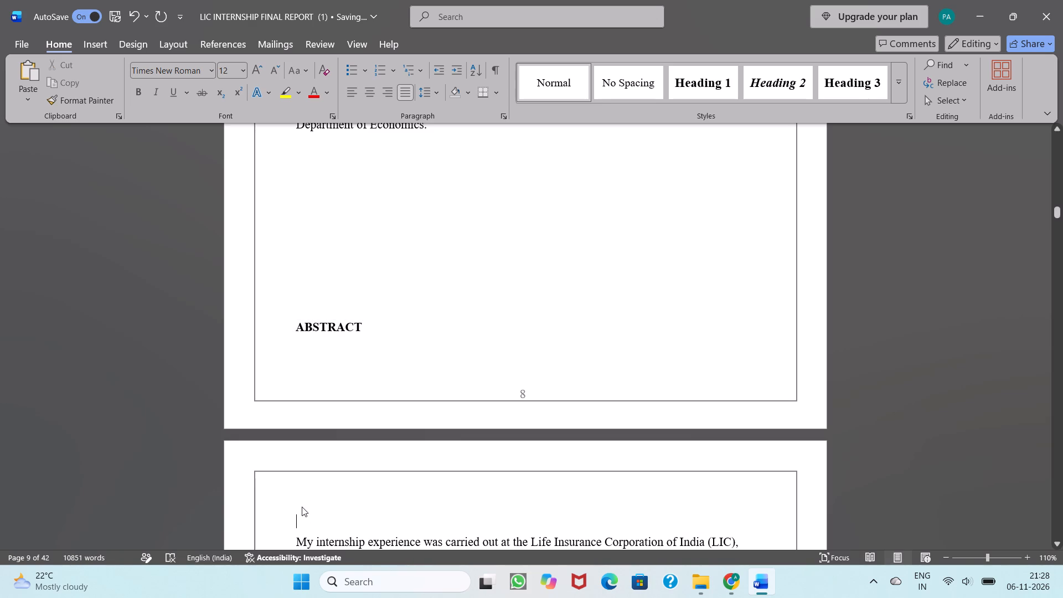
{"action": "key", "text": "ctrl+v"}
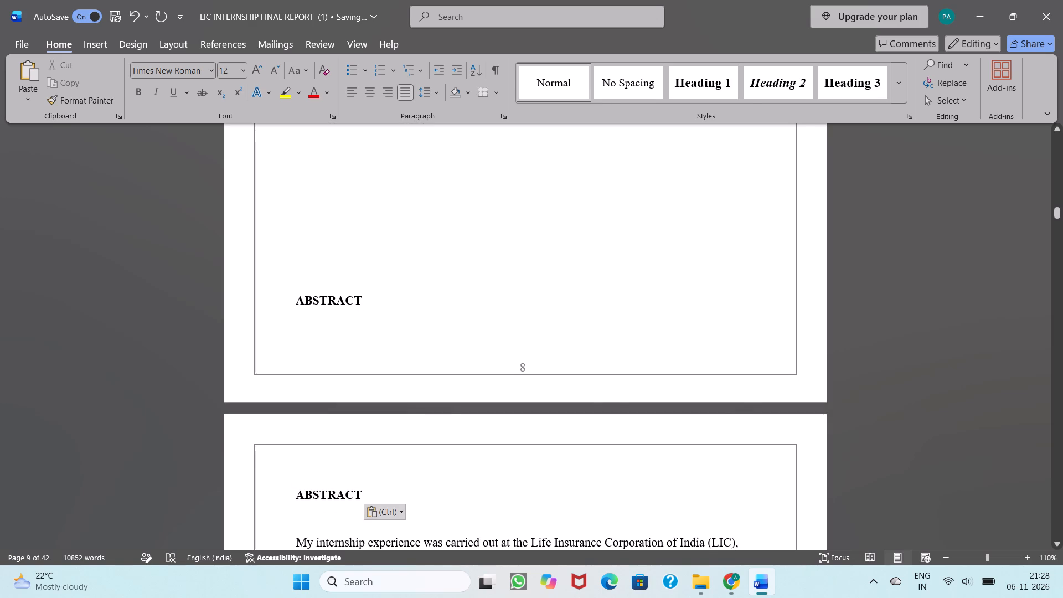
{"action": "left_click", "coordinate": [297, 539]}
{"action": "key", "text": "BackSpace"}
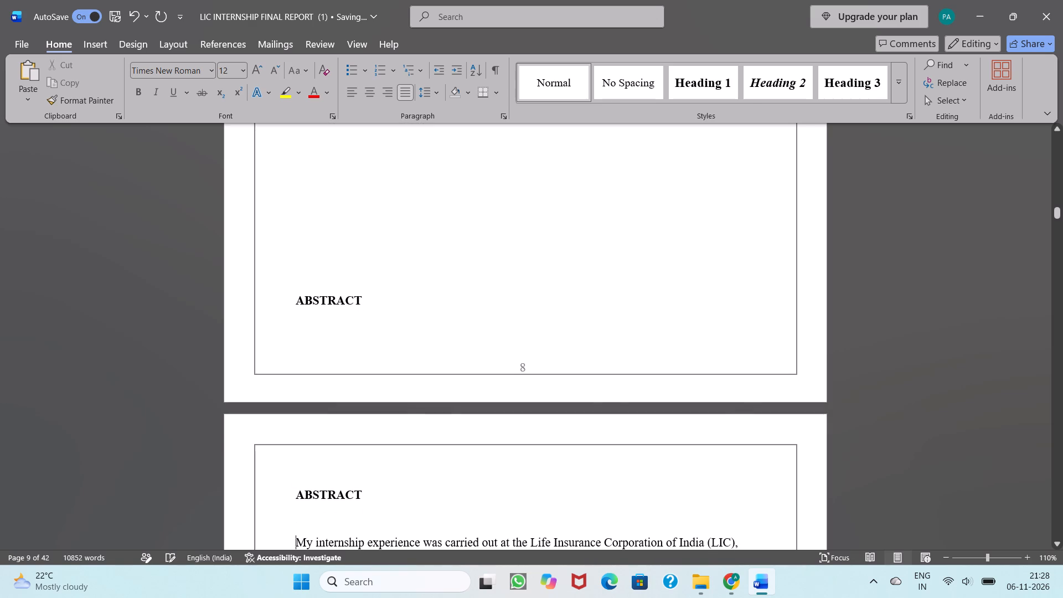
{"action": "key", "text": "BackSpace"}
{"action": "key", "text": "BackSpace"}
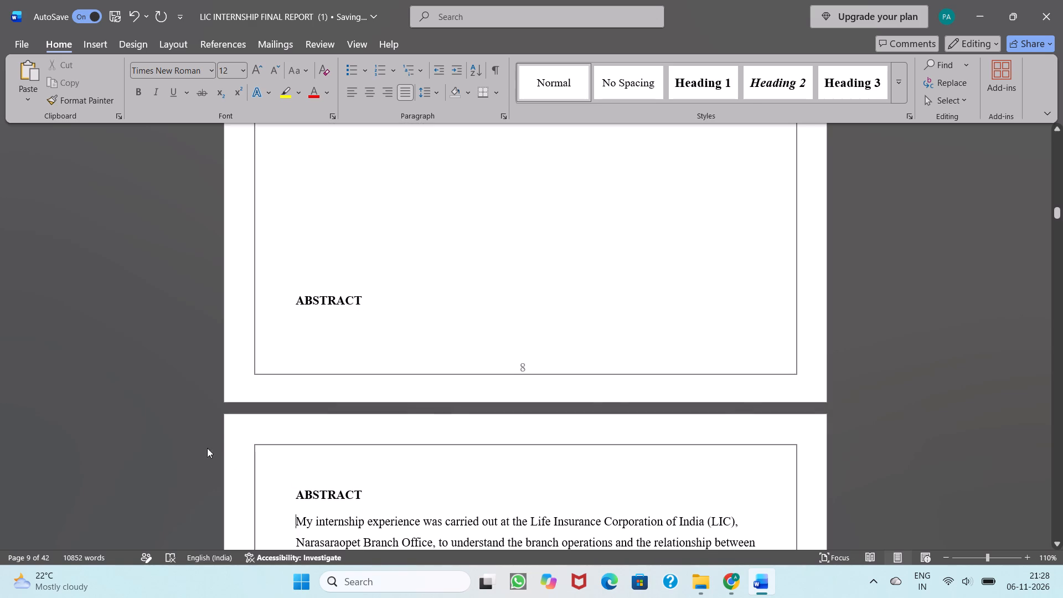
Delete the original ABSTRACT heading left at the end of page 8.
{"action": "left_click", "coordinate": [368, 295]}
{"action": "key", "text": "BackSpace"}
{"action": "key", "text": "BackSpace"}
{"action": "key", "text": "BackSpace"}
{"action": "key", "text": "BackSpace"}
{"action": "key", "text": "BackSpace"}
{"action": "key", "text": "BackSpace"}
{"action": "key", "text": "BackSpace"}
{"action": "key", "text": "BackSpace"}
{"action": "key", "text": "BackSpace"}
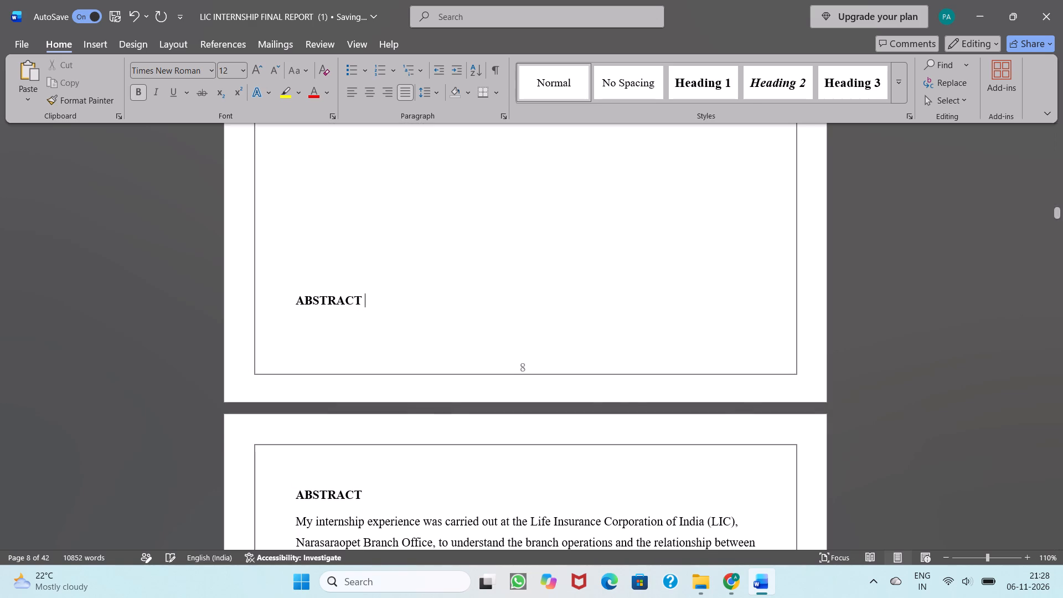
{"action": "key", "text": "BackSpace"}
Review the Student's Declaration, Certificate, Acknowledgement and Abstract pages, checking that each heading starts its own page.
{"action": "scroll", "coordinate": [368, 295], "scroll_direction": "up", "scroll_amount": 2}
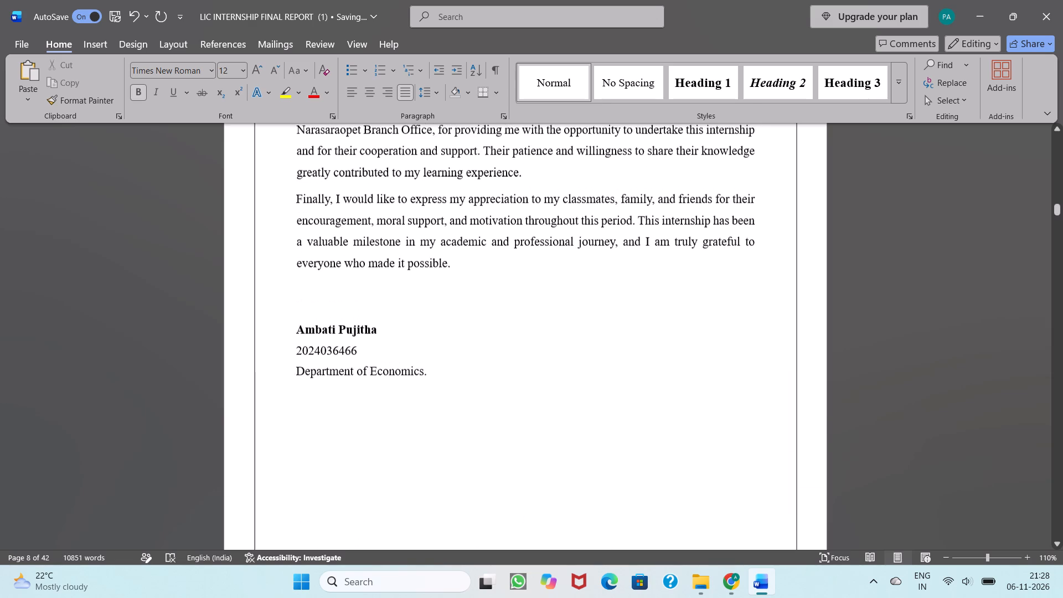
{"action": "scroll", "coordinate": [368, 295], "scroll_direction": "up", "scroll_amount": 2}
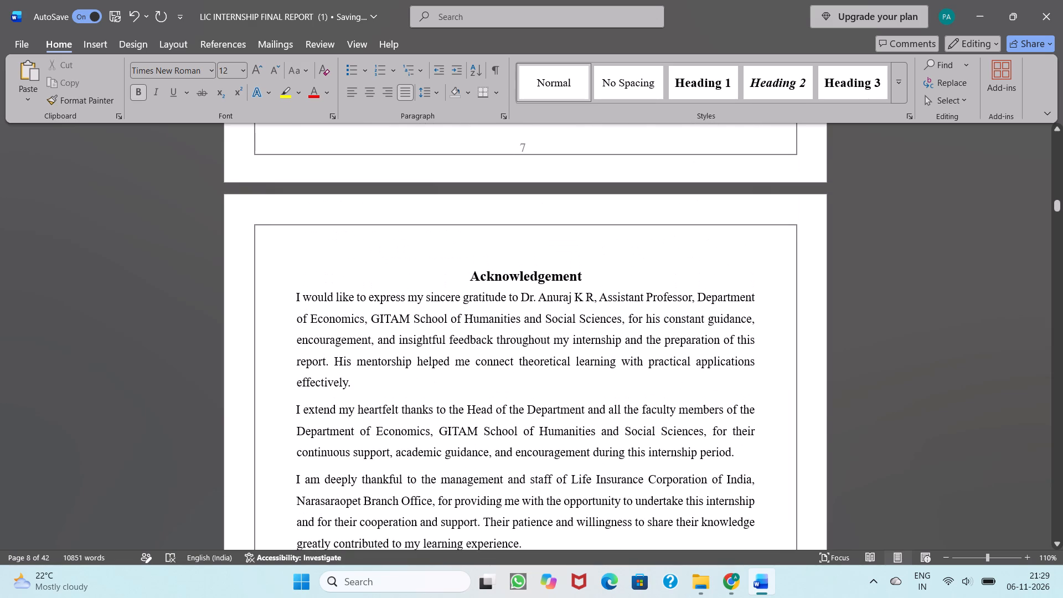
{"action": "scroll", "coordinate": [373, 286], "scroll_direction": "down", "scroll_amount": 2, "text": "ctrl"}
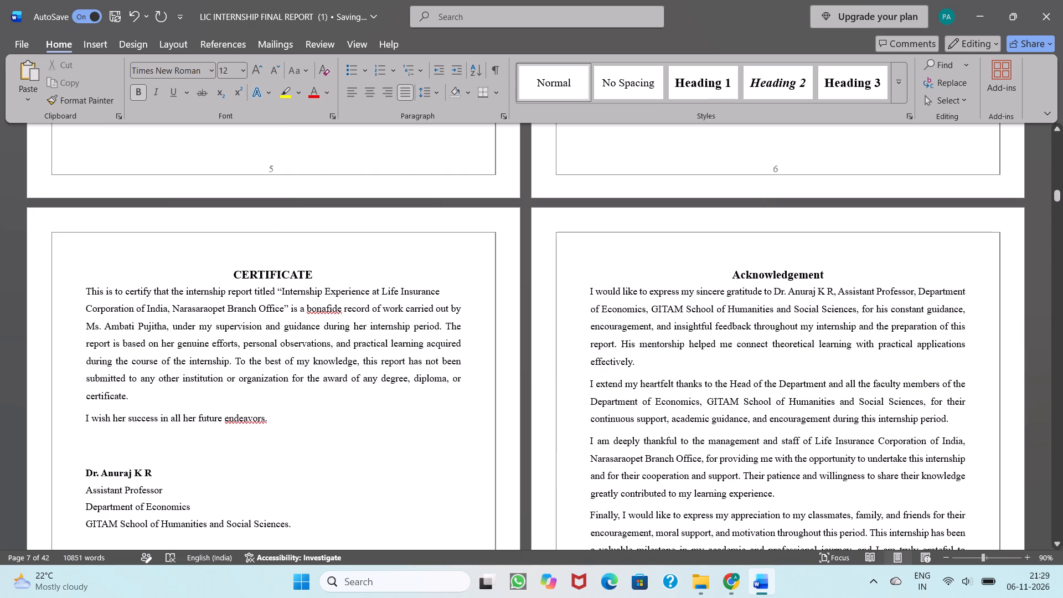
{"action": "scroll", "coordinate": [373, 286], "scroll_direction": "up", "scroll_amount": 6, "text": "ctrl"}
{"action": "scroll", "coordinate": [373, 286], "scroll_direction": "down", "scroll_amount": 1}
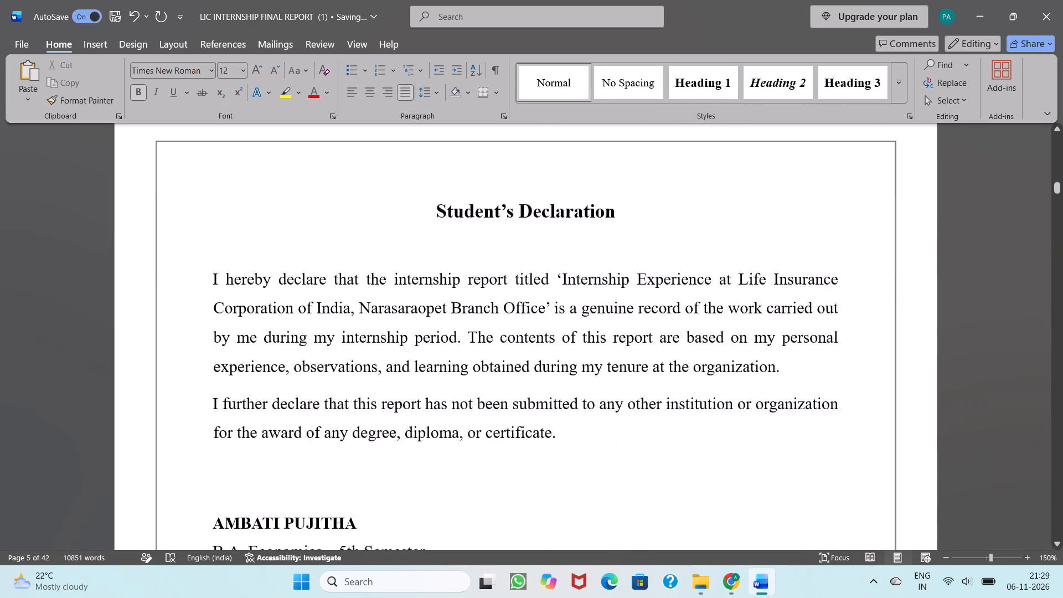
{"action": "scroll", "coordinate": [373, 286], "scroll_direction": "down", "scroll_amount": 2}
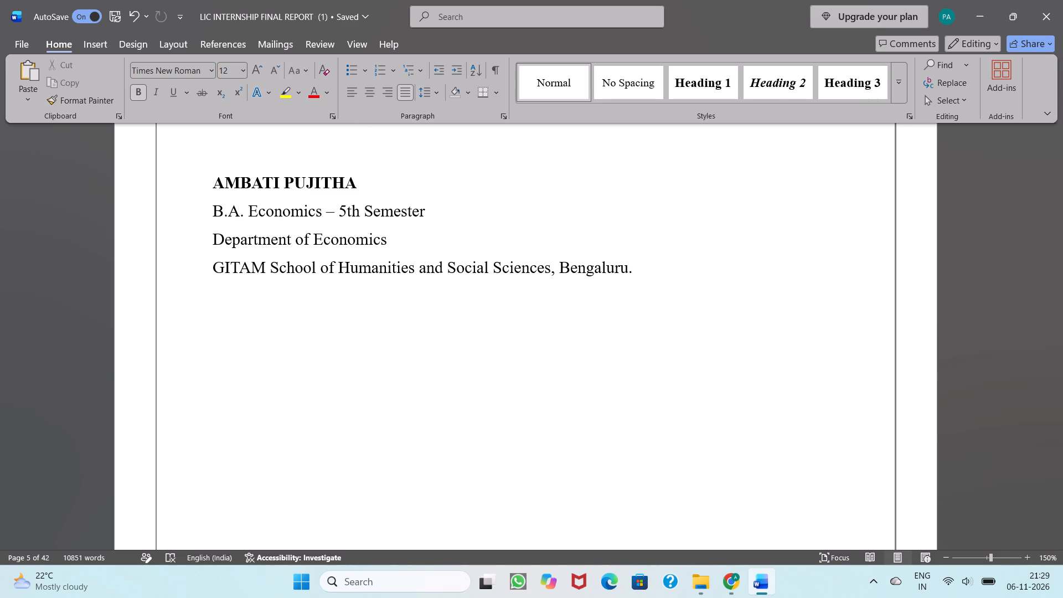
{"action": "scroll", "coordinate": [373, 286], "scroll_direction": "down", "scroll_amount": 1, "text": "ctrl"}
{"action": "scroll", "coordinate": [373, 286], "scroll_direction": "down", "scroll_amount": 3}
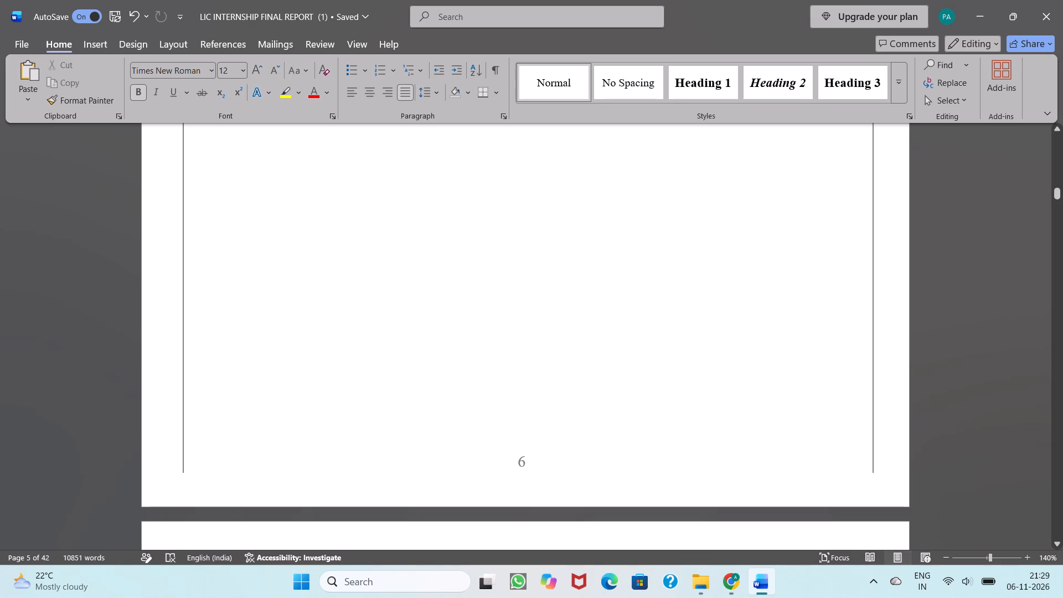
{"action": "scroll", "coordinate": [403, 266], "scroll_direction": "down", "scroll_amount": 2, "text": "ctrl"}
{"action": "scroll", "coordinate": [403, 266], "scroll_direction": "up", "scroll_amount": 2}
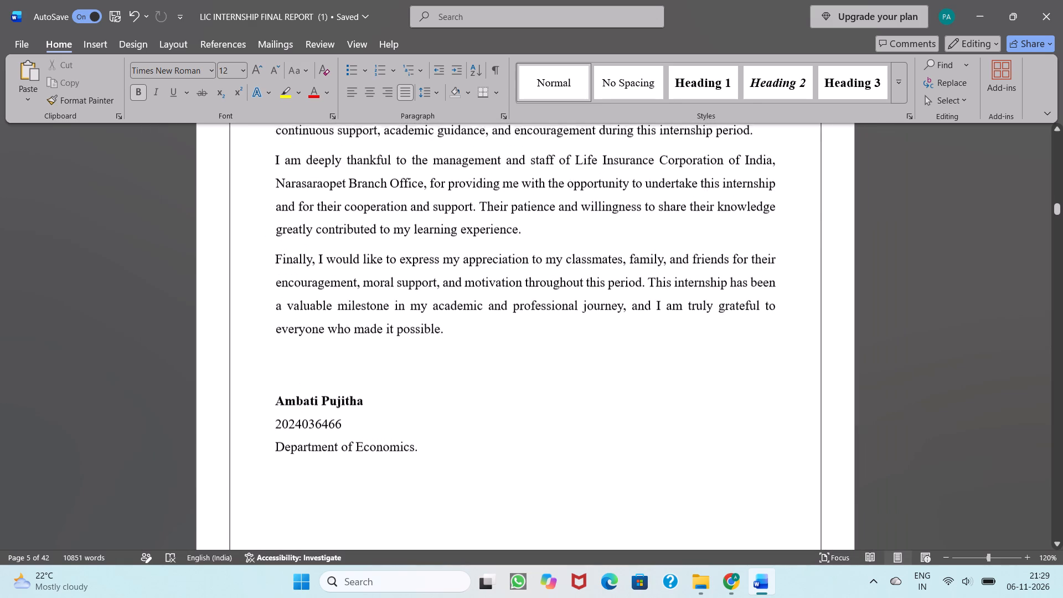
{"action": "scroll", "coordinate": [403, 266], "scroll_direction": "up", "scroll_amount": 5}
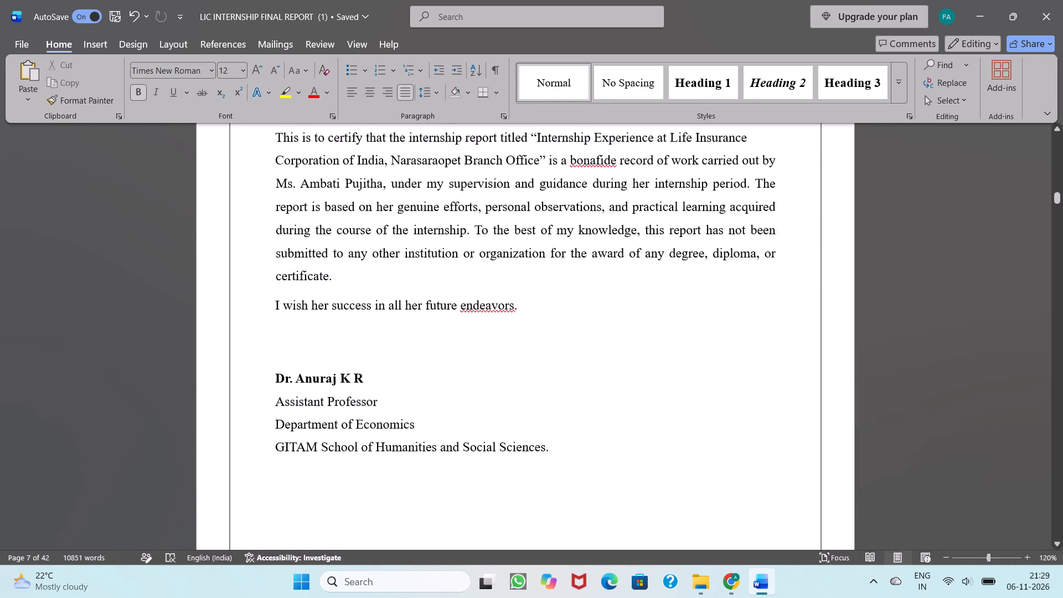
{"action": "scroll", "coordinate": [403, 266], "scroll_direction": "up", "scroll_amount": 4}
{"action": "scroll", "coordinate": [403, 266], "scroll_direction": "down", "scroll_amount": 1}
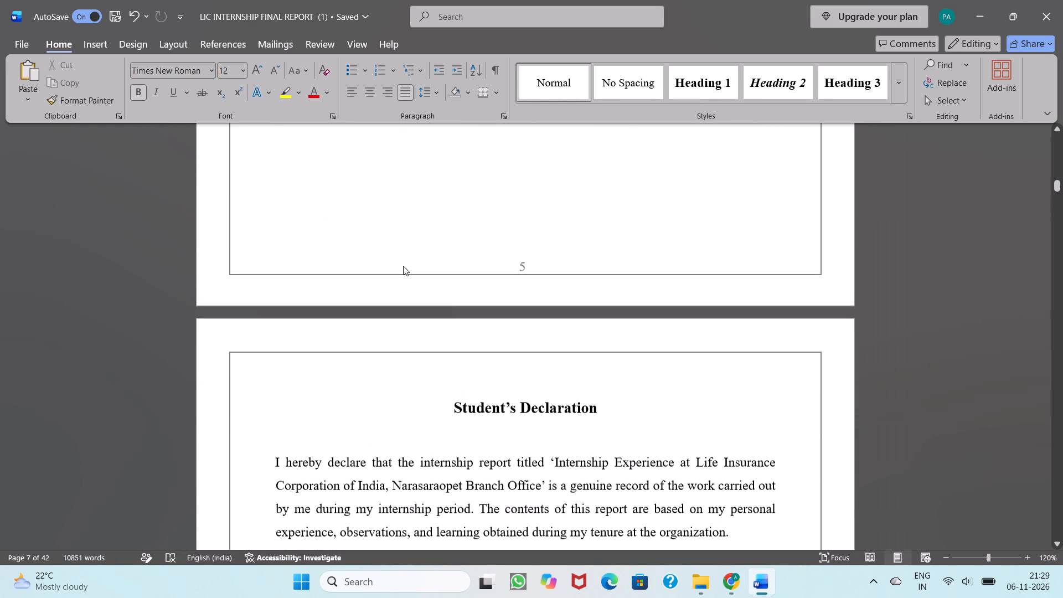
{"action": "scroll", "coordinate": [403, 266], "scroll_direction": "down", "scroll_amount": 1}
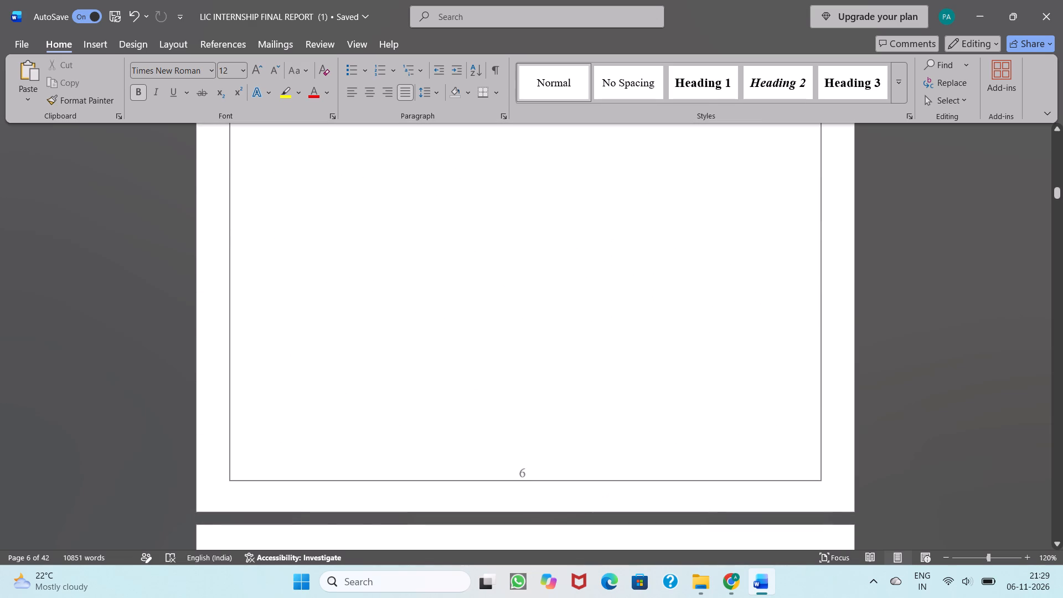
{"action": "scroll", "coordinate": [403, 266], "scroll_direction": "down", "scroll_amount": 4}
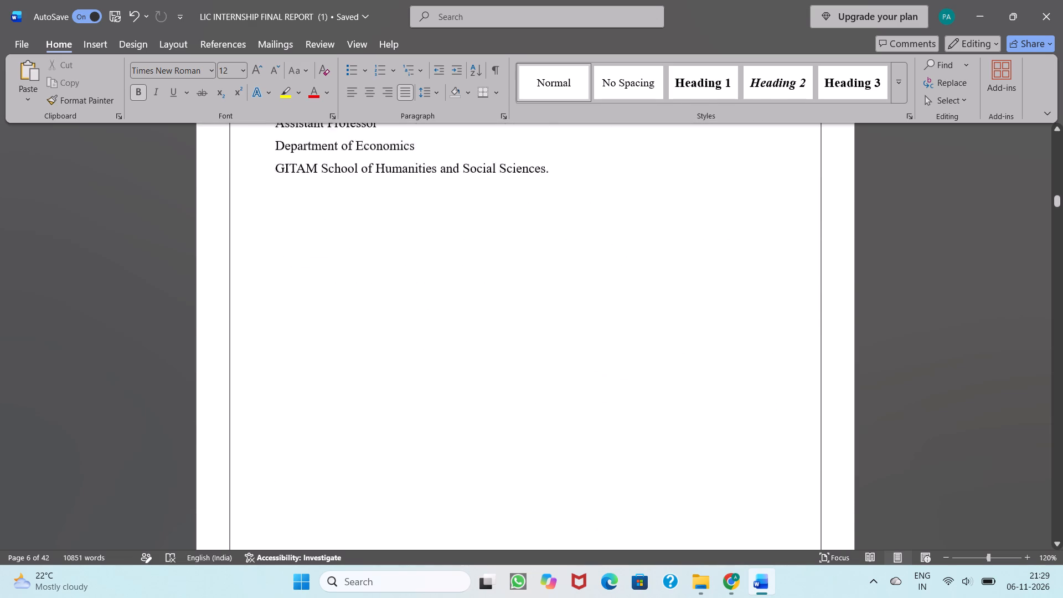
{"action": "scroll", "coordinate": [403, 266], "scroll_direction": "down", "scroll_amount": 5}
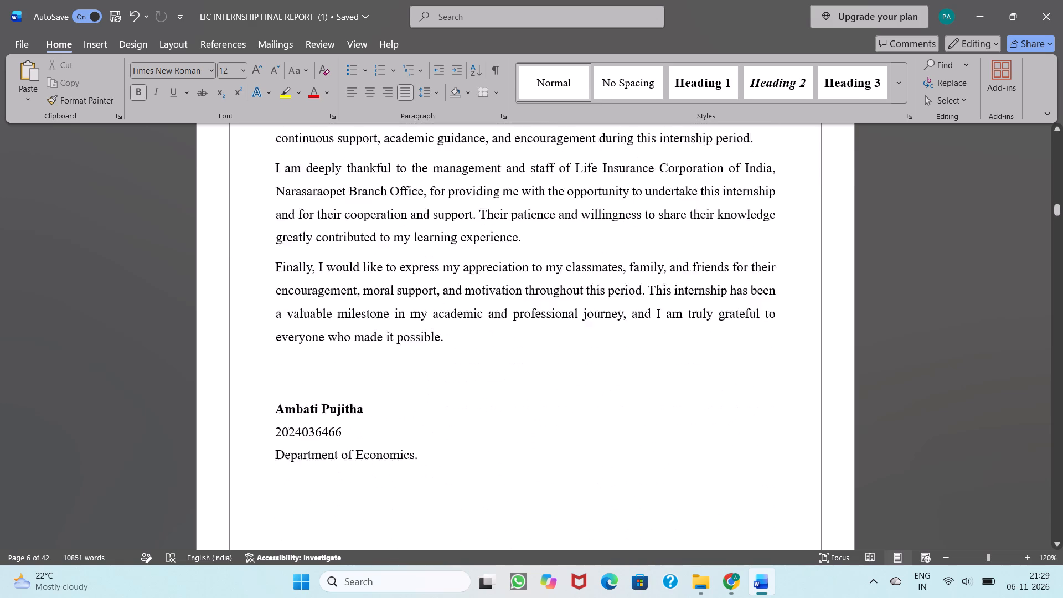
{"action": "scroll", "coordinate": [403, 266], "scroll_direction": "down", "scroll_amount": 3}
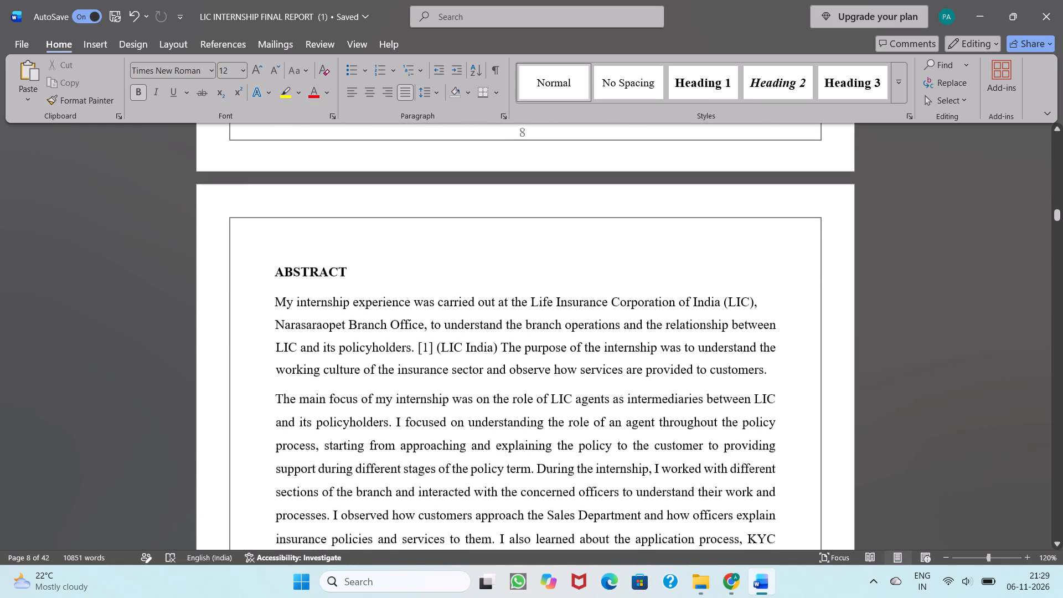
In the Abstract's first paragraph, move the period after "policyholders" to follow the citation "[1] (LIC India)".
{"action": "left_click", "coordinate": [415, 347]}
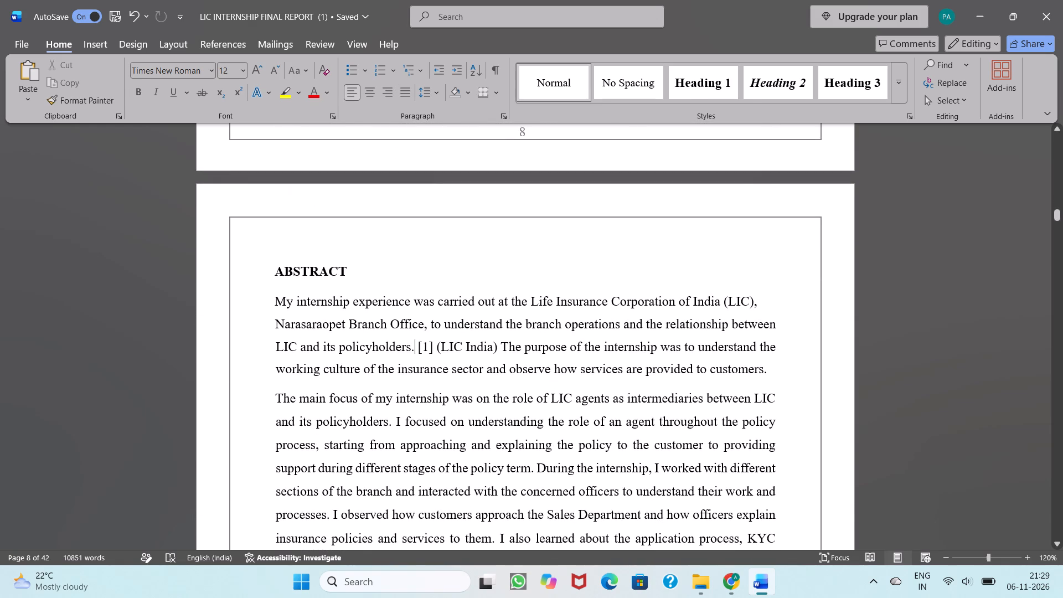
{"action": "key", "text": "BackSpace"}
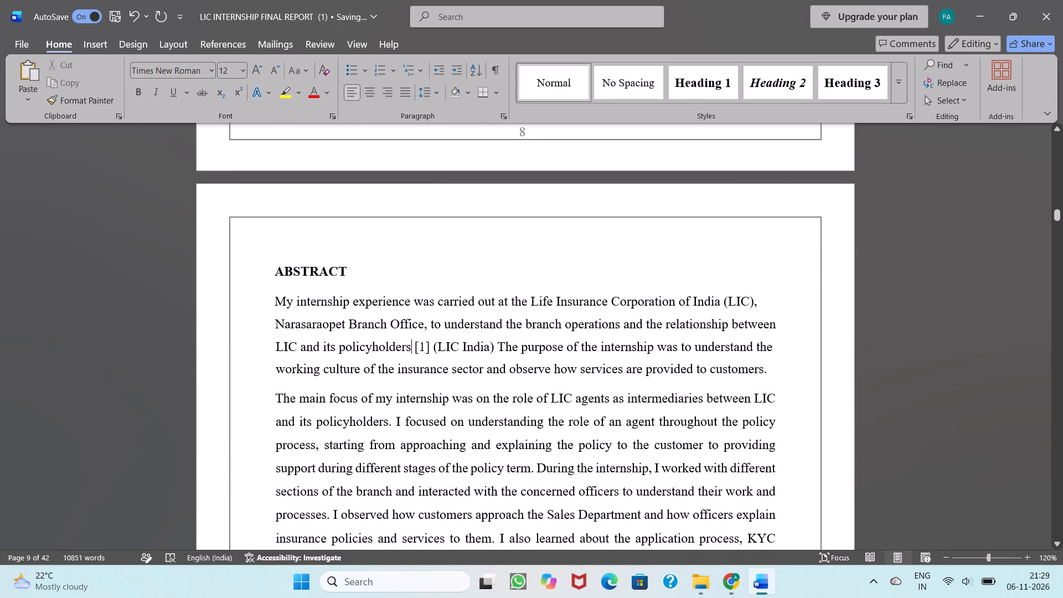
{"action": "left_click", "coordinate": [494, 349]}
{"action": "key", "text": "period"}
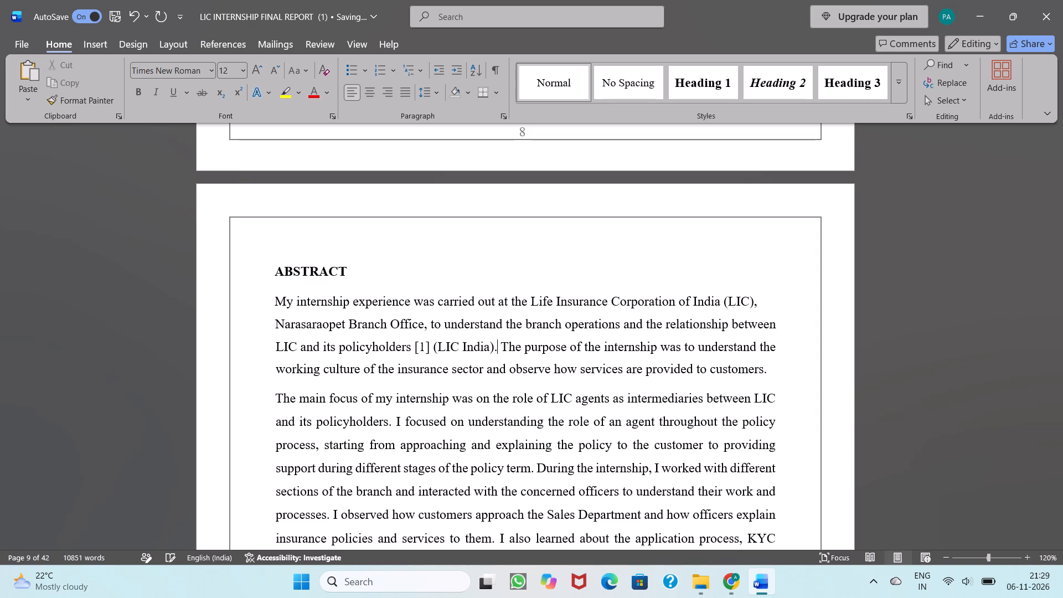
In the Abstract's last paragraph, move the period after "LIC" to follow the citation "[14] (Mankiw)".
{"action": "scroll", "coordinate": [438, 332], "scroll_direction": "down", "scroll_amount": 1}
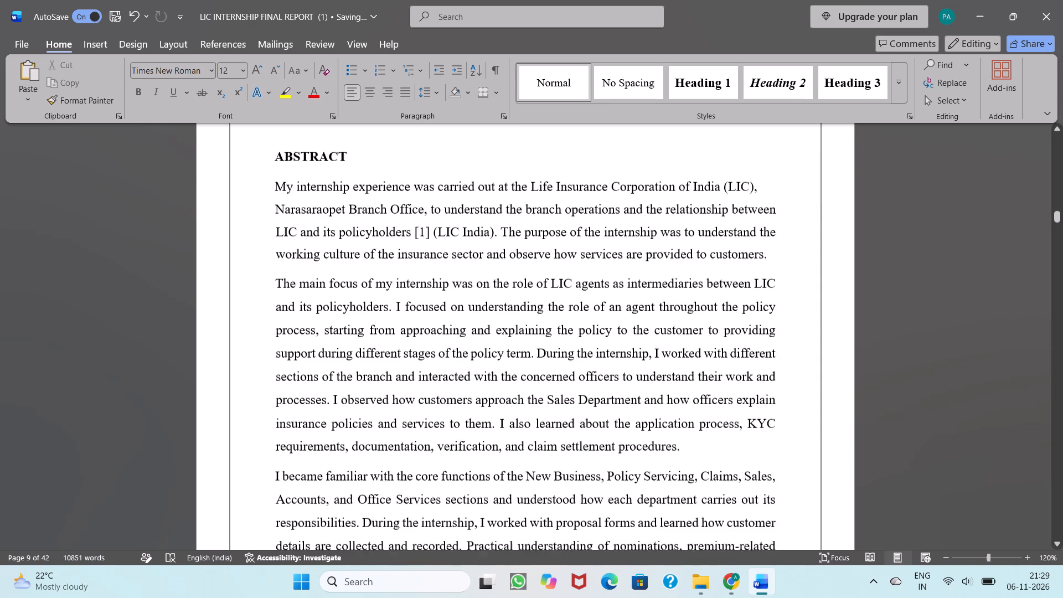
{"action": "scroll", "coordinate": [438, 332], "scroll_direction": "down", "scroll_amount": 1}
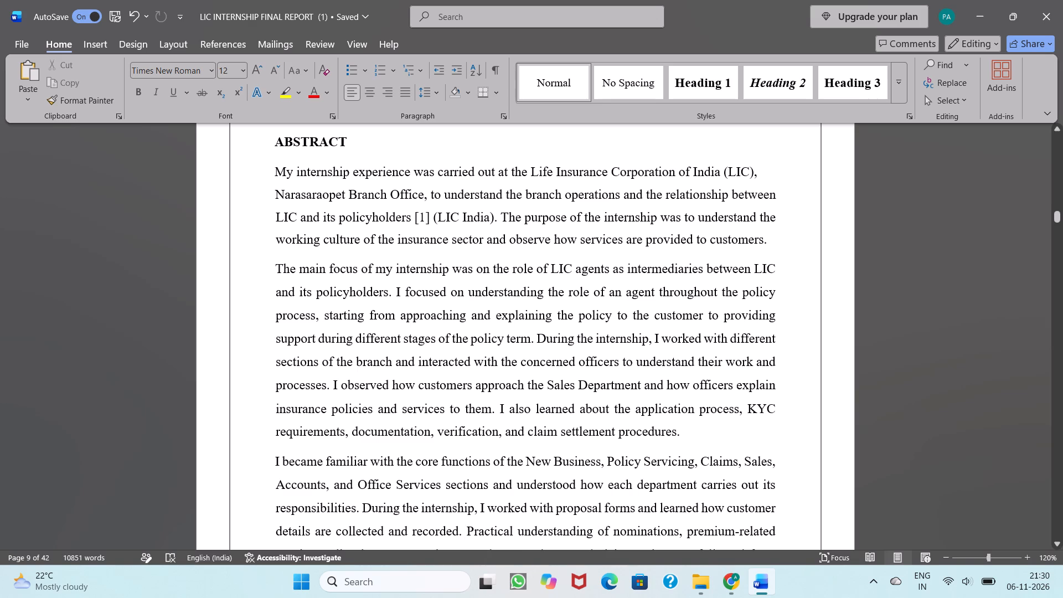
{"action": "scroll", "coordinate": [533, 295], "scroll_direction": "down", "scroll_amount": 1}
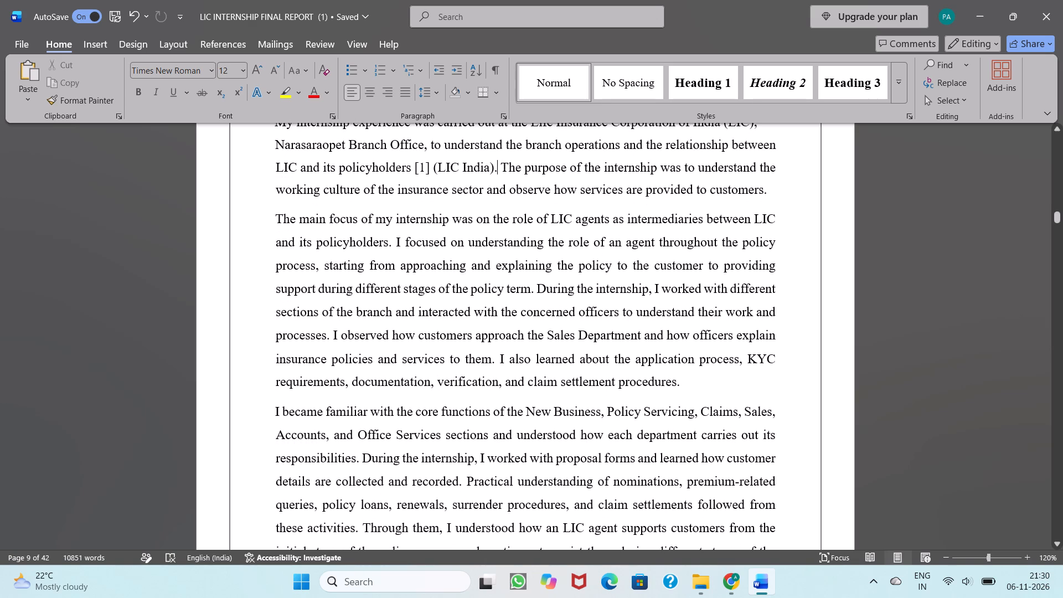
{"action": "scroll", "coordinate": [533, 295], "scroll_direction": "down", "scroll_amount": 4}
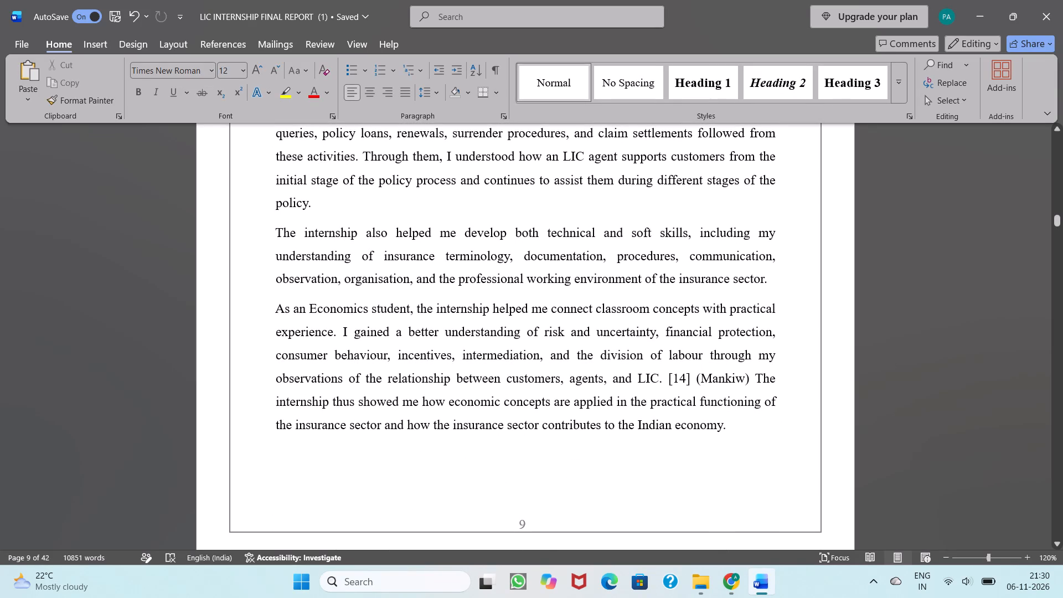
{"action": "left_click", "coordinate": [660, 379]}
{"action": "left_click", "coordinate": [662, 379]}
{"action": "key", "text": "BackSpace"}
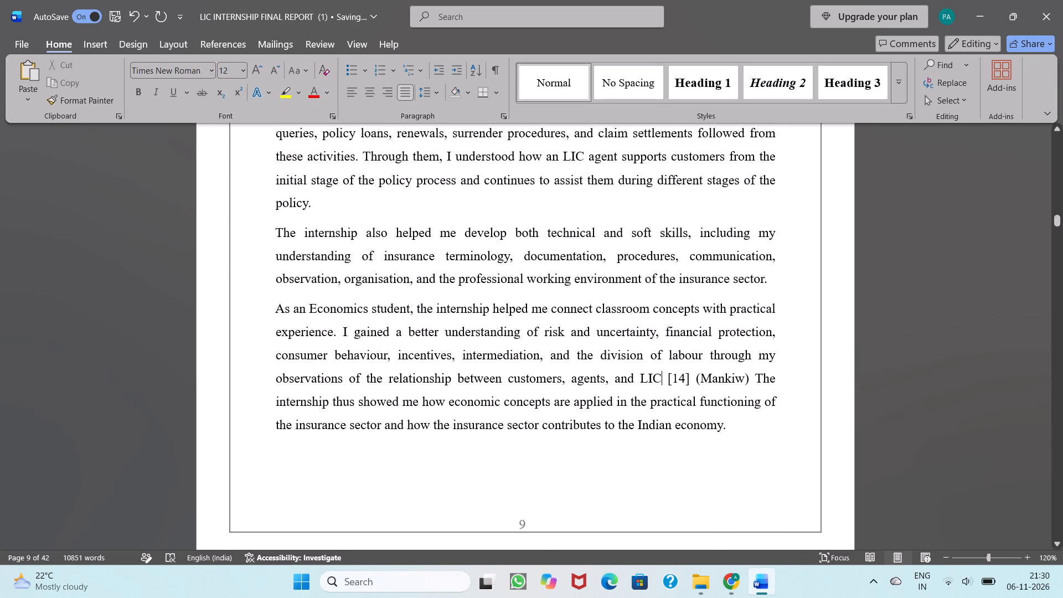
{"action": "left_click", "coordinate": [751, 379]}
{"action": "key", "text": "period"}
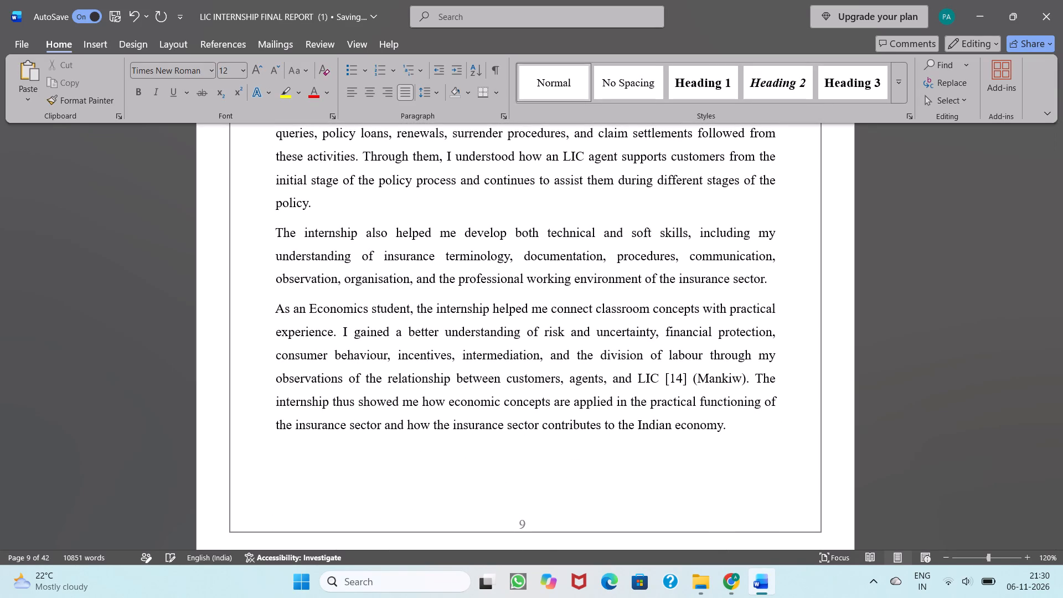
In section 1.1, remove the period and space after "insurance plans to them" and place a period after the citation "[8] (Mishra & Mishra)".
{"action": "scroll", "coordinate": [751, 379], "scroll_direction": "down", "scroll_amount": 3}
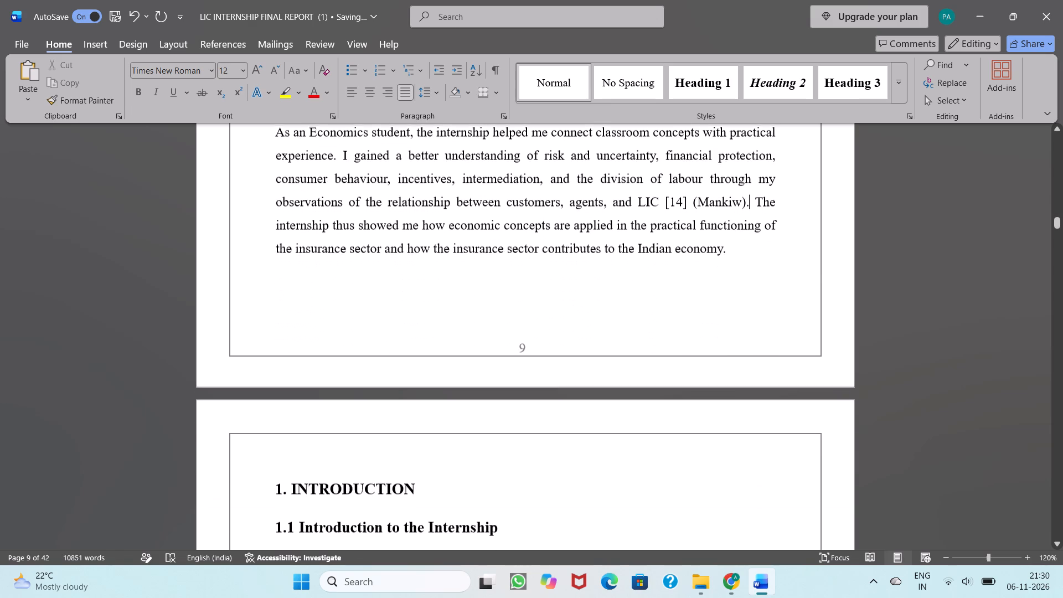
{"action": "scroll", "coordinate": [751, 379], "scroll_direction": "down", "scroll_amount": 4}
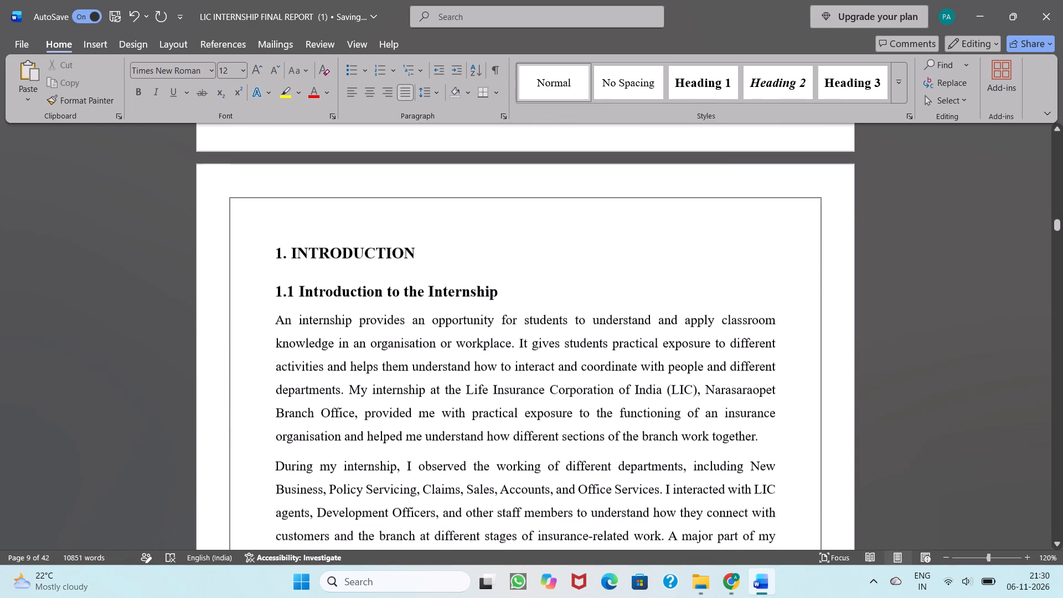
{"action": "scroll", "coordinate": [751, 379], "scroll_direction": "down", "scroll_amount": 1}
{"action": "scroll", "coordinate": [666, 439], "scroll_direction": "down", "scroll_amount": 1}
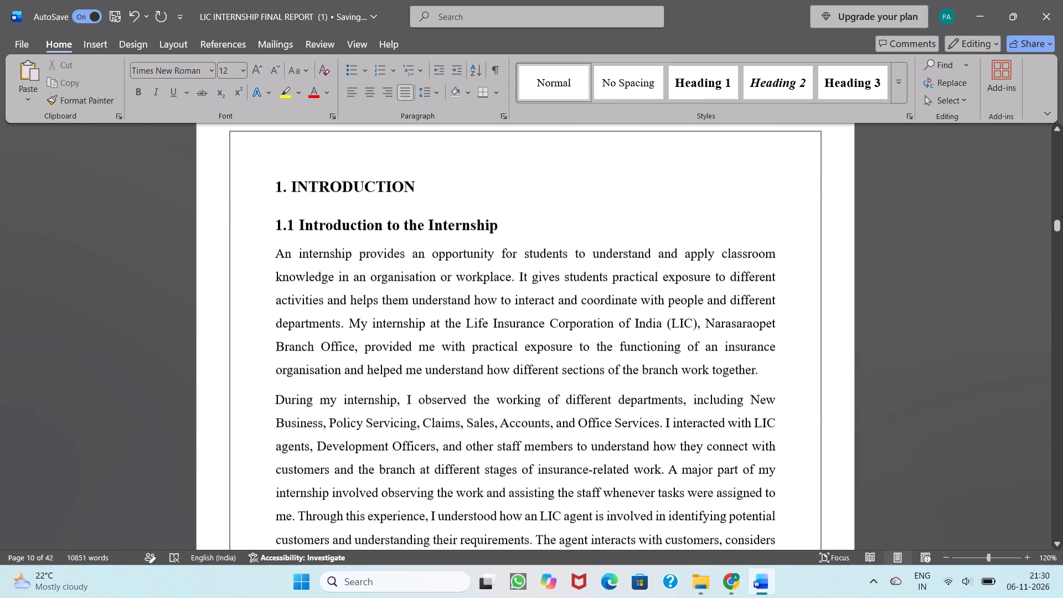
{"action": "scroll", "coordinate": [666, 439], "scroll_direction": "down", "scroll_amount": 3}
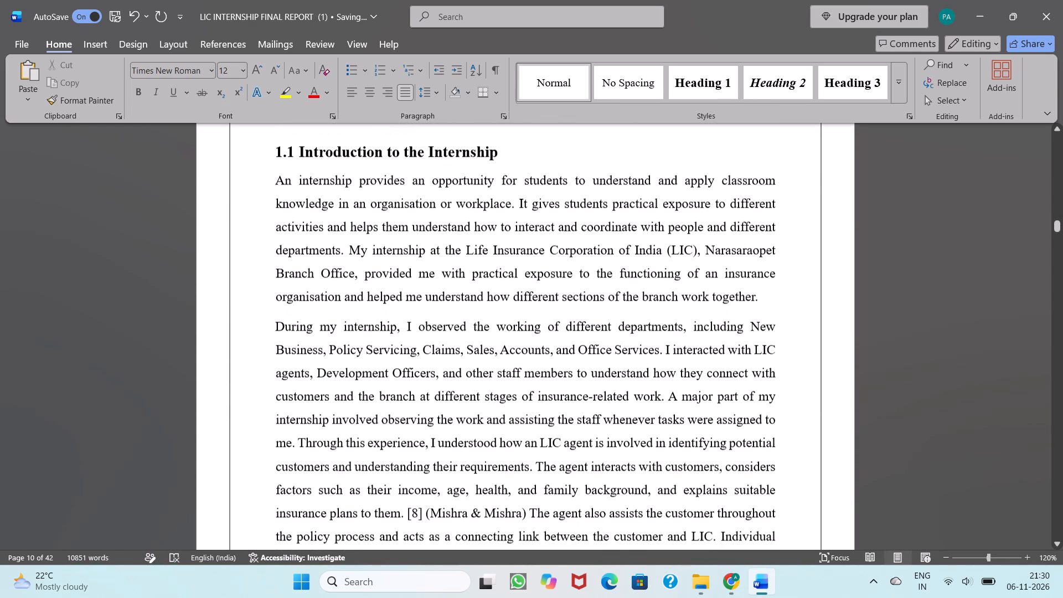
{"action": "scroll", "coordinate": [666, 439], "scroll_direction": "down", "scroll_amount": 3}
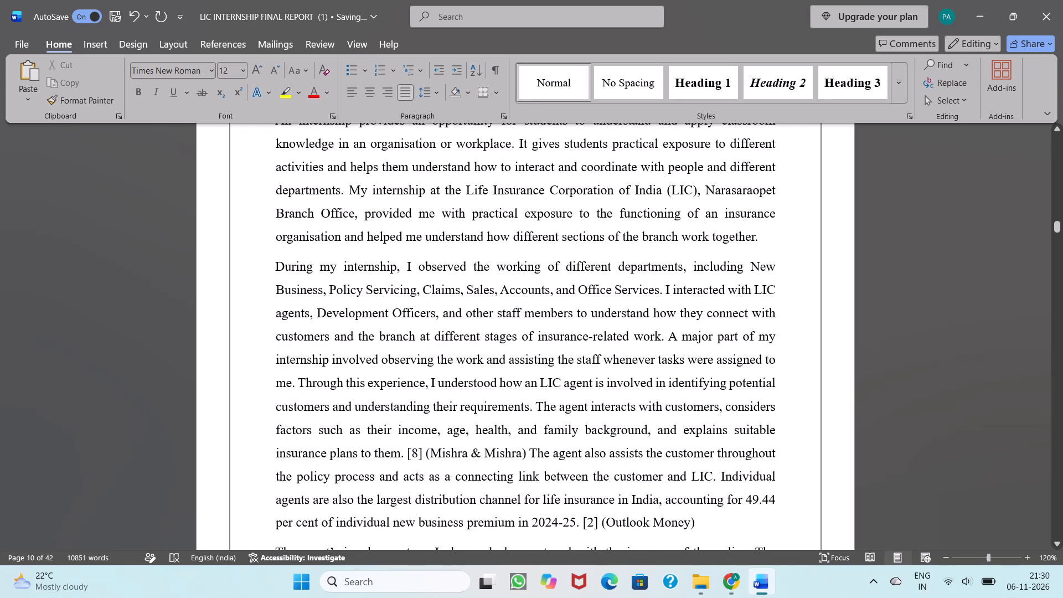
{"action": "left_click", "coordinate": [406, 456]}
{"action": "key", "text": "BackSpace"}
{"action": "key", "text": "BackSpace"}
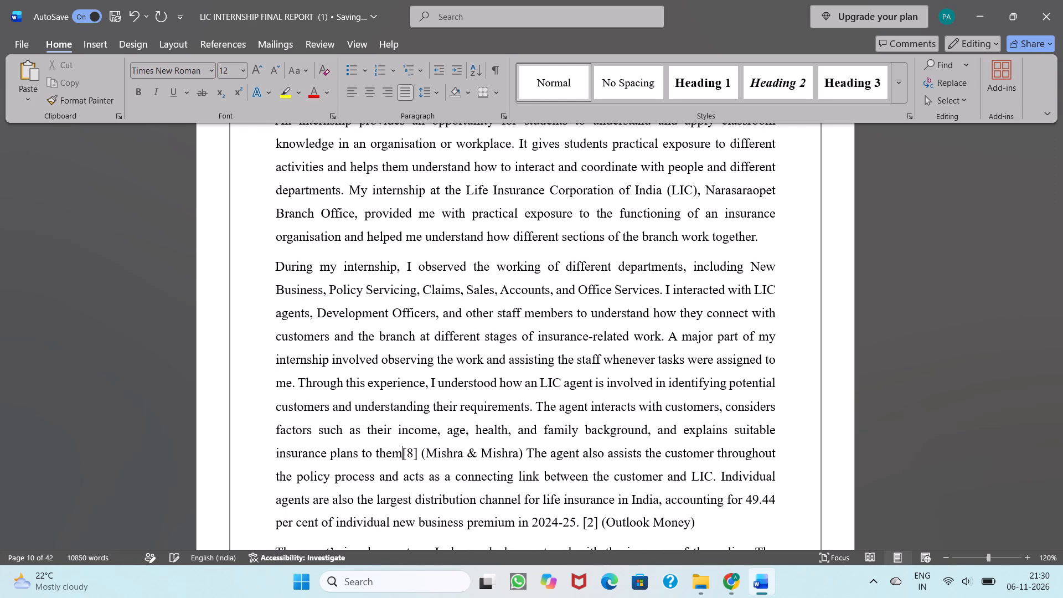
{"action": "left_click", "coordinate": [529, 455]}
{"action": "left_click", "coordinate": [523, 453]}
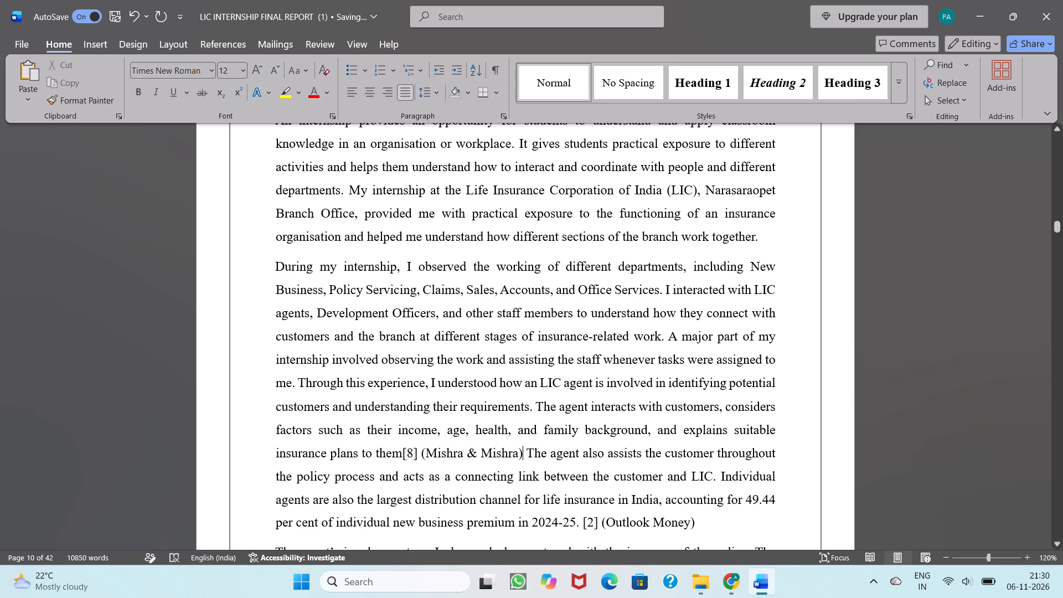
{"action": "key", "text": "period"}
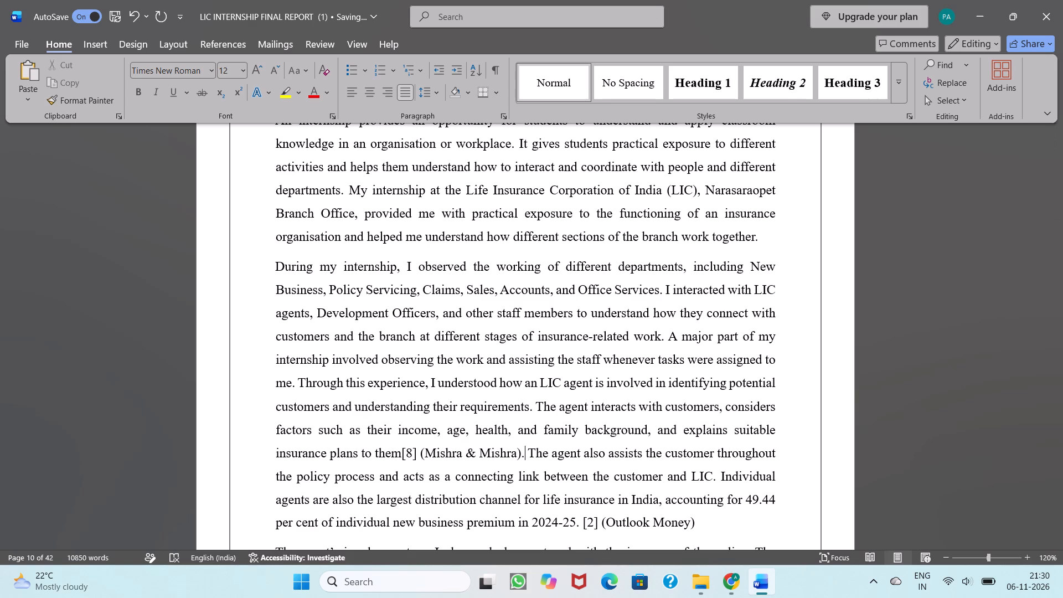
In section 1.1, move the period after "2024-25" to directly follow the citation "[2] (Outlook Money)", removing the trailing space.
{"action": "scroll", "coordinate": [523, 453], "scroll_direction": "down", "scroll_amount": 1}
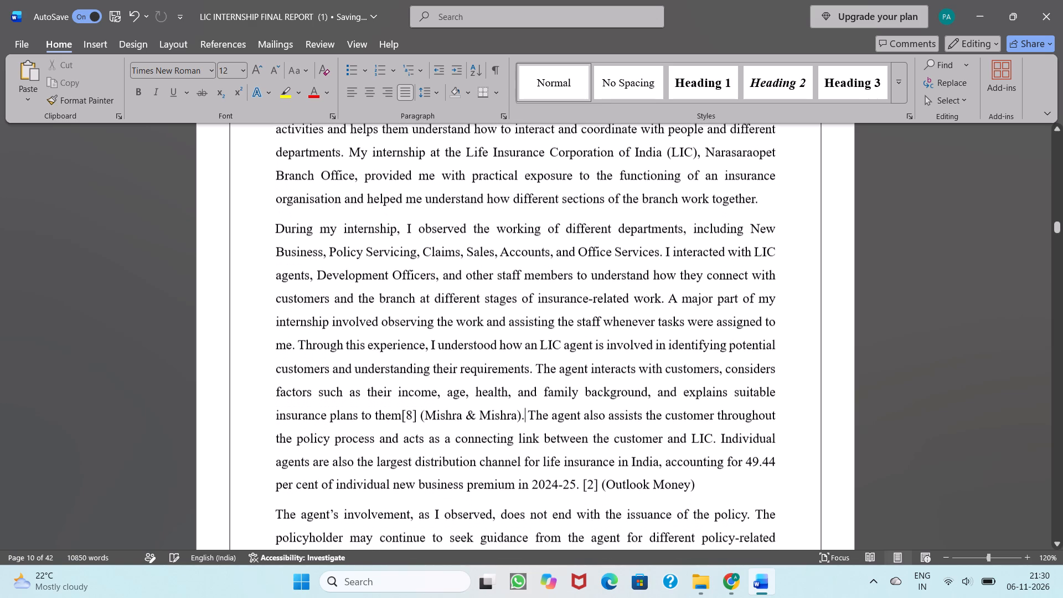
{"action": "scroll", "coordinate": [523, 453], "scroll_direction": "down", "scroll_amount": 2}
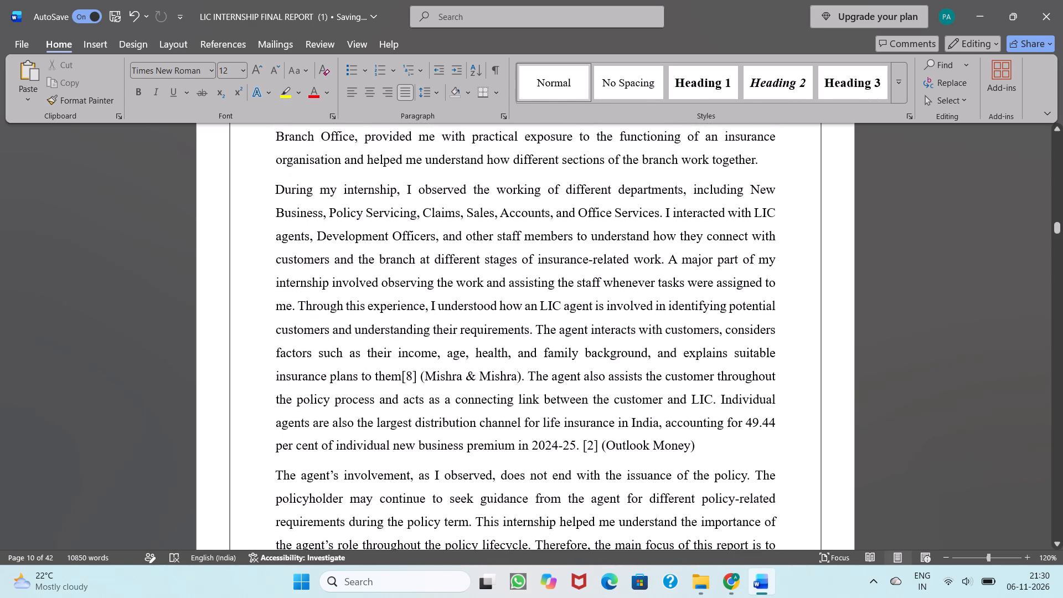
{"action": "left_click", "coordinate": [579, 448]}
{"action": "key", "text": "BackSpace"}
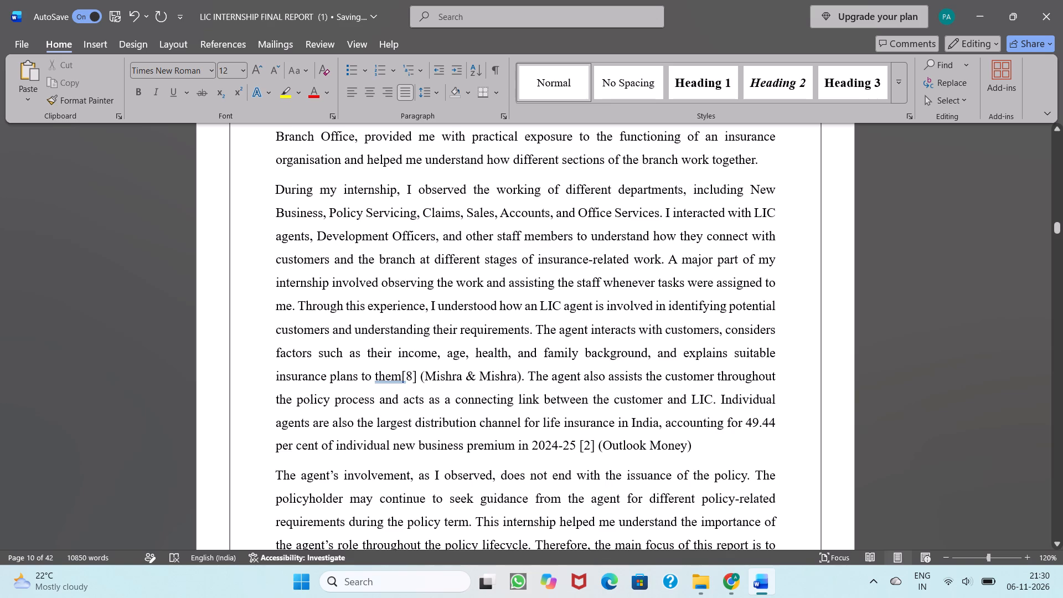
{"action": "left_click", "coordinate": [693, 448]}
{"action": "key", "text": "BackSpace"}
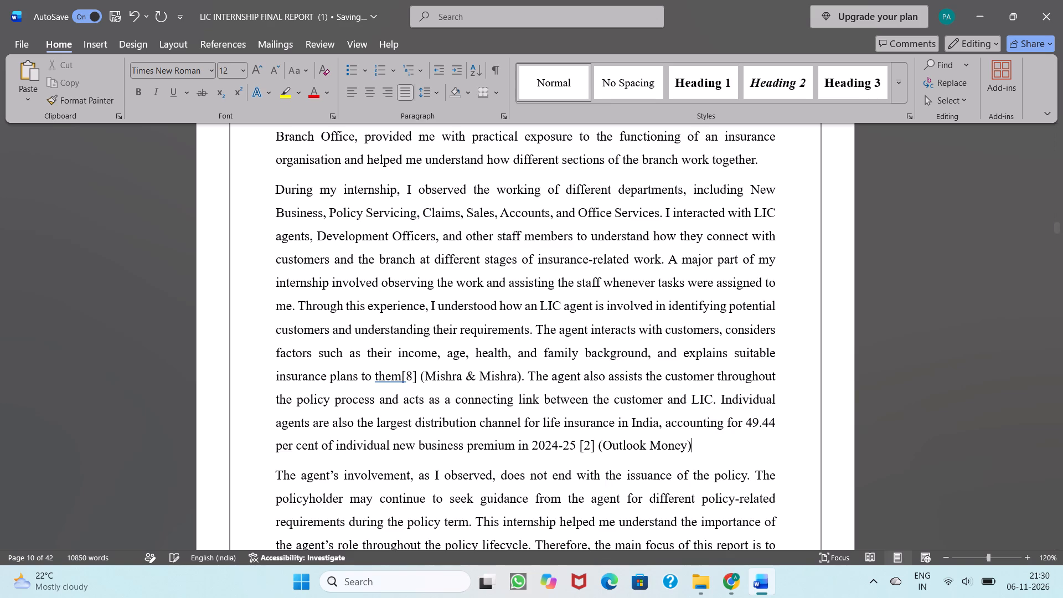
{"action": "key", "text": "period"}
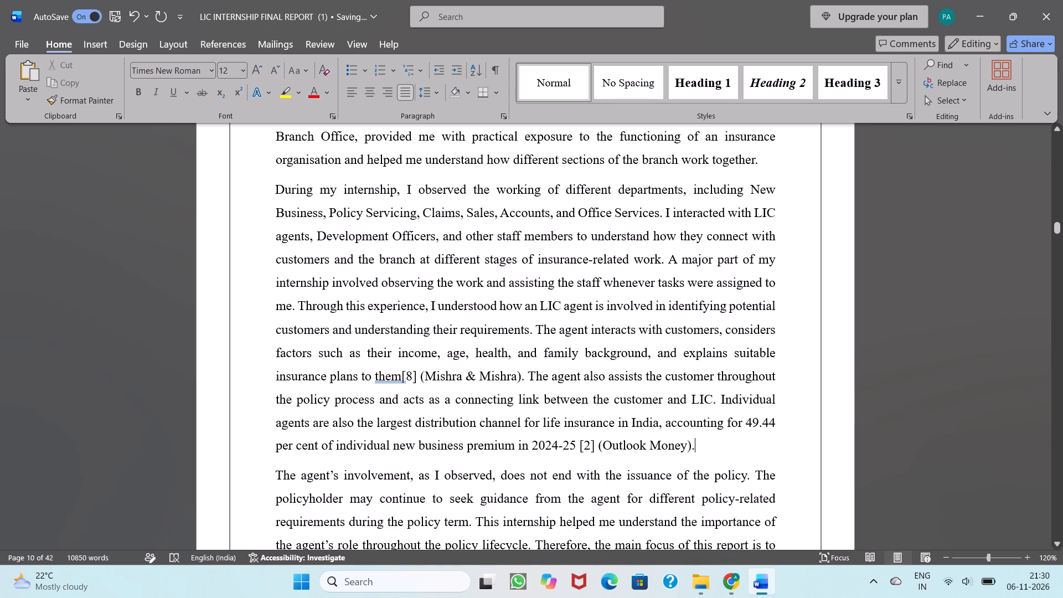
Insert a space between "them" and the citation number [8] in section 1.1.
{"action": "left_click", "coordinate": [401, 375]}
{"action": "key", "text": "space"}
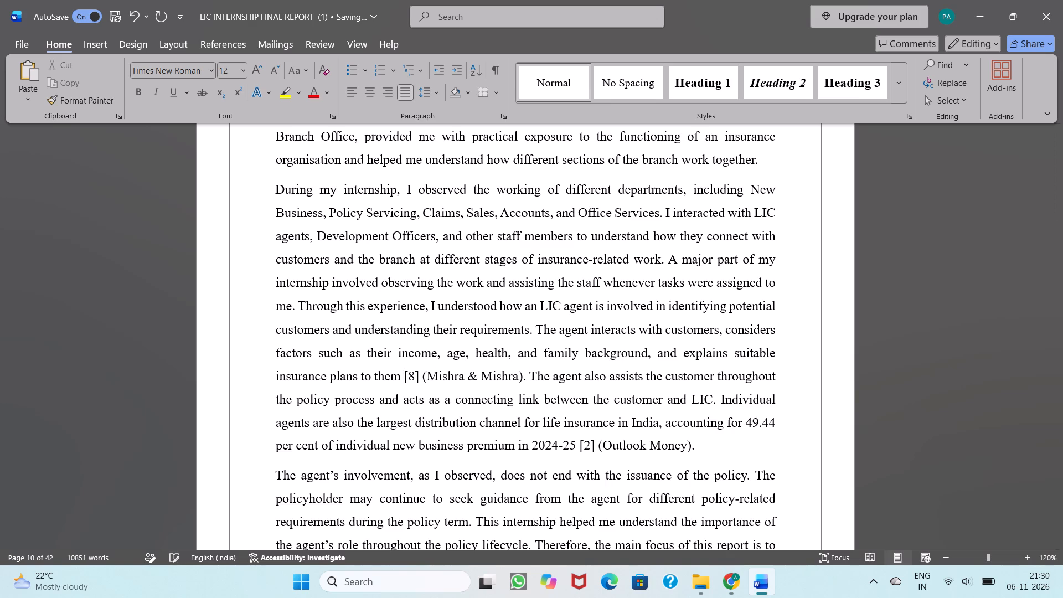
In section 1.2 Background of LIC, move the period after "Corporation Act, 1956" to follow the citation "[3] (Govt. of India, 1956)".
{"action": "scroll", "coordinate": [528, 420], "scroll_direction": "down", "scroll_amount": 1}
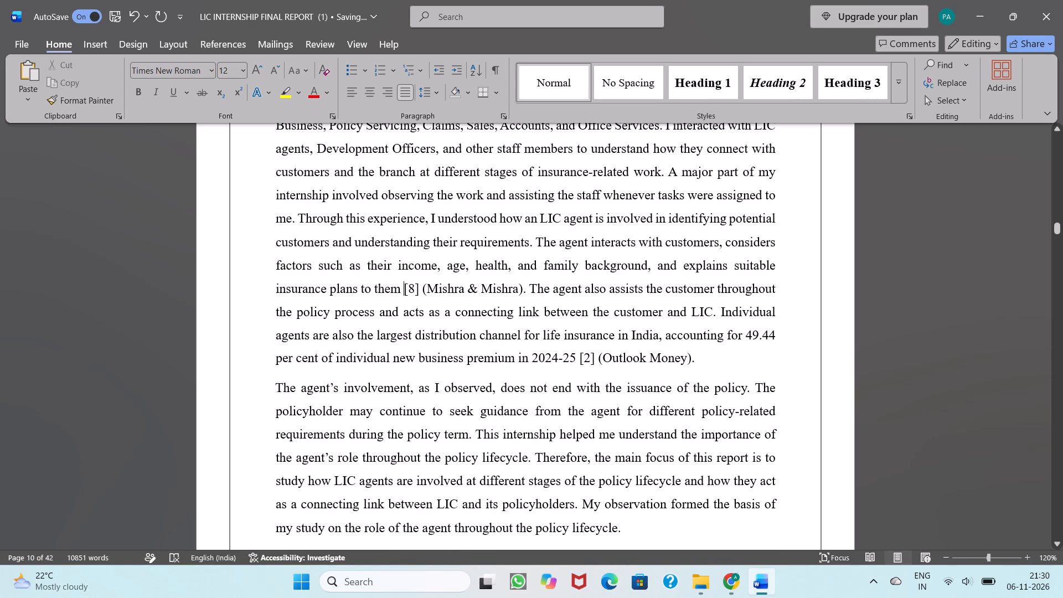
{"action": "scroll", "coordinate": [528, 420], "scroll_direction": "down", "scroll_amount": 3}
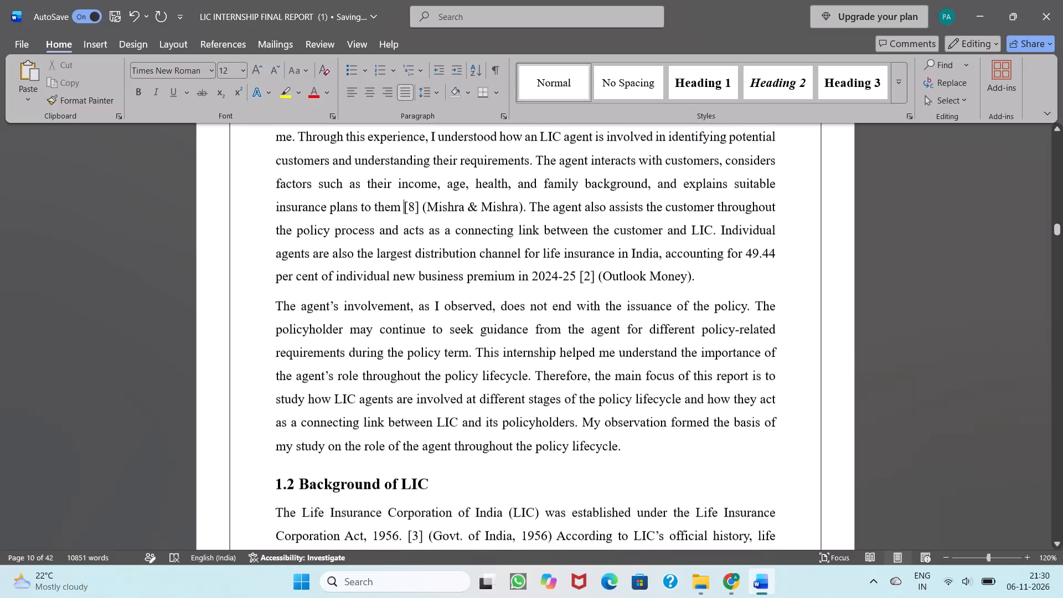
{"action": "scroll", "coordinate": [528, 420], "scroll_direction": "down", "scroll_amount": 1}
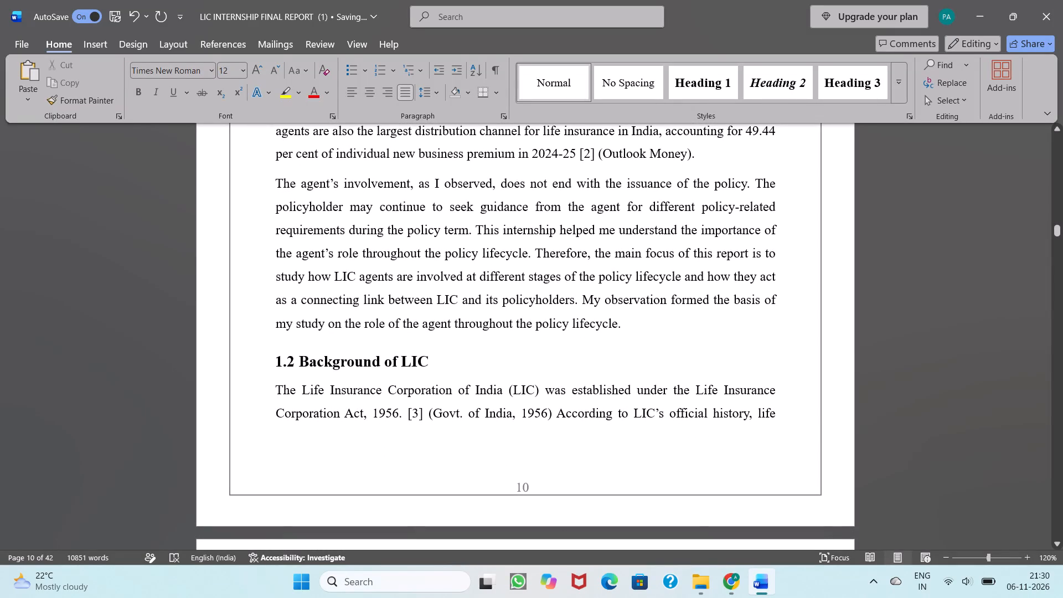
{"action": "left_click", "coordinate": [402, 413]}
{"action": "key", "text": "BackSpace"}
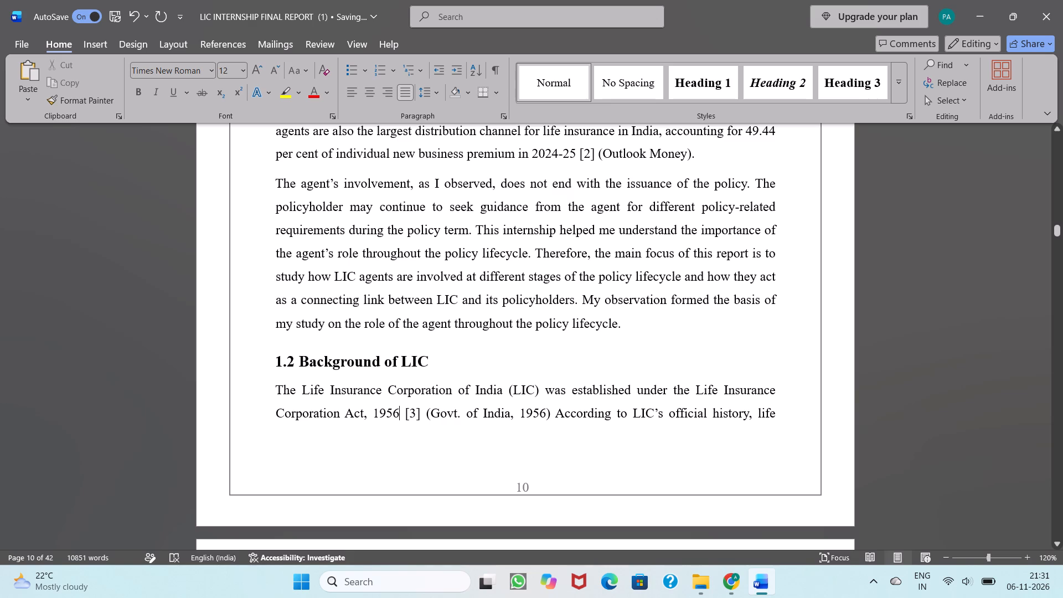
{"action": "left_click", "coordinate": [551, 408]}
{"action": "key", "text": "period"}
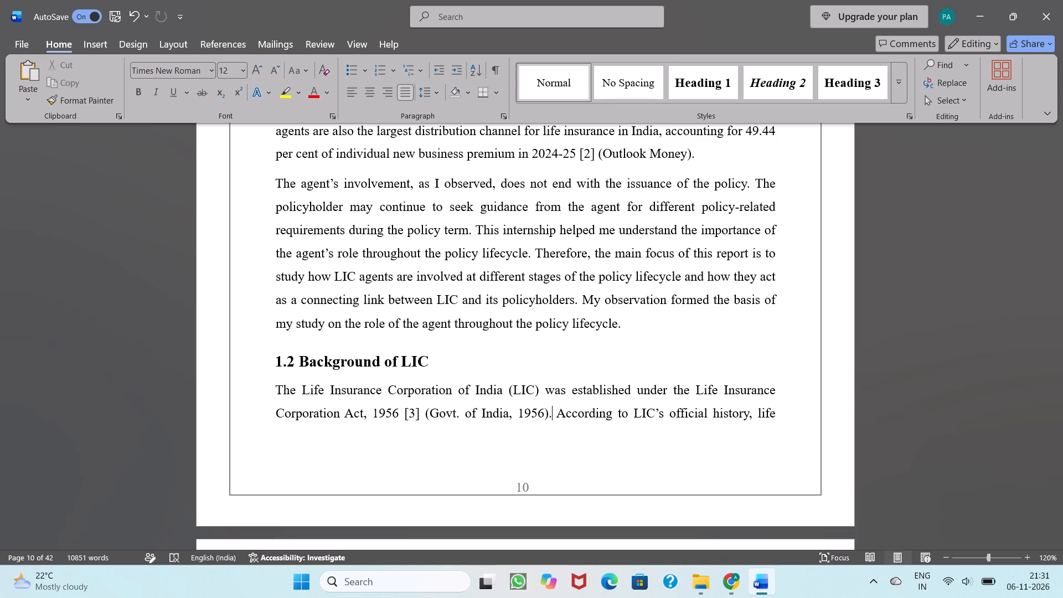
Add the year to the Abstract's first citation so that it reads "(LIC India, 2026)".
{"action": "scroll", "coordinate": [551, 408], "scroll_direction": "up", "scroll_amount": 5}
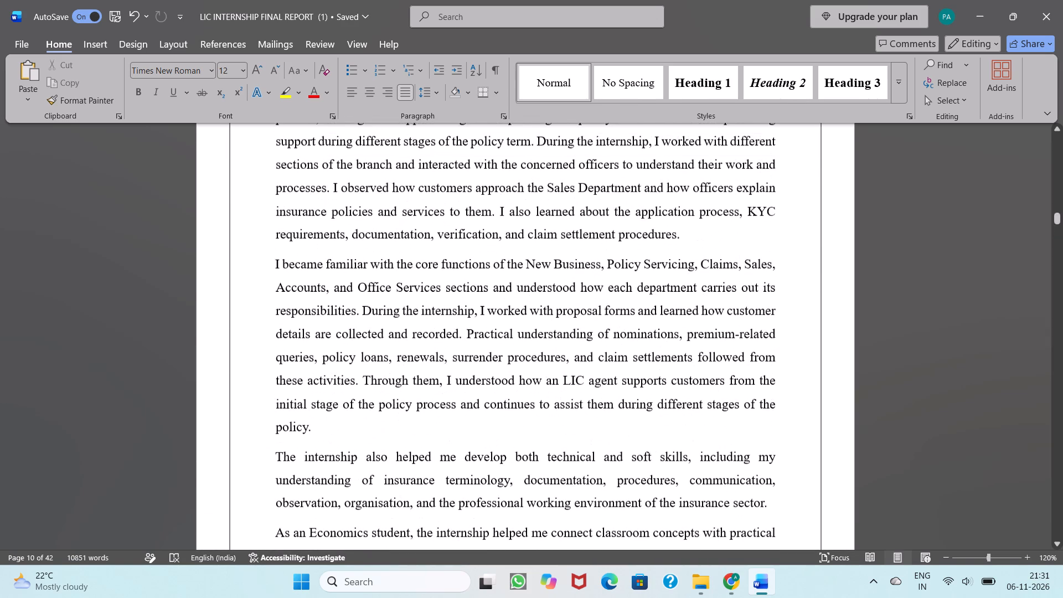
{"action": "scroll", "coordinate": [551, 408], "scroll_direction": "up", "scroll_amount": 1}
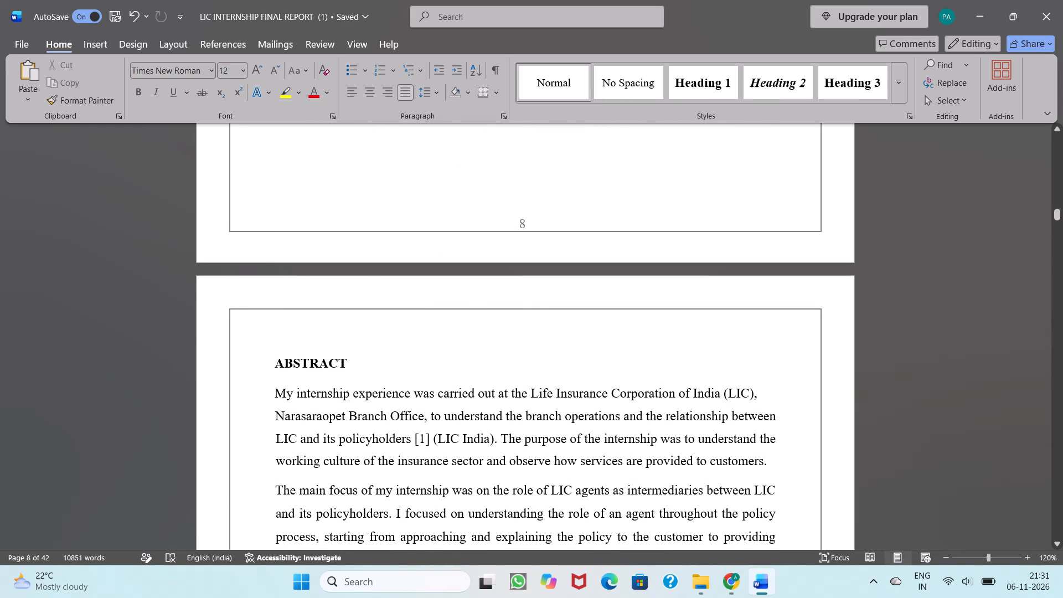
{"action": "left_click", "coordinate": [490, 440]}
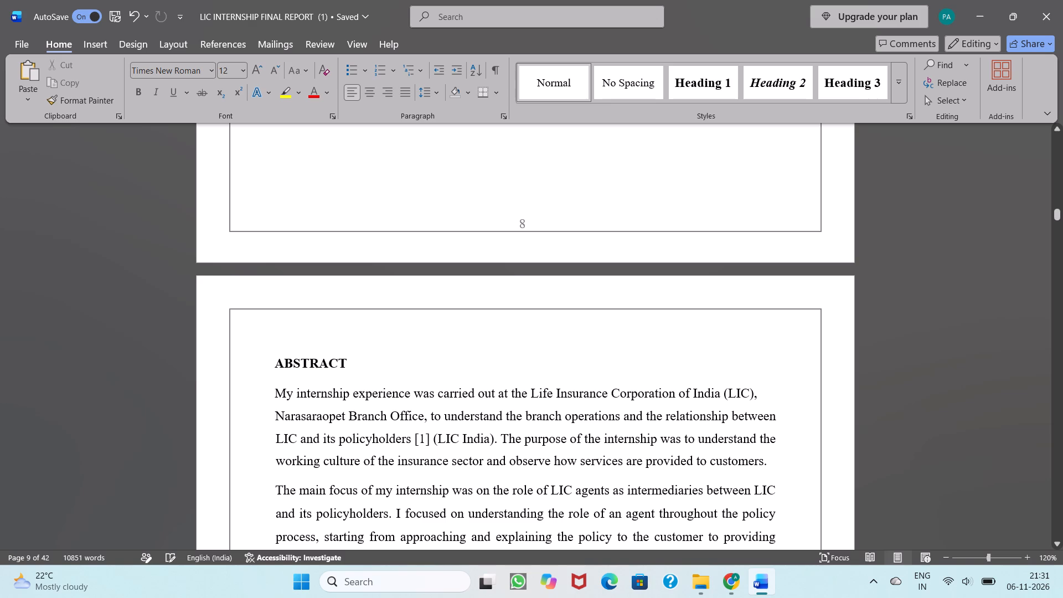
{"action": "key", "text": "comma"}
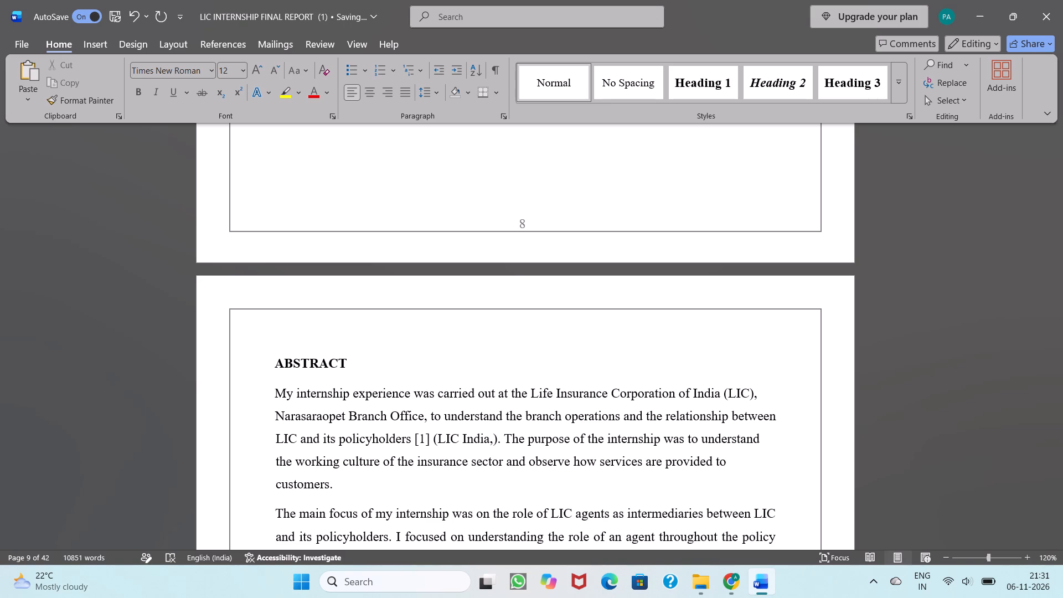
{"action": "key", "text": "2"}
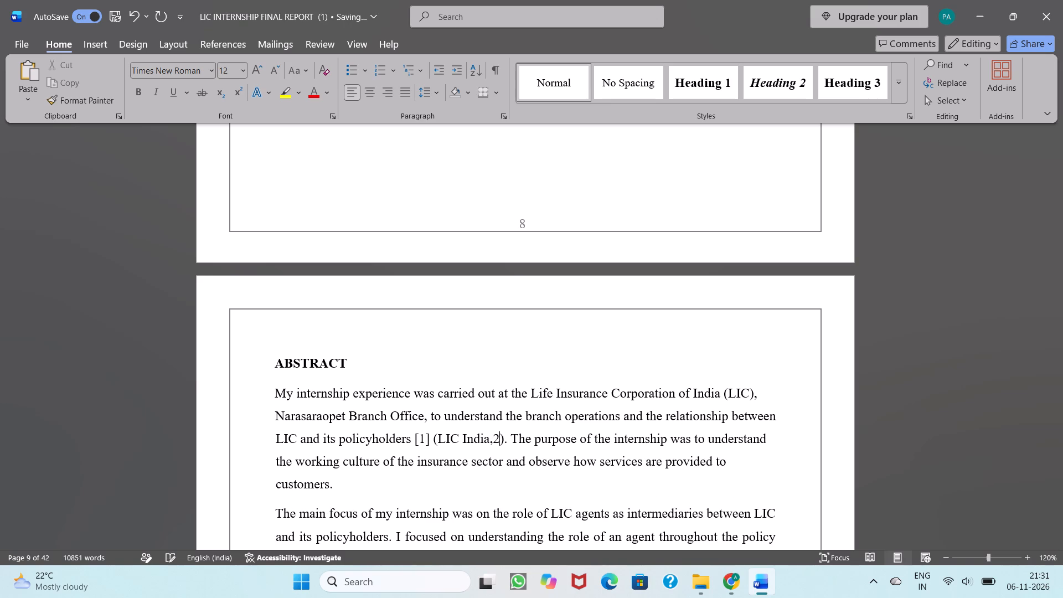
{"action": "type", "text": "026"}
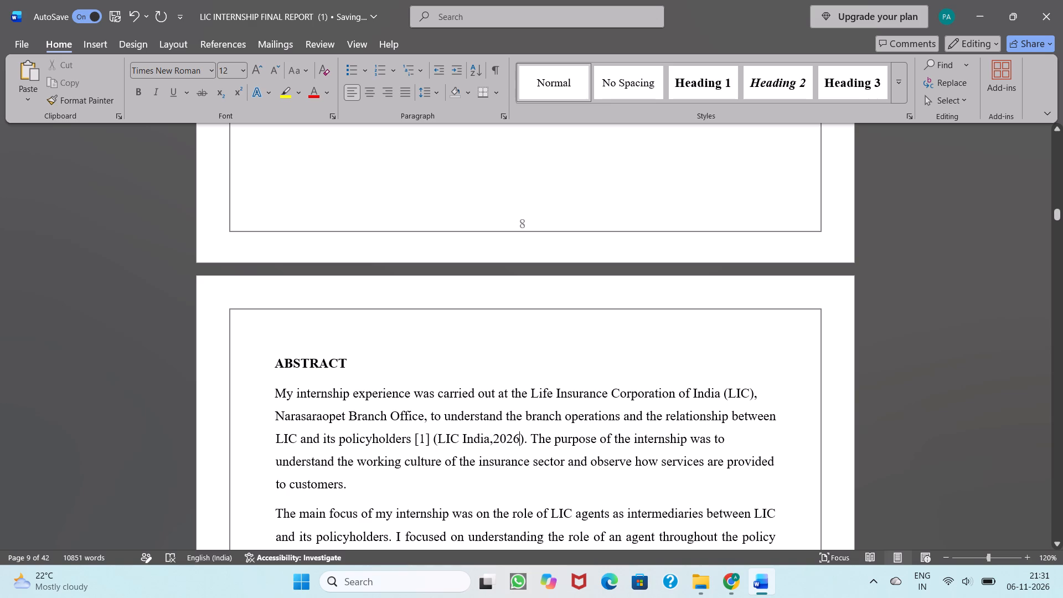
{"action": "left_click", "coordinate": [492, 441]}
{"action": "key", "text": "space"}
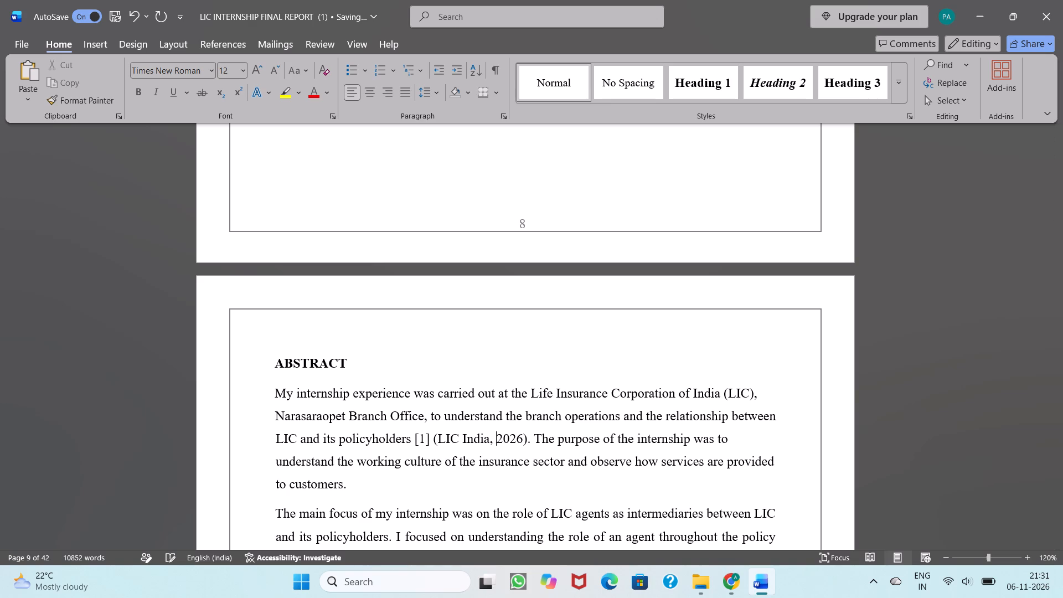
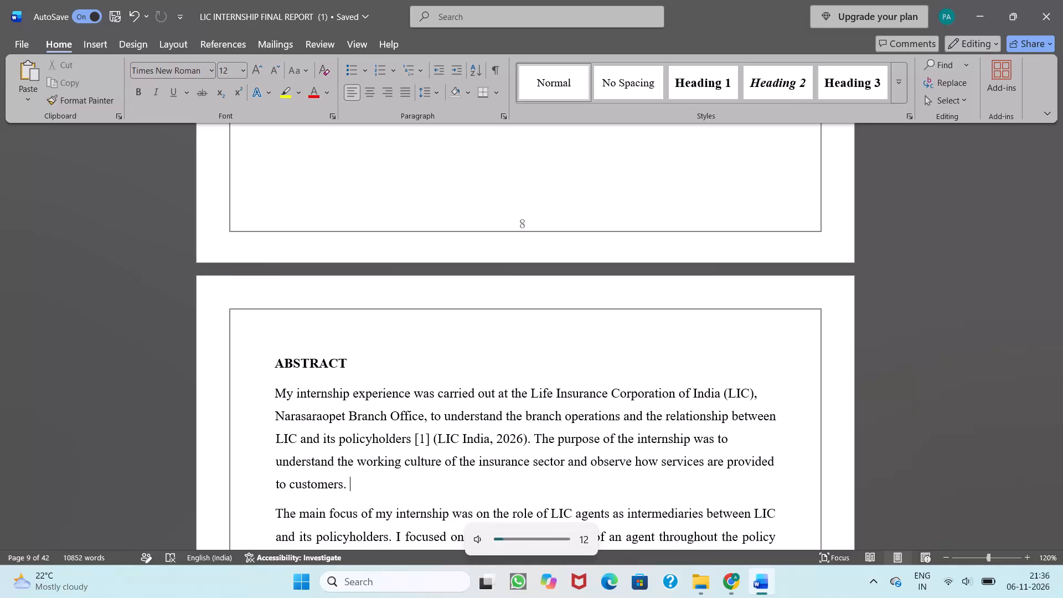
Read through the remaining paragraphs of the Abstract to check the in-text citations for missing years and misplaced punctuation.
{"action": "scroll", "coordinate": [569, 498], "scroll_direction": "down", "scroll_amount": 1}
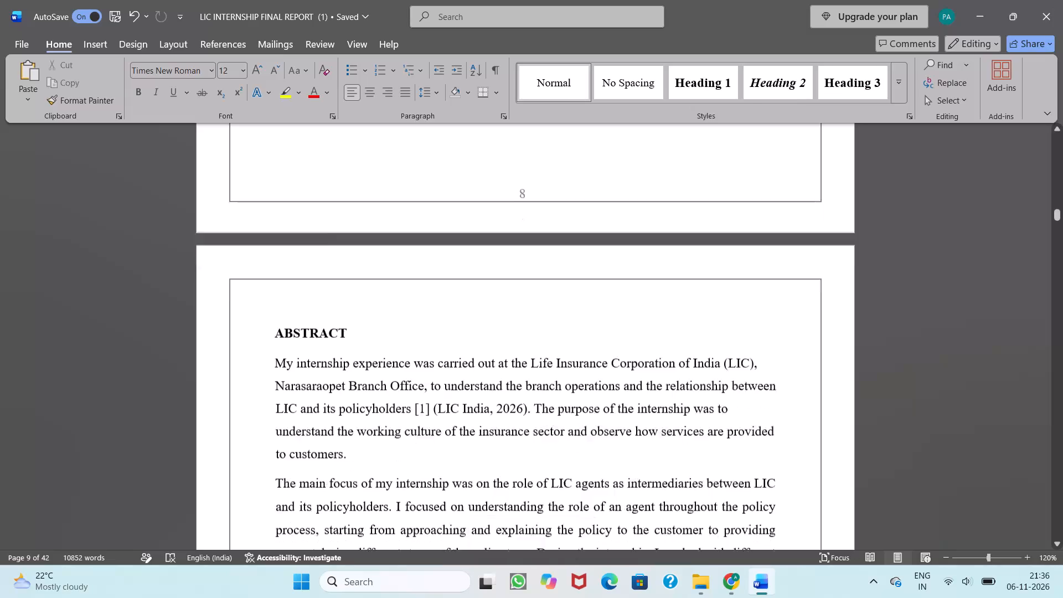
{"action": "scroll", "coordinate": [569, 498], "scroll_direction": "down", "scroll_amount": 1}
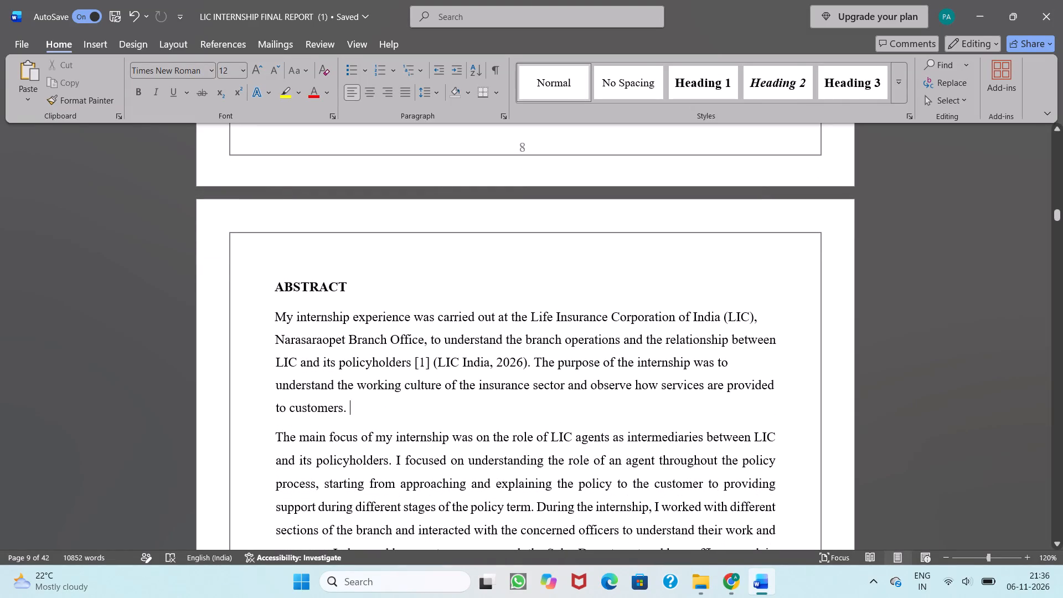
{"action": "scroll", "coordinate": [631, 402], "scroll_direction": "down", "scroll_amount": 1}
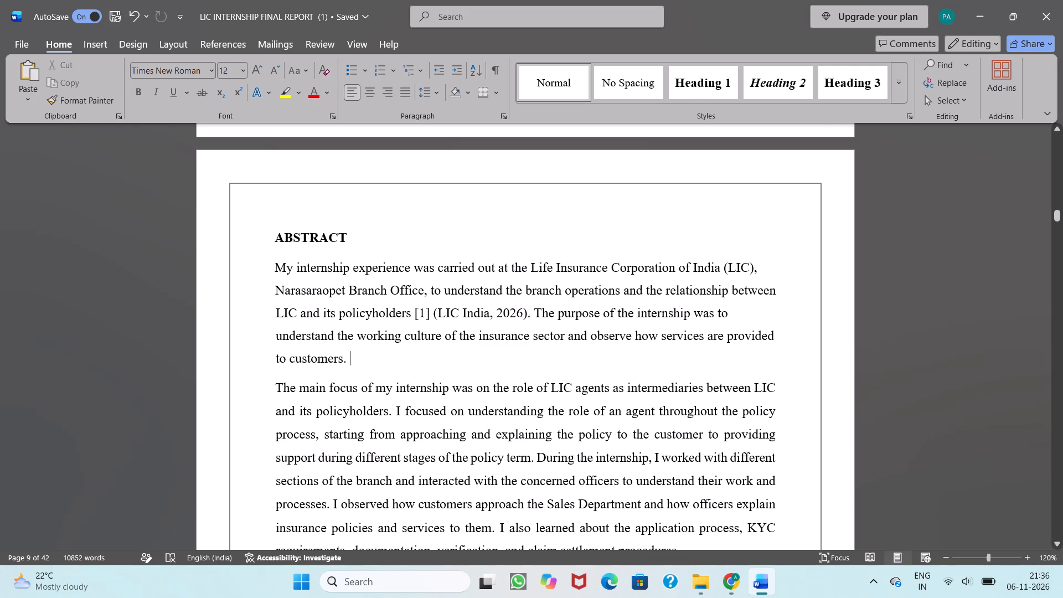
{"action": "scroll", "coordinate": [631, 402], "scroll_direction": "down", "scroll_amount": 1}
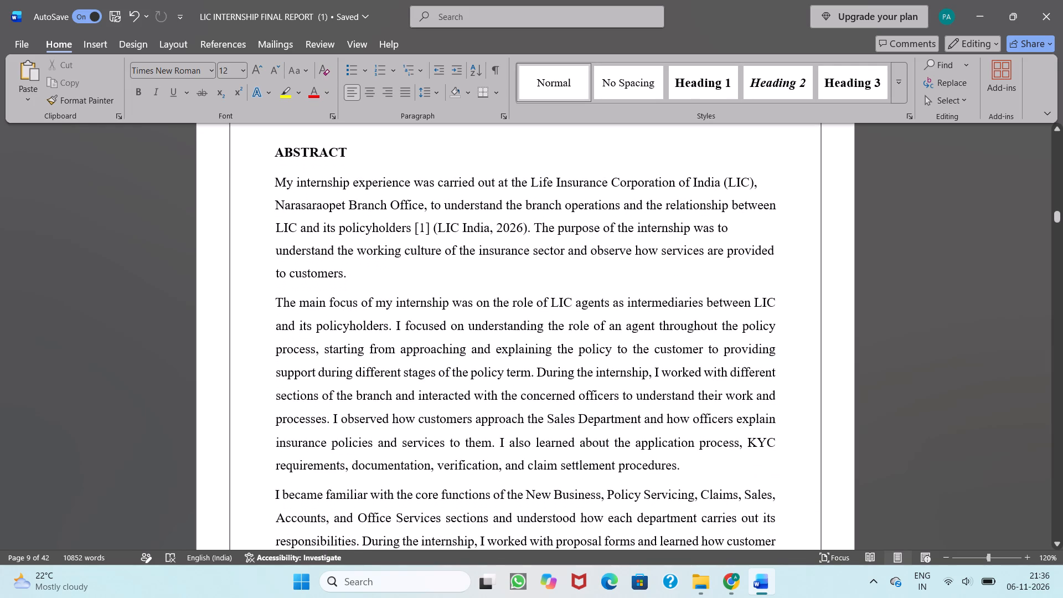
{"action": "scroll", "coordinate": [631, 402], "scroll_direction": "down", "scroll_amount": 1}
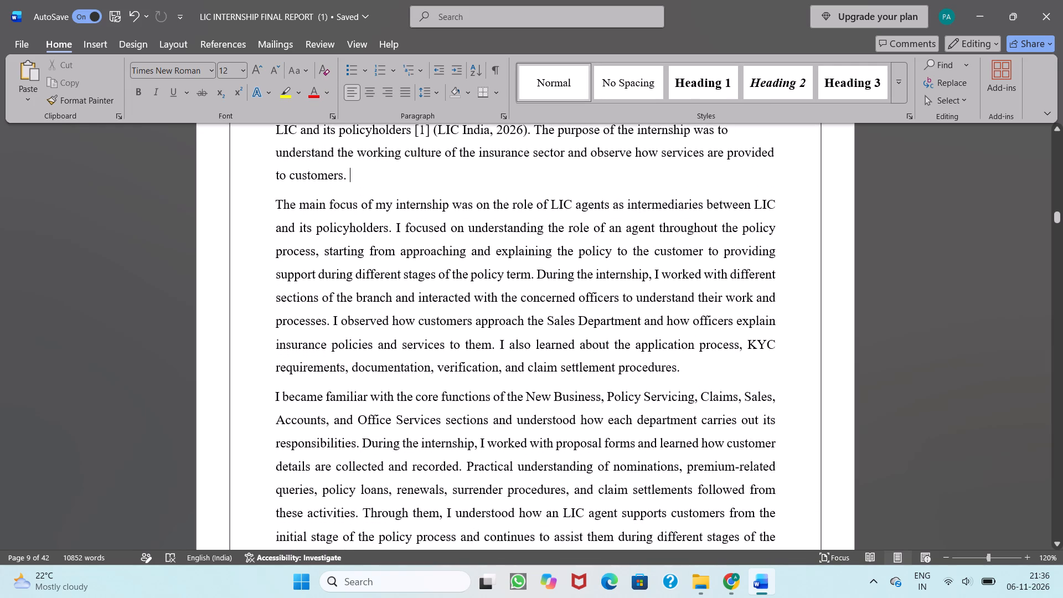
{"action": "scroll", "coordinate": [631, 402], "scroll_direction": "down", "scroll_amount": 3}
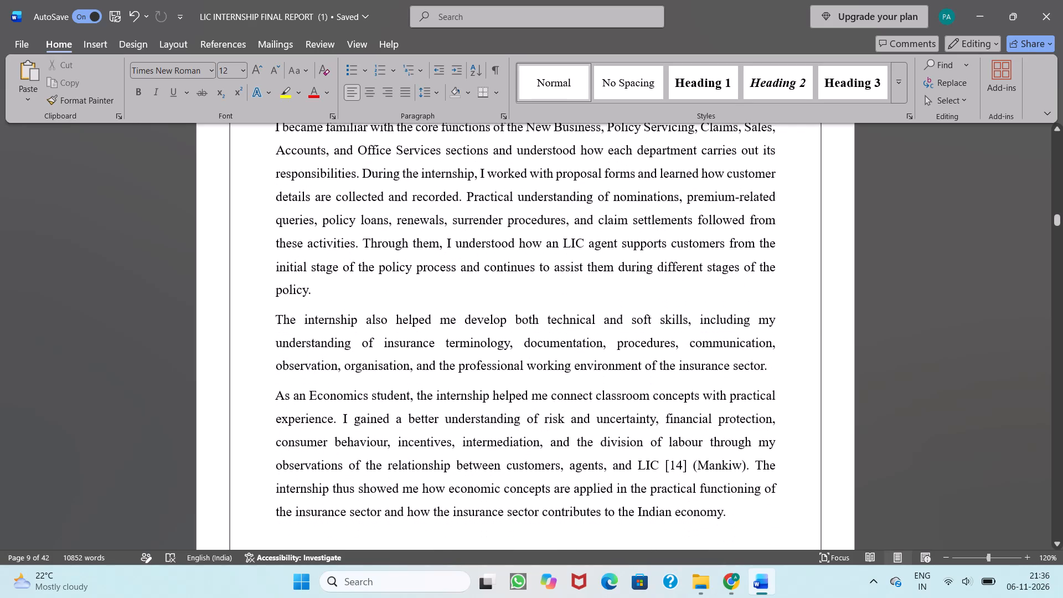
{"action": "scroll", "coordinate": [631, 402], "scroll_direction": "down", "scroll_amount": 1}
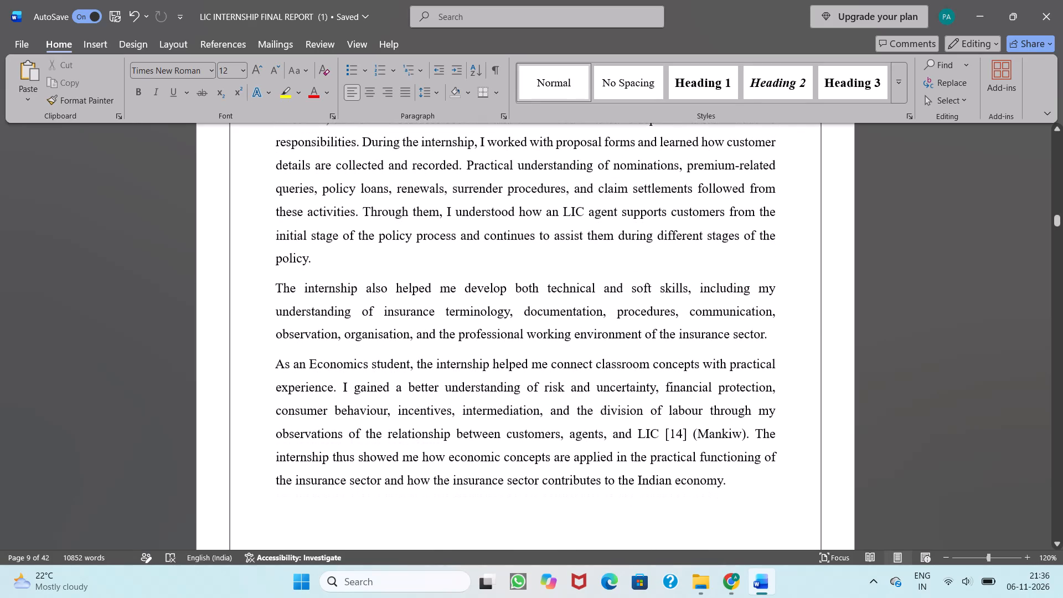
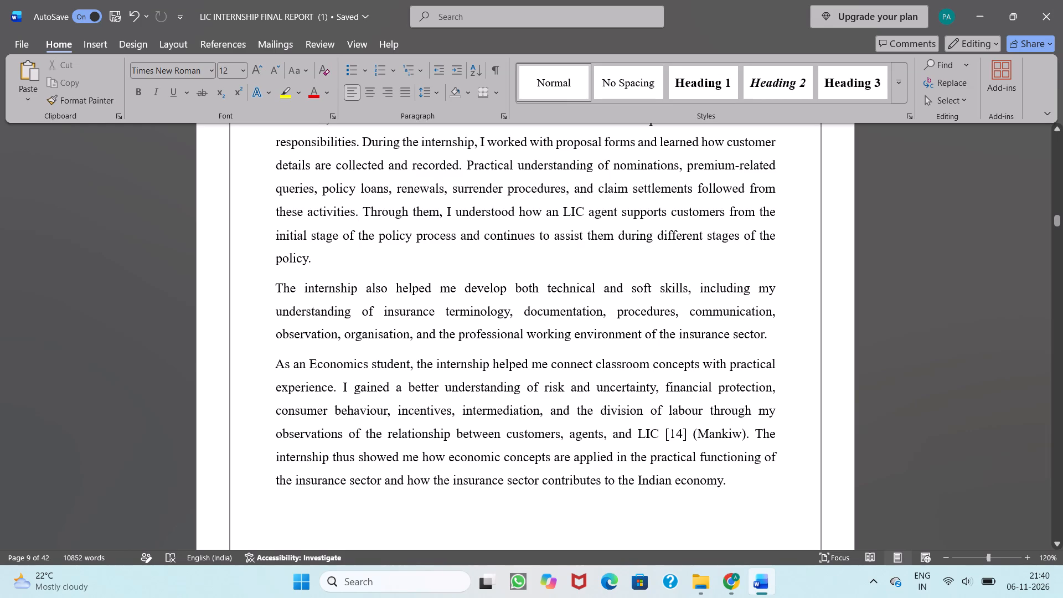
Add a comma and the year 2021 to the [14] Mankiw citation in the Abstract's last paragraph.
{"action": "left_click", "coordinate": [739, 434]}
{"action": "key", "text": "comma"}
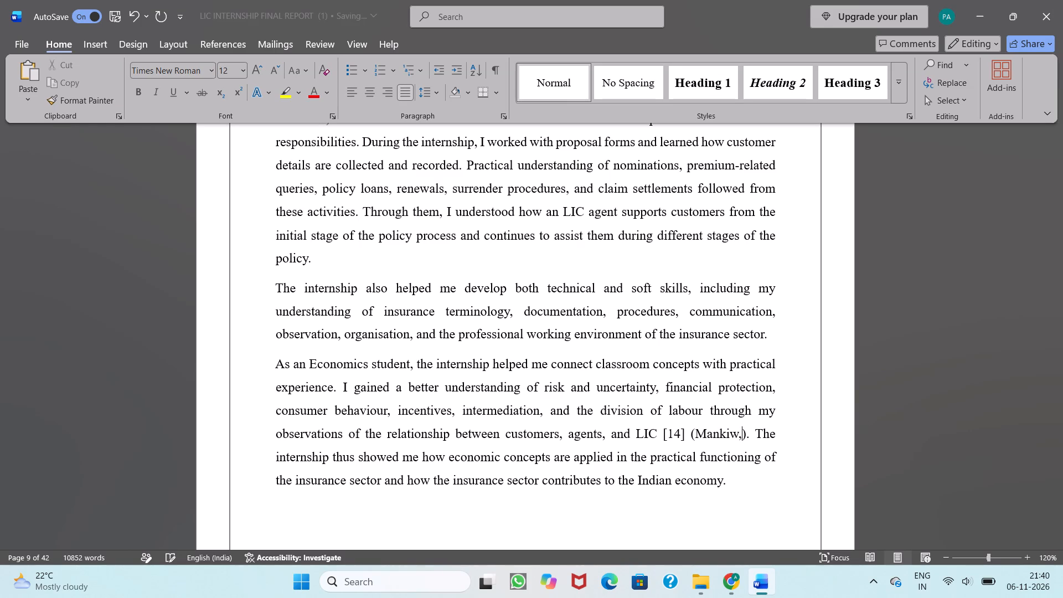
{"action": "key", "text": "space"}
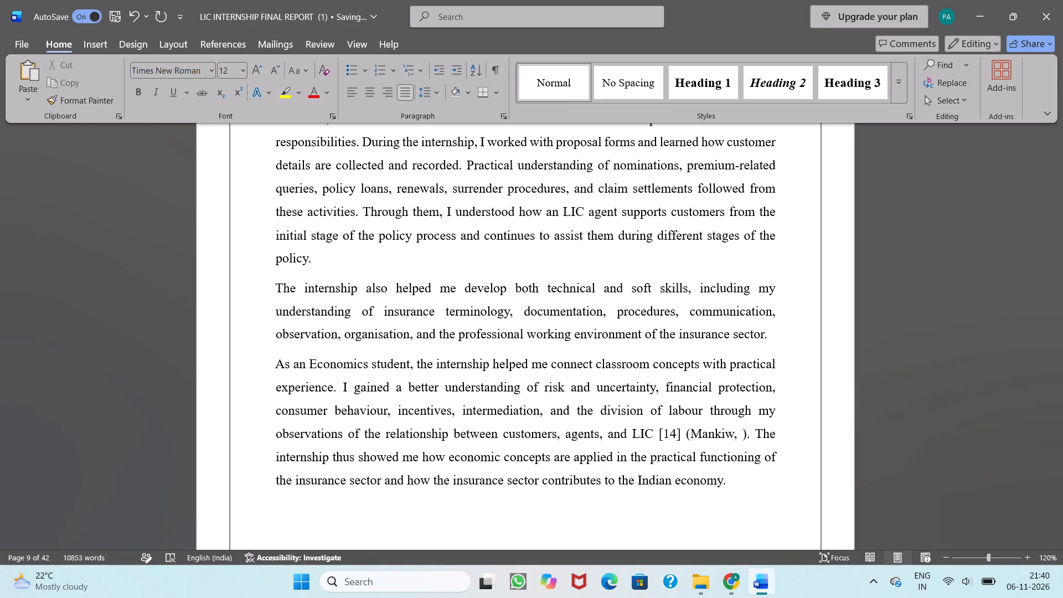
{"action": "key", "text": "2"}
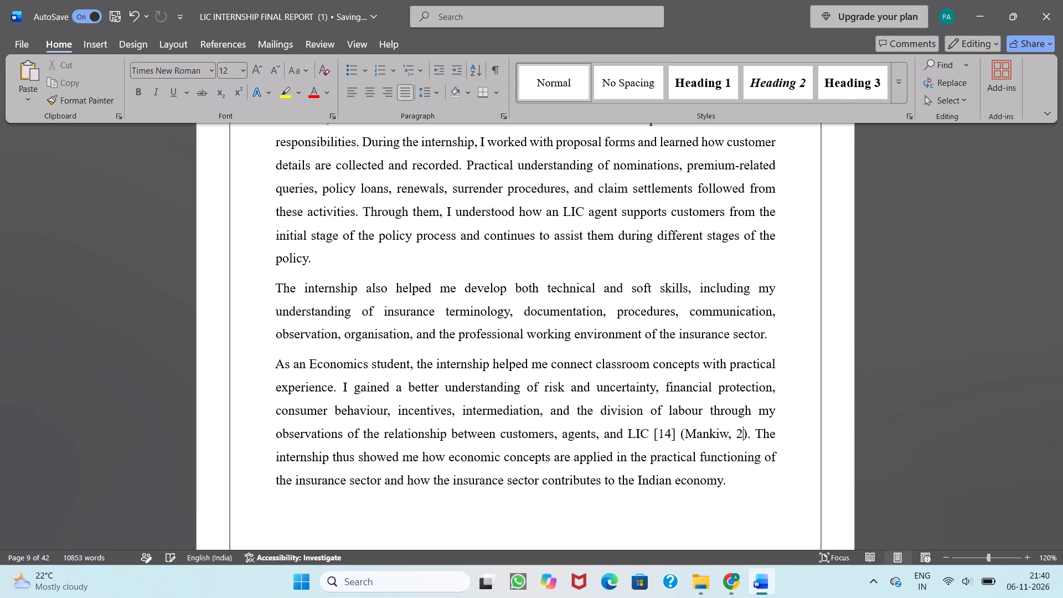
{"action": "type", "text": "021"}
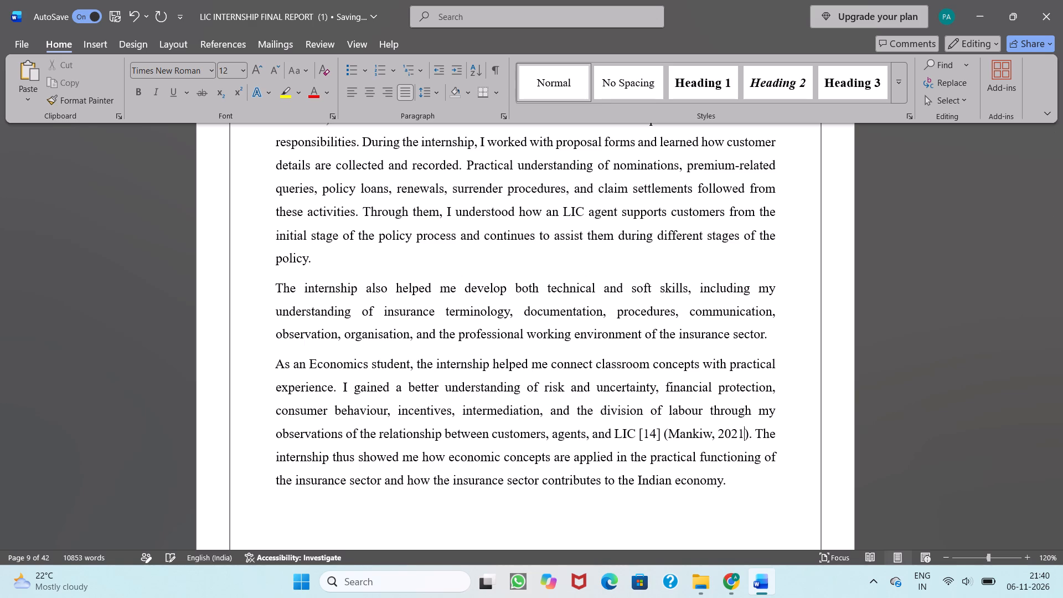
Add a comma and the year 2026 to the [8] Mishra & Mishra citation in section 1.1, Introduction to the Internship.
{"action": "scroll", "coordinate": [733, 478], "scroll_direction": "down", "scroll_amount": 2}
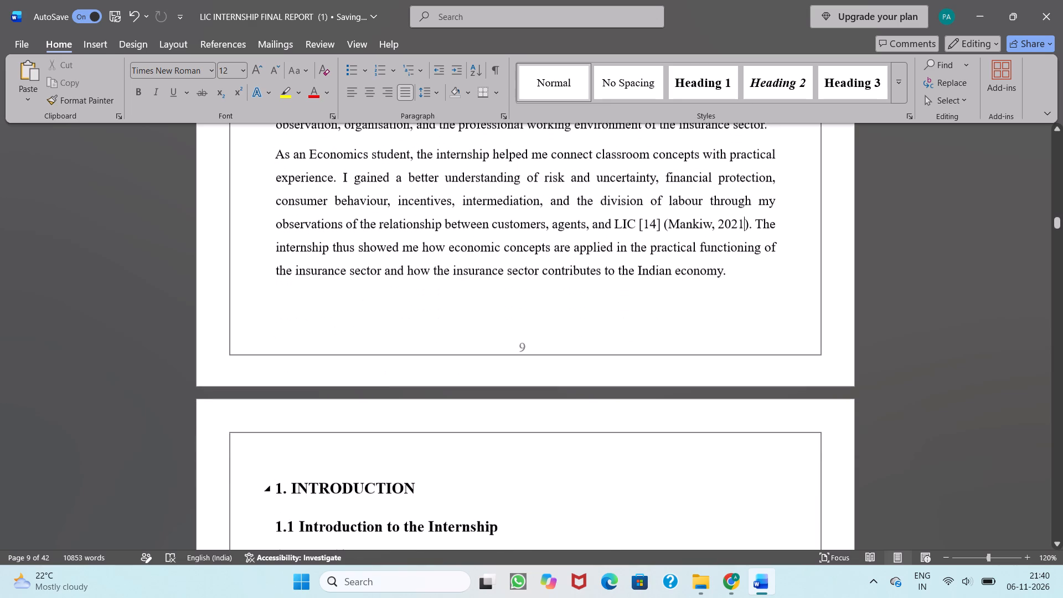
{"action": "scroll", "coordinate": [733, 478], "scroll_direction": "down", "scroll_amount": 2}
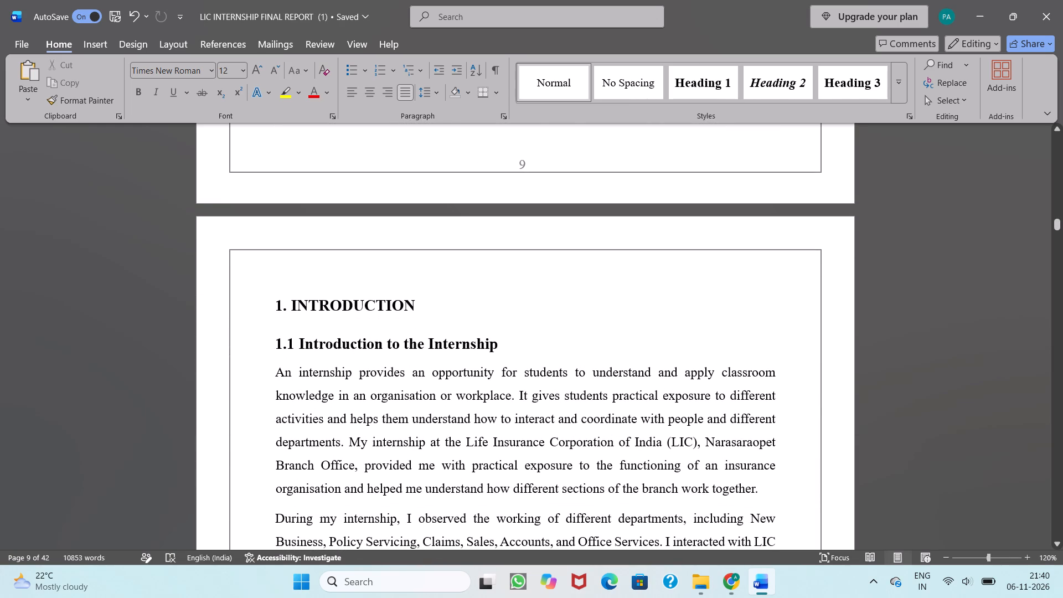
{"action": "scroll", "coordinate": [733, 478], "scroll_direction": "down", "scroll_amount": 2}
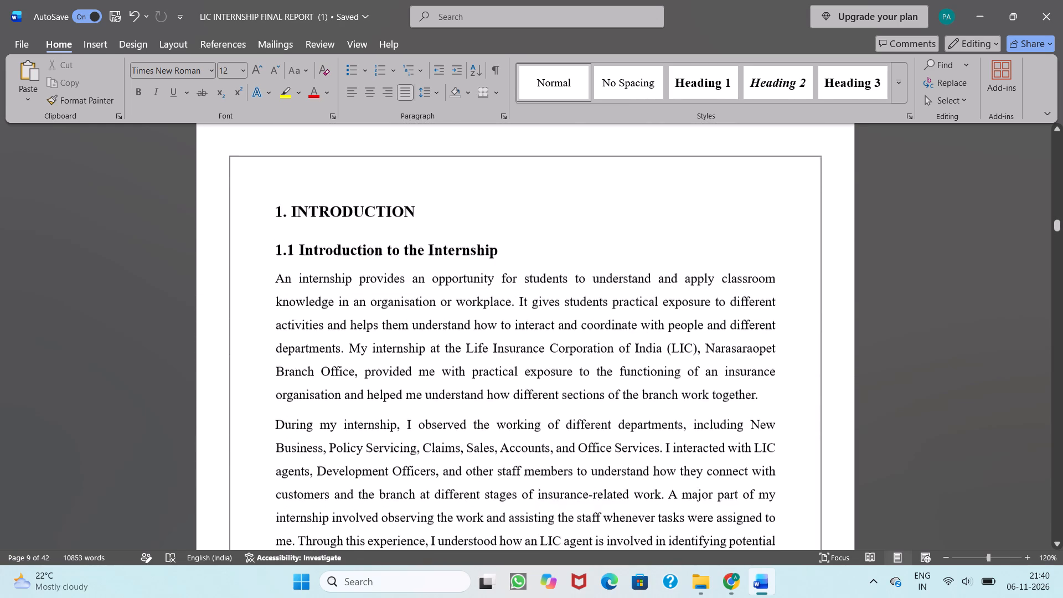
{"action": "scroll", "coordinate": [733, 478], "scroll_direction": "down", "scroll_amount": 3}
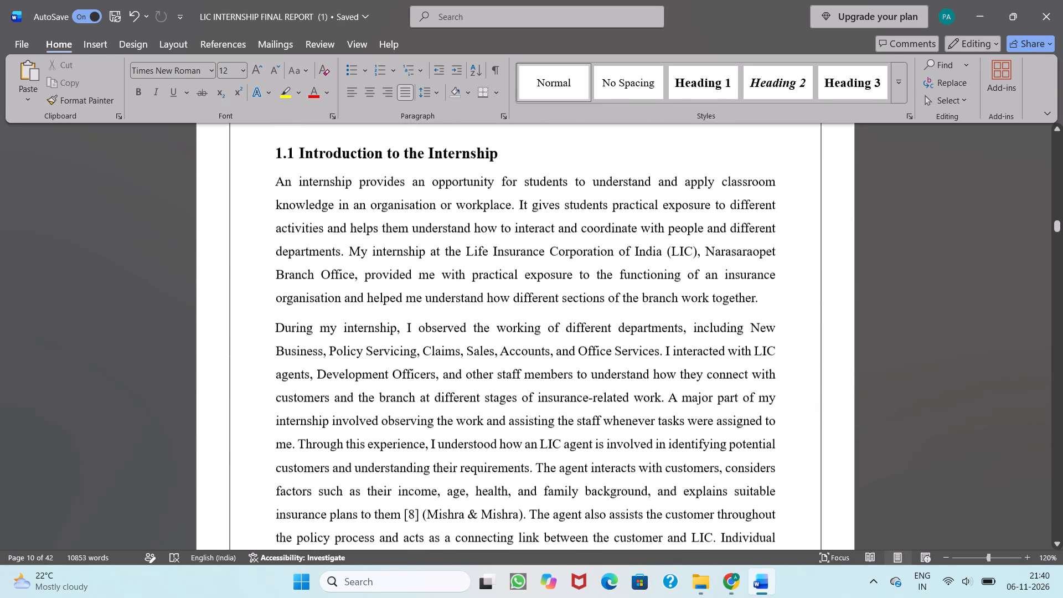
{"action": "scroll", "coordinate": [733, 478], "scroll_direction": "down", "scroll_amount": 2}
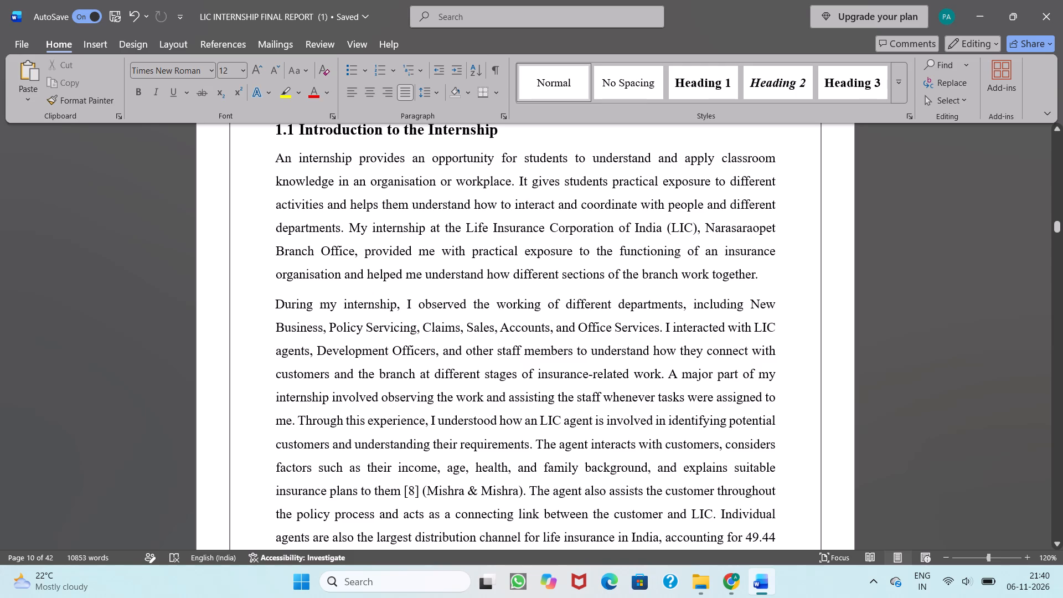
{"action": "left_click", "coordinate": [518, 493]}
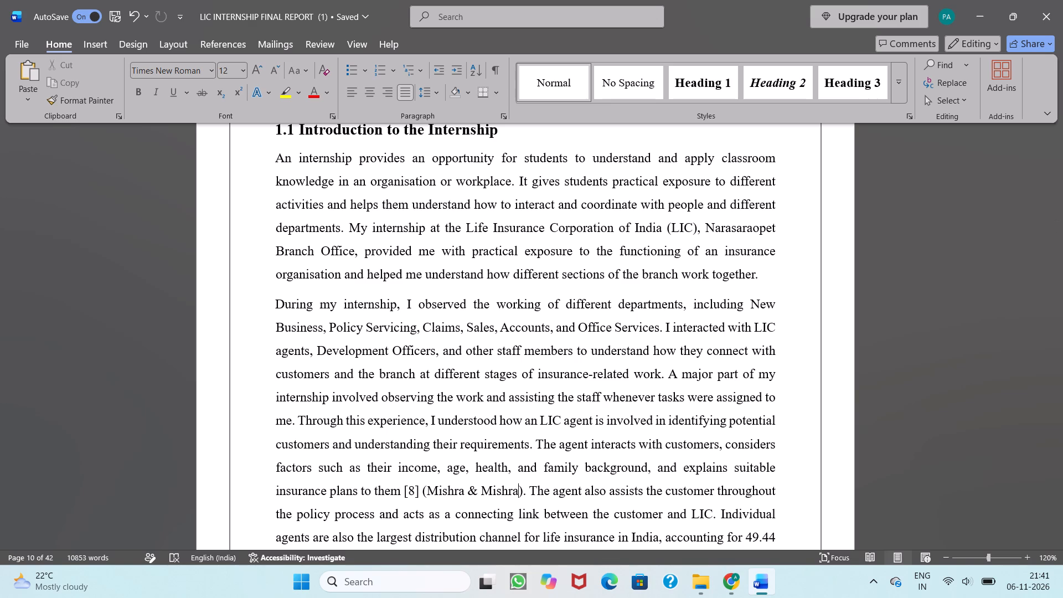
{"action": "type", "text": ","}
{"action": "key", "text": "space"}
{"action": "type", "text": "2026"}
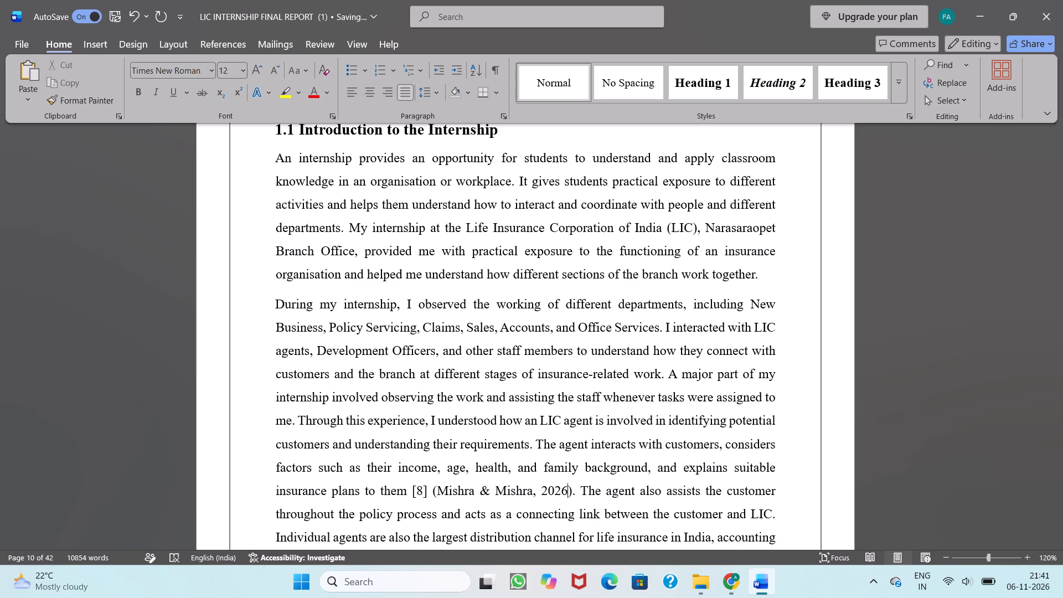
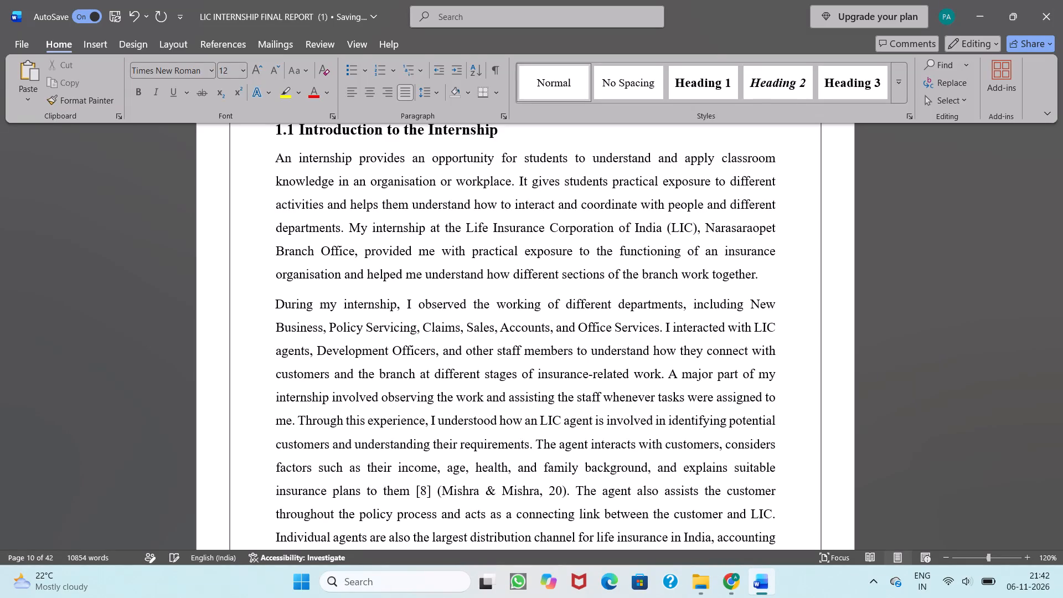
Correct the year of the [8] Mishra & Mishra citation in section 1.1 to 2016.
{"action": "key", "text": "BackSpace"}
{"action": "type", "text": "016"}
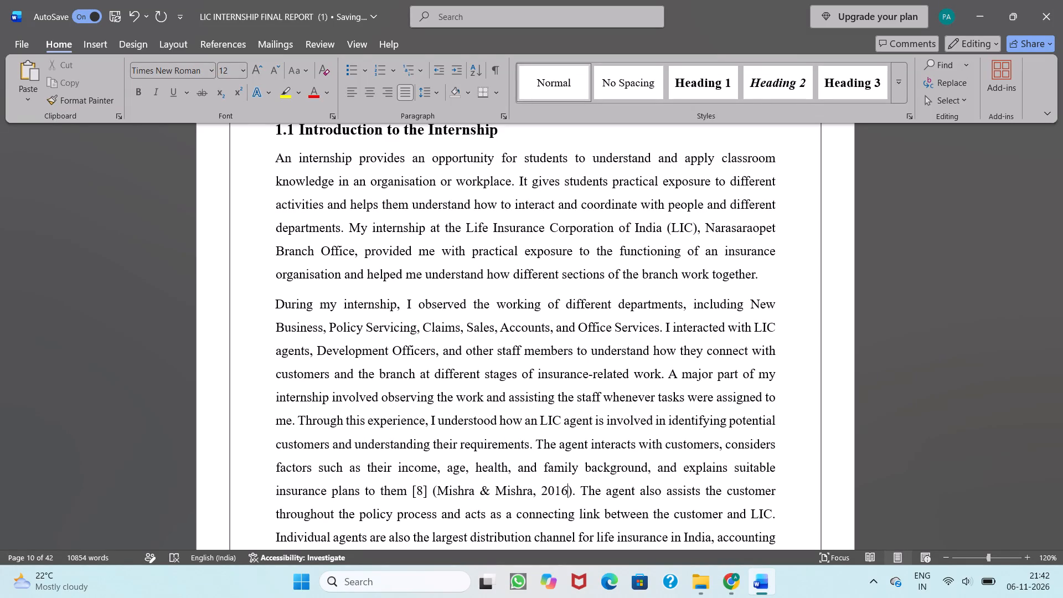
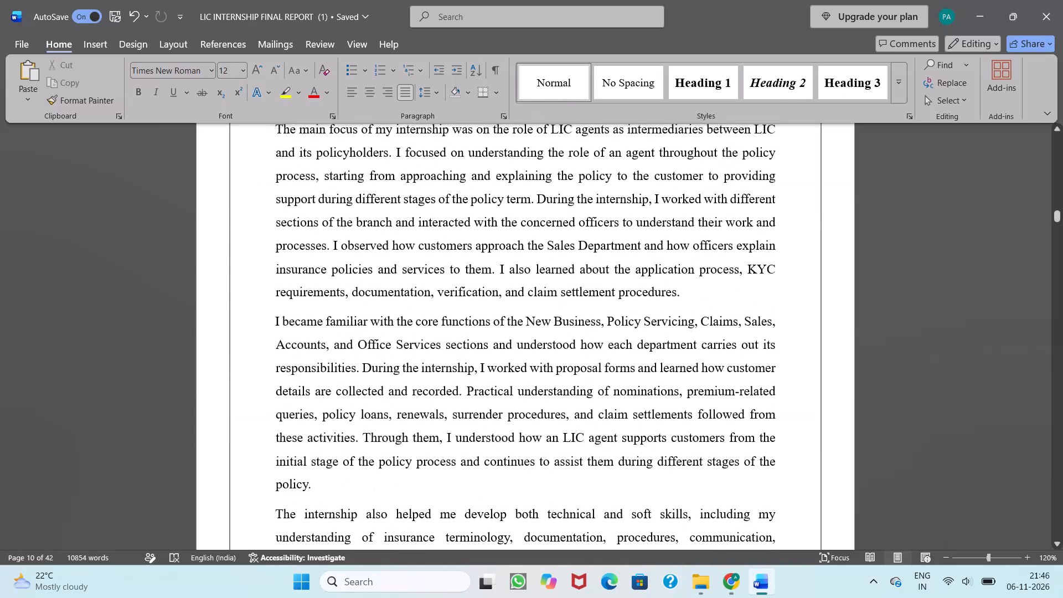
In the Abstract's first paragraph, move the [1] reference number from before to after the (LIC India, 2026) citation, ahead of the full stop.
{"action": "scroll", "coordinate": [520, 492], "scroll_direction": "up", "scroll_amount": 1}
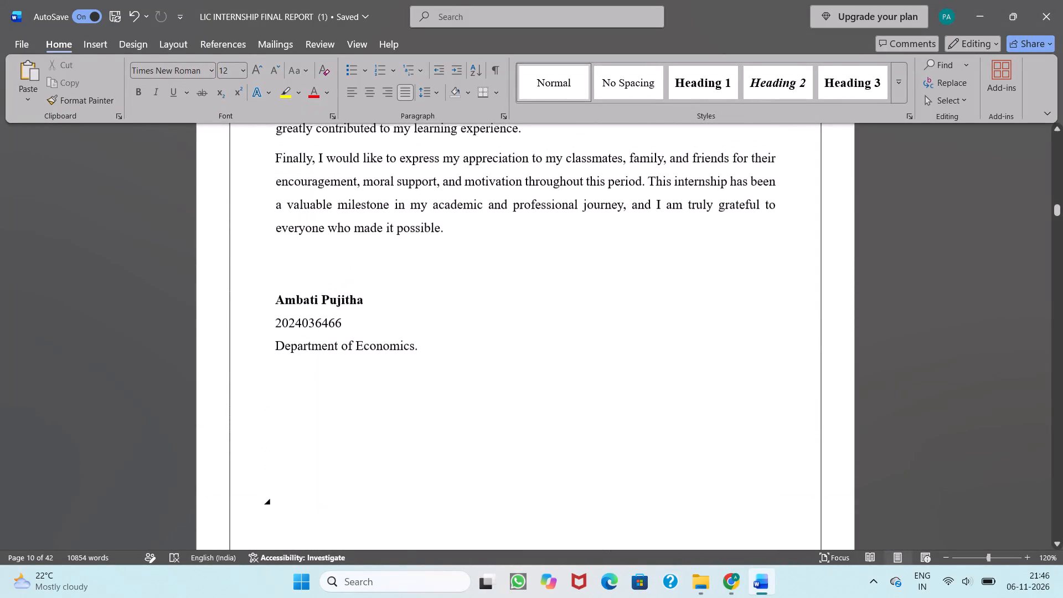
{"action": "scroll", "coordinate": [265, 417], "scroll_direction": "down", "scroll_amount": 1}
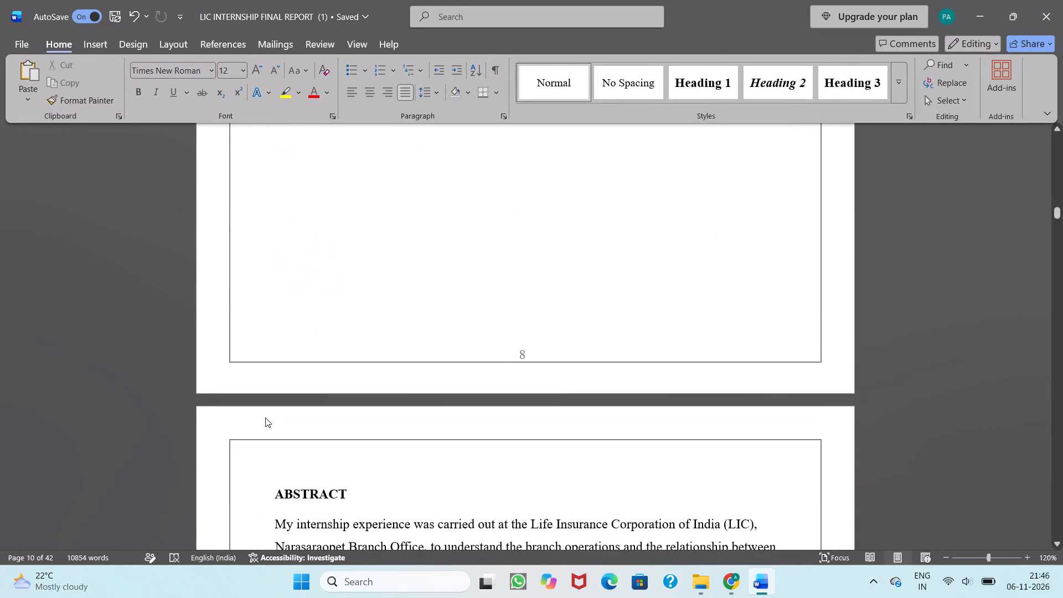
{"action": "scroll", "coordinate": [265, 417], "scroll_direction": "down", "scroll_amount": 1}
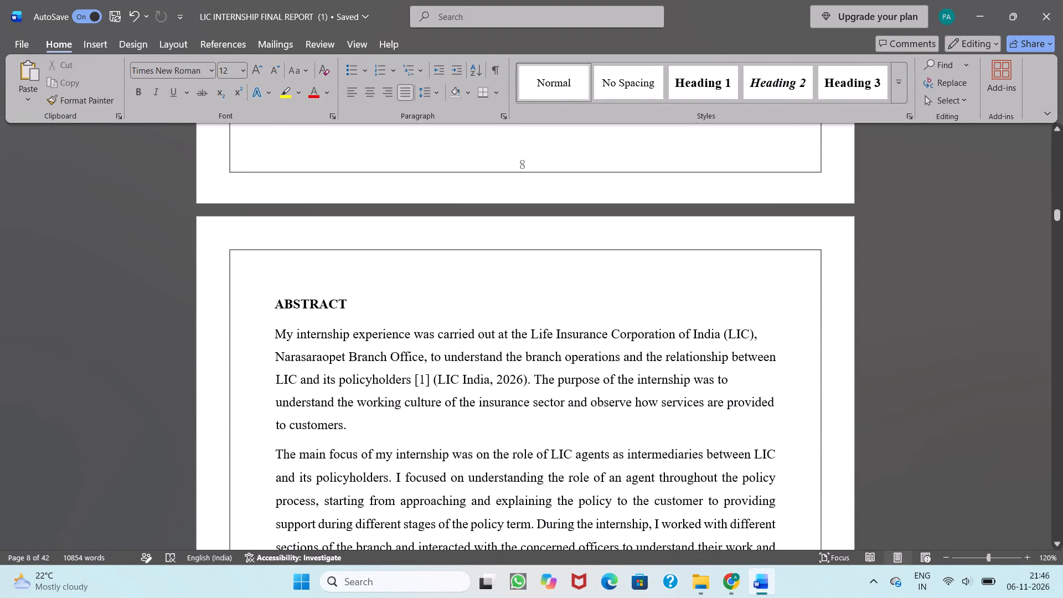
{"action": "left_click_drag", "start_coordinate": [413, 380], "coordinate": [432, 382]}
{"action": "key", "text": "ctrl+c"}
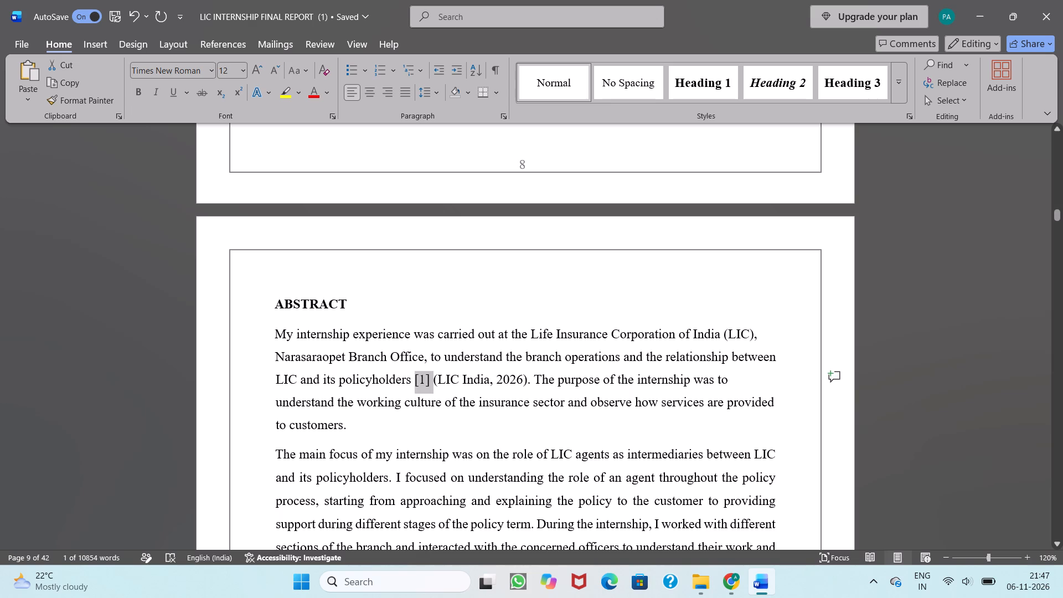
{"action": "left_click", "coordinate": [529, 379]}
{"action": "left_click", "coordinate": [527, 379]}
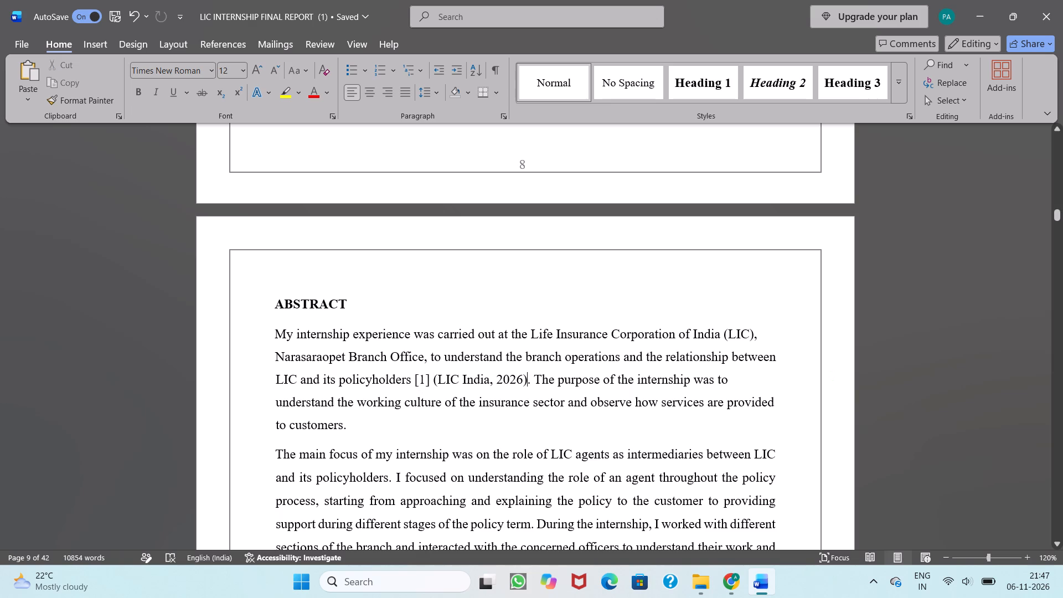
{"action": "key", "text": "space"}
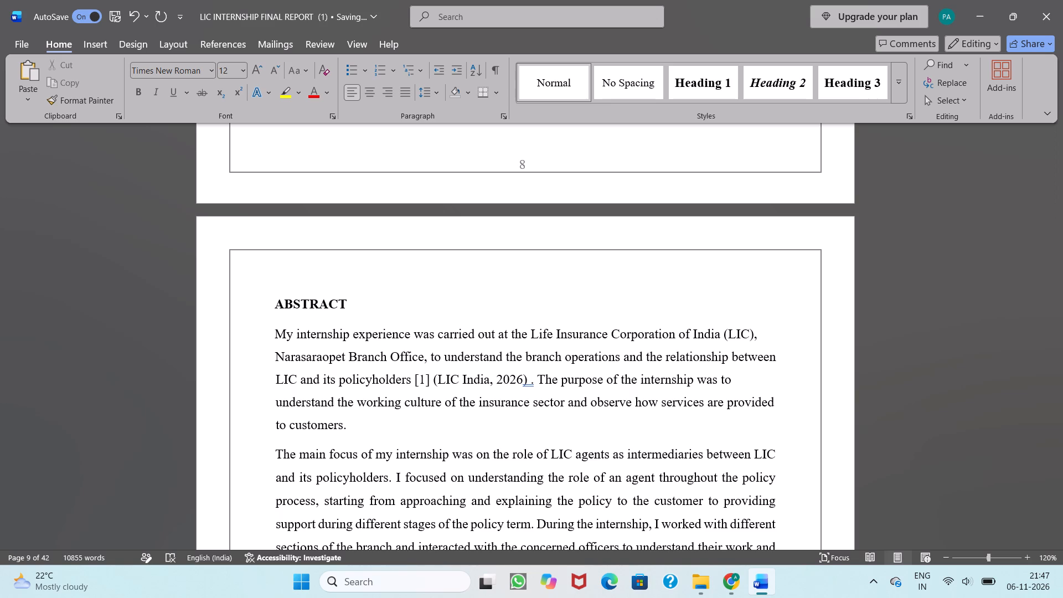
{"action": "key", "text": "ctrl+c"}
{"action": "key", "text": "ctrl+v"}
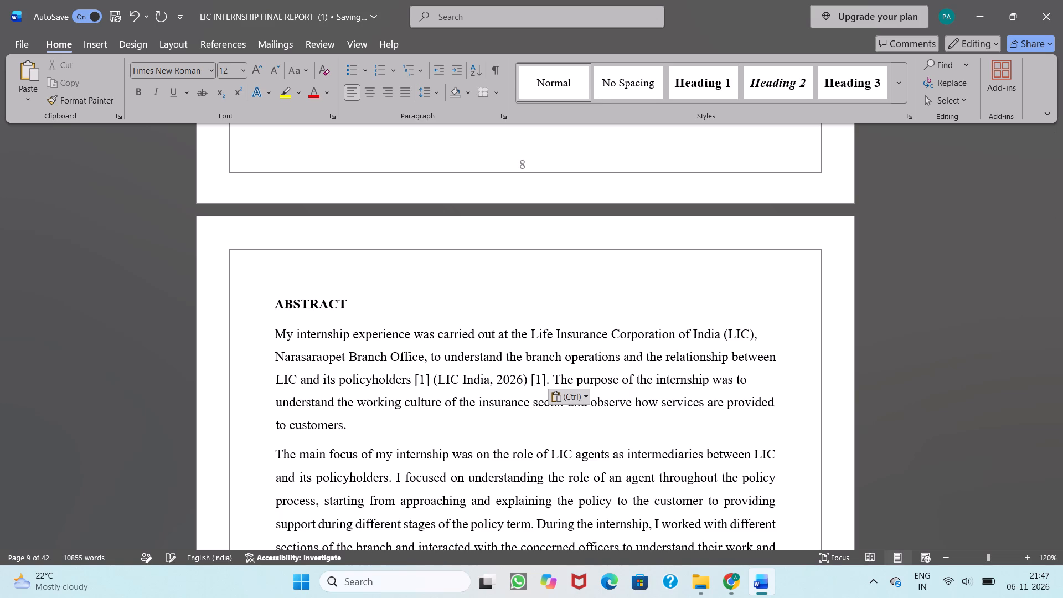
{"action": "left_click", "coordinate": [431, 381]}
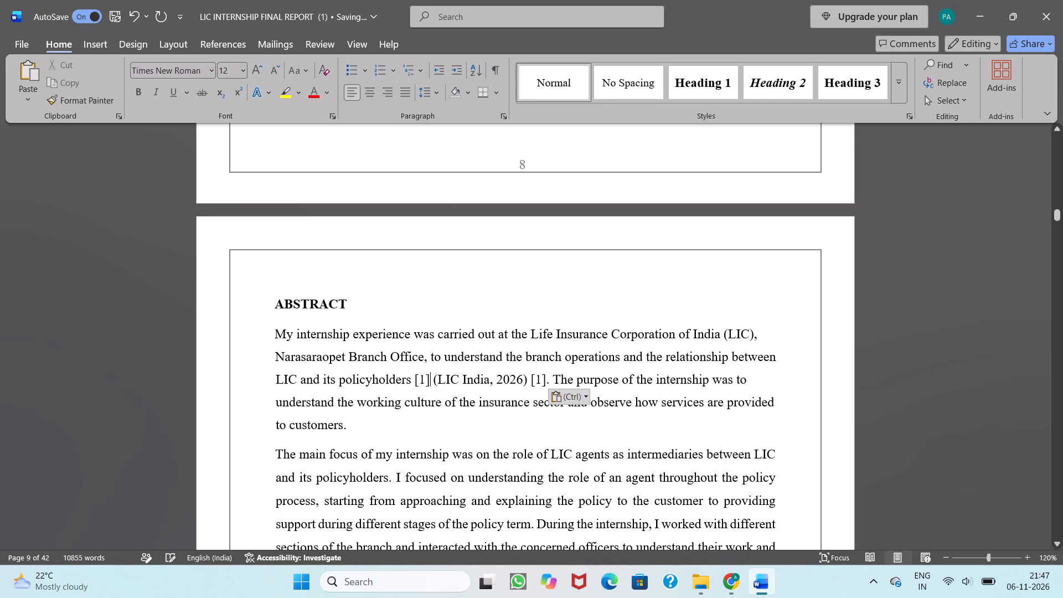
{"action": "key", "text": "BackSpace"}
{"action": "key", "text": "BackSpace"}
{"action": "key", "text": "BackSpace"}
{"action": "key", "text": "BackSpace"}
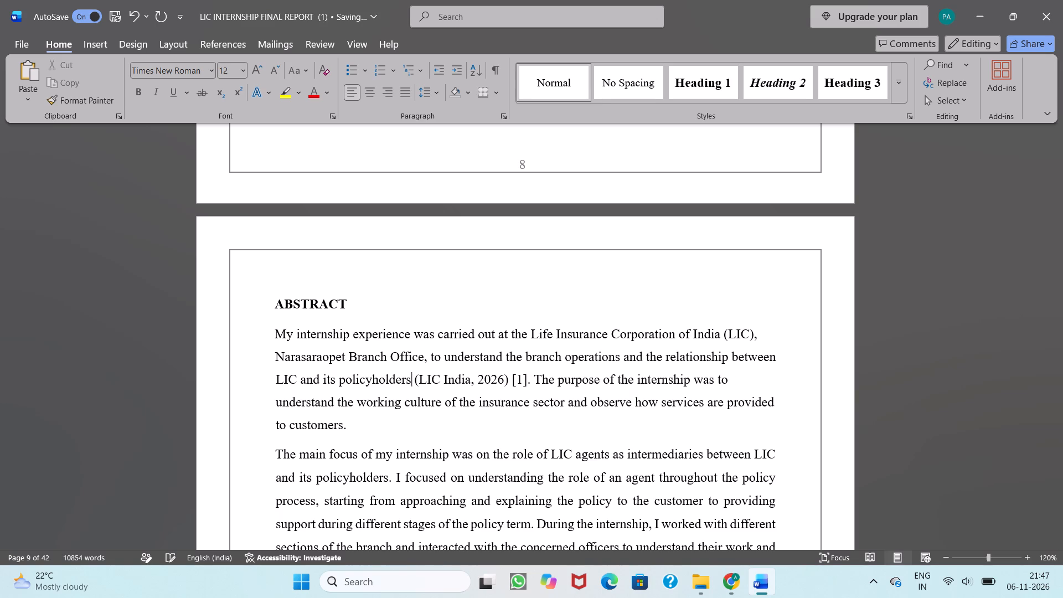
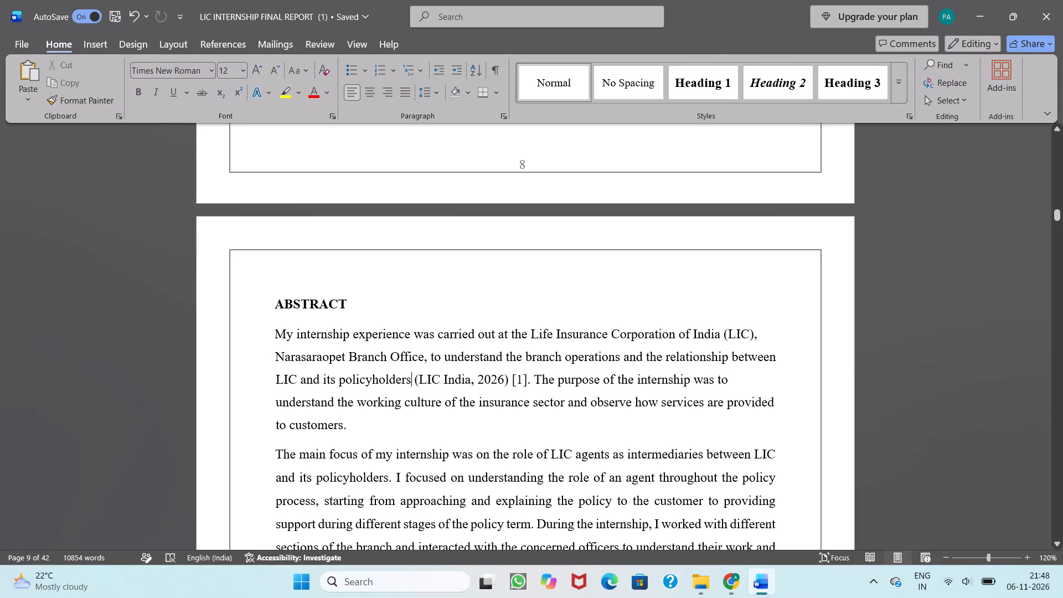
In the Abstract's last paragraph, move the [14] reference number from before to after the (Mankiw, 2021) citation, ahead of the full stop.
{"action": "scroll", "coordinate": [473, 404], "scroll_direction": "down", "scroll_amount": 2}
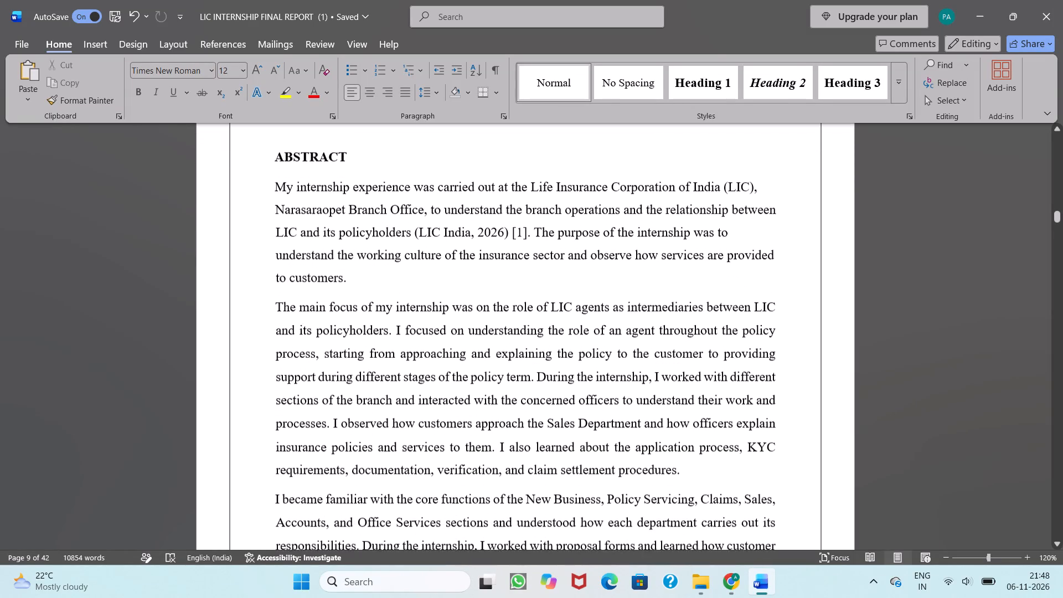
{"action": "scroll", "coordinate": [473, 404], "scroll_direction": "down", "scroll_amount": 3}
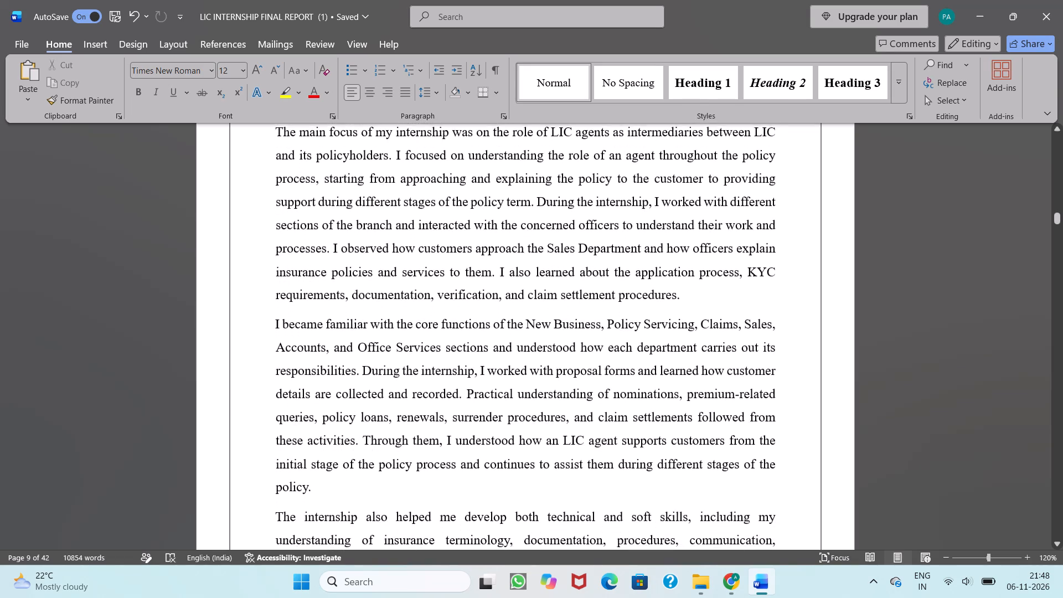
{"action": "scroll", "coordinate": [473, 404], "scroll_direction": "down", "scroll_amount": 1}
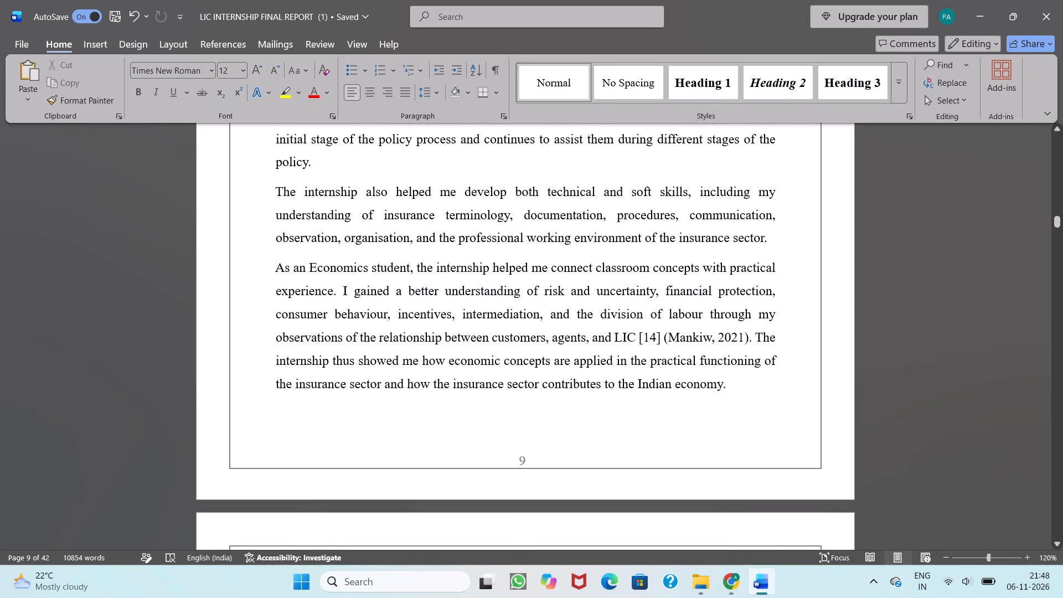
{"action": "left_click_drag", "start_coordinate": [664, 337], "coordinate": [636, 340]}
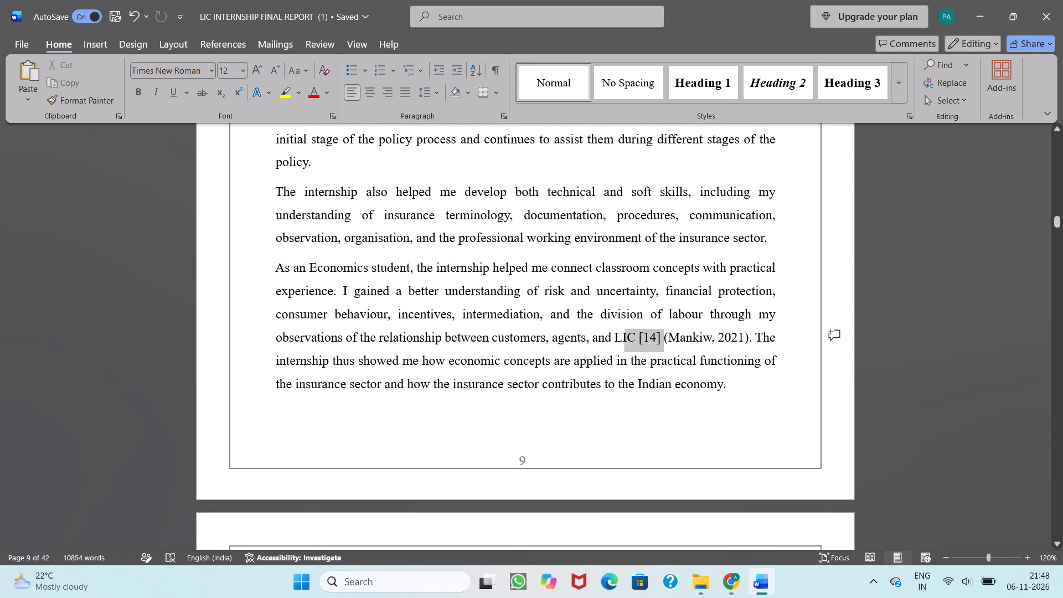
{"action": "left_click_drag", "start_coordinate": [636, 340], "coordinate": [638, 341]}
{"action": "key", "text": "ctrl+c"}
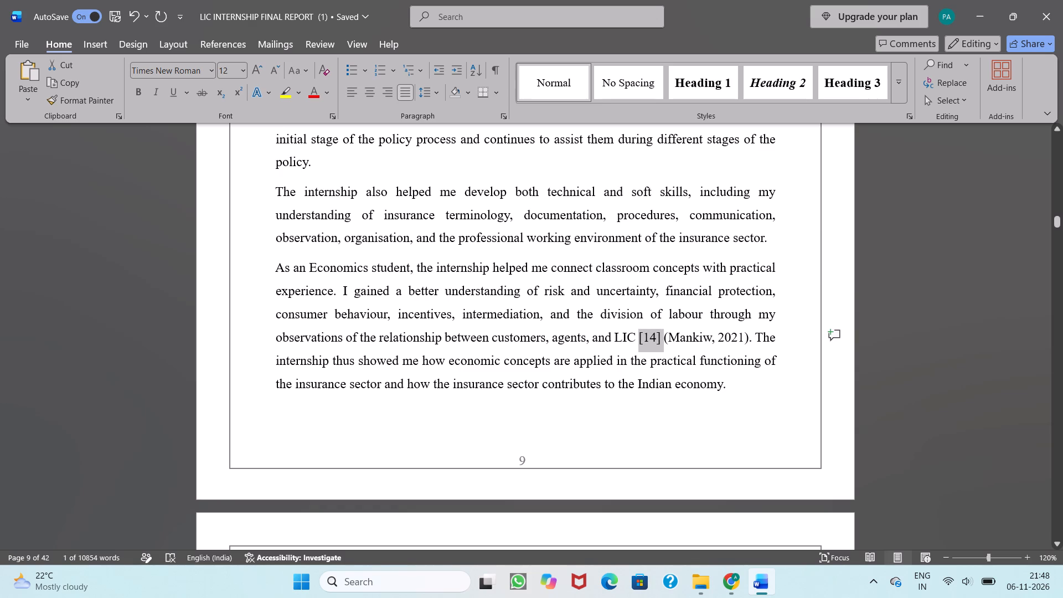
{"action": "left_click", "coordinate": [749, 339]}
{"action": "key", "text": "space"}
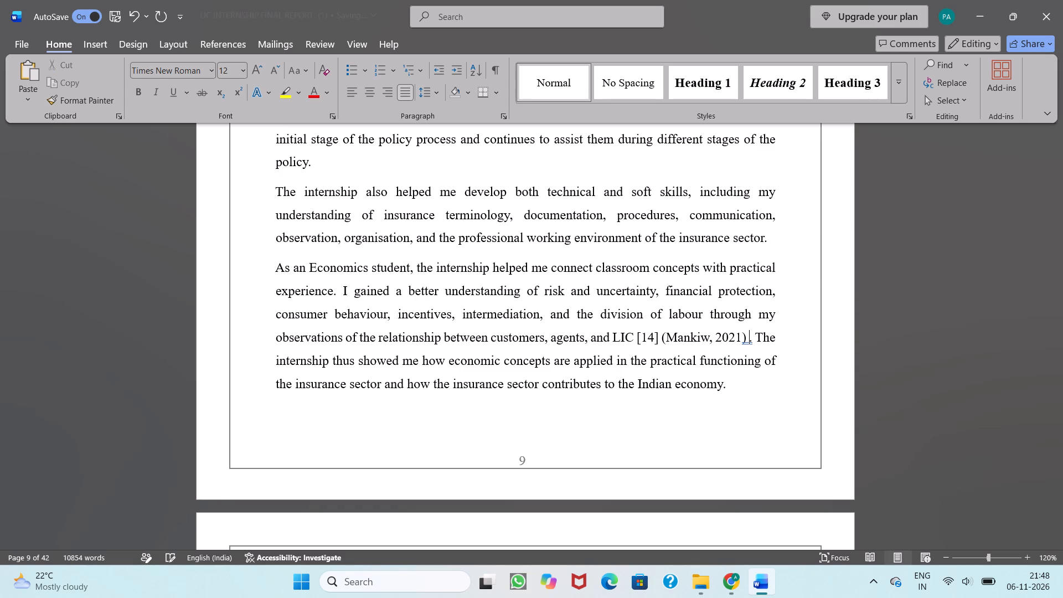
{"action": "key", "text": "ctrl+v"}
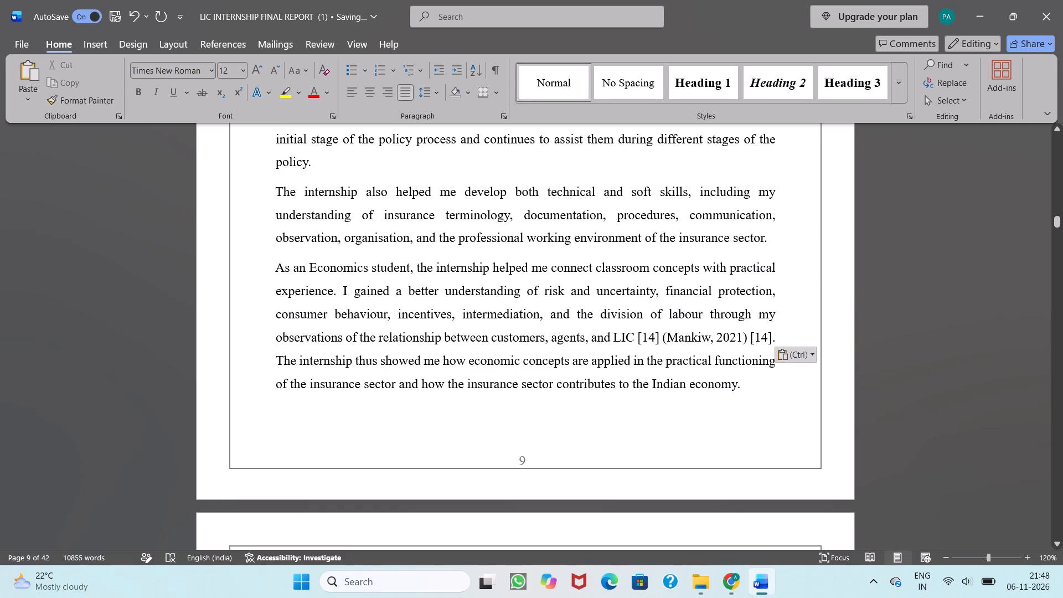
{"action": "left_click", "coordinate": [664, 336]}
{"action": "key", "text": "BackSpace"}
{"action": "key", "text": "BackSpace"}
{"action": "key", "text": "BackSpace"}
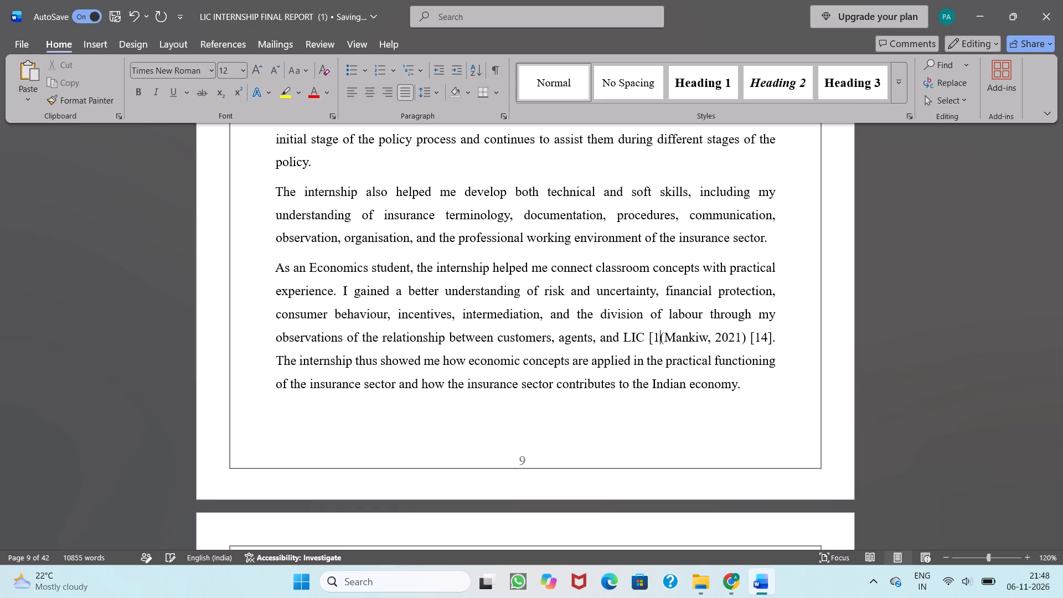
{"action": "key", "text": "BackSpace"}
{"action": "key", "text": "BackSpace"}
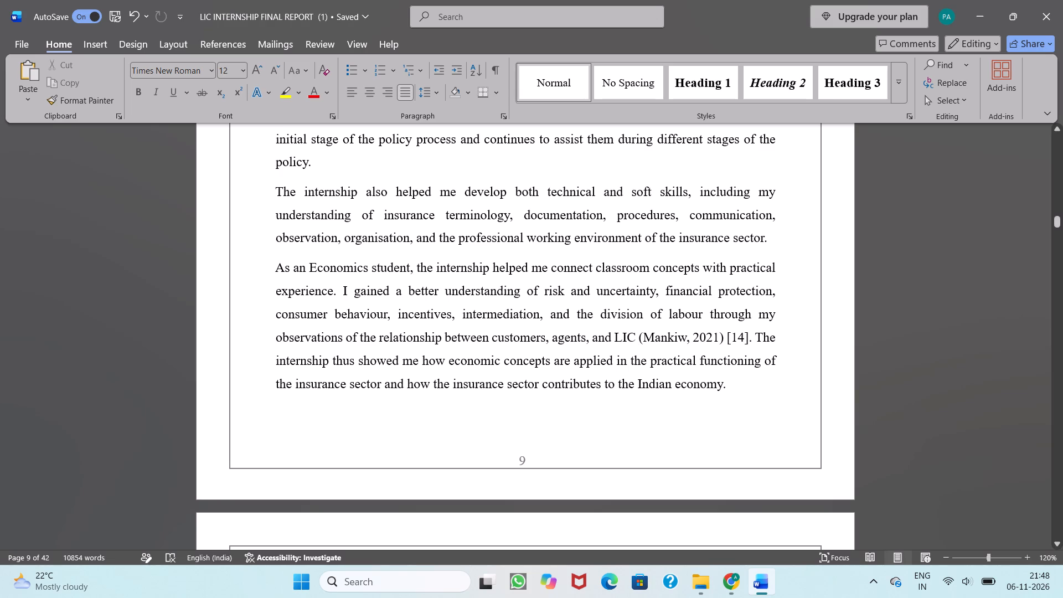
In section 1.1's second paragraph, move the [8] reference number from before to after the (Mishra & Mishra, 2016) citation, ahead of the full stop.
{"action": "scroll", "coordinate": [733, 374], "scroll_direction": "down", "scroll_amount": 2}
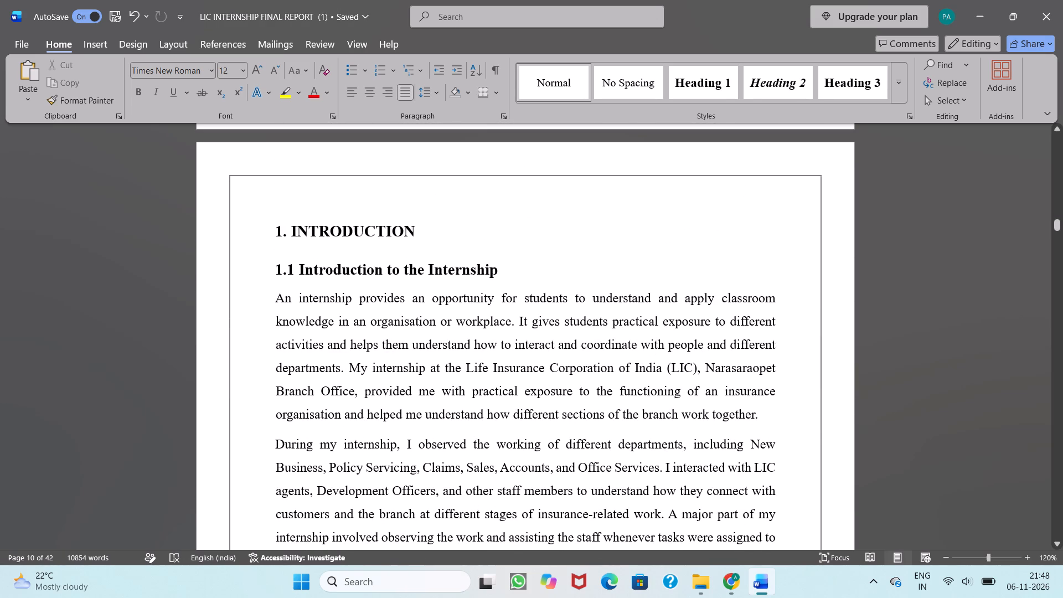
{"action": "scroll", "coordinate": [733, 374], "scroll_direction": "down", "scroll_amount": 3}
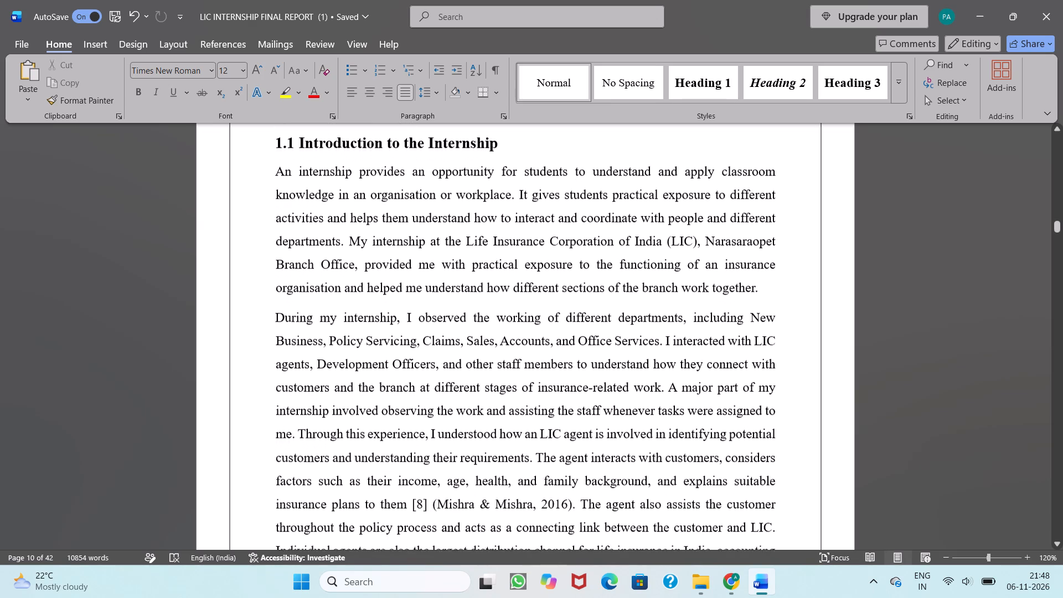
{"action": "scroll", "coordinate": [733, 374], "scroll_direction": "down", "scroll_amount": 2}
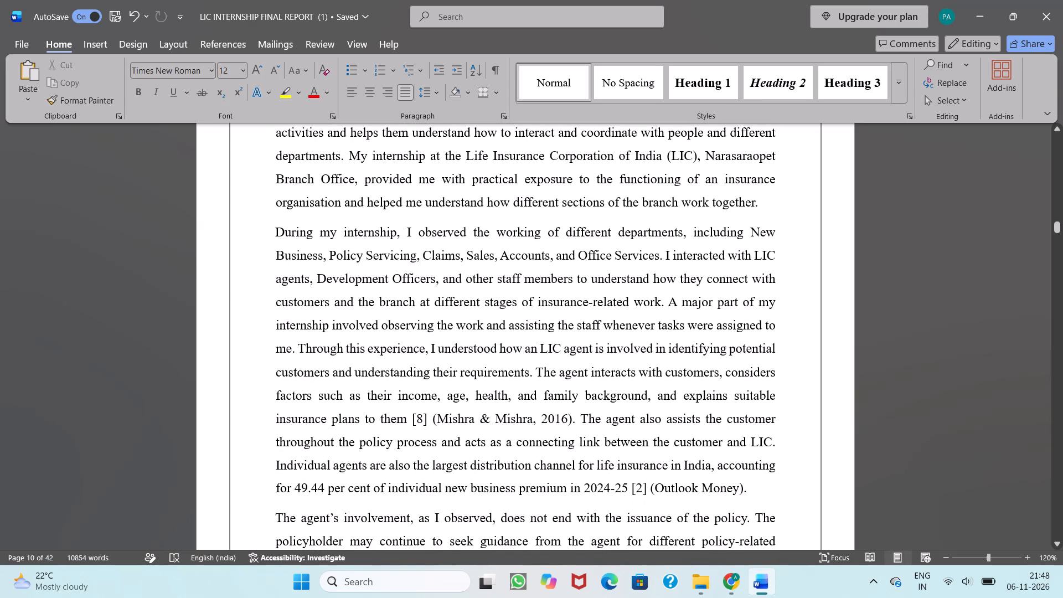
{"action": "left_click_drag", "start_coordinate": [427, 414], "coordinate": [410, 417]}
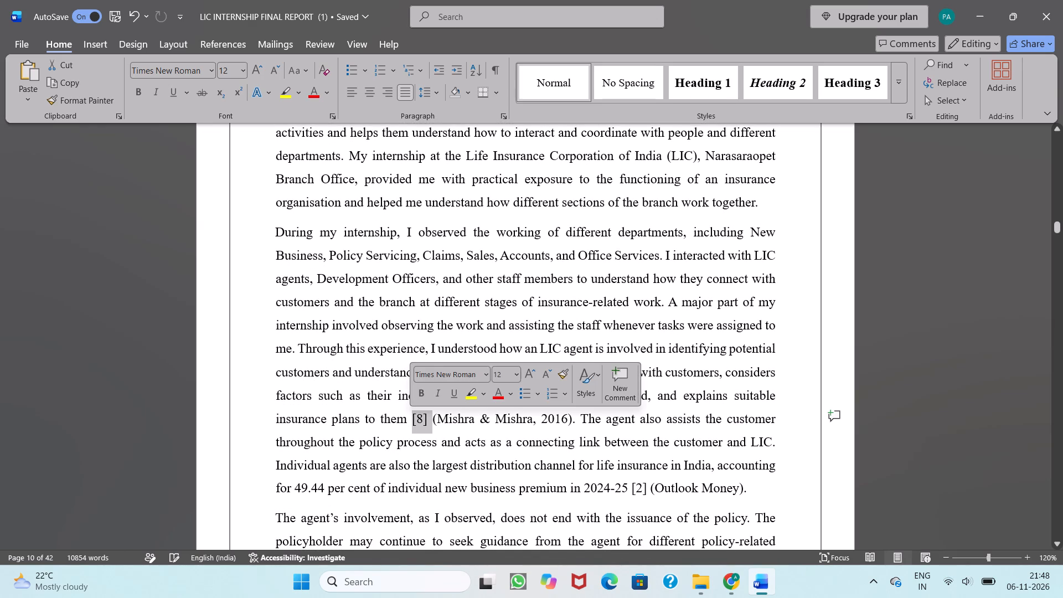
{"action": "key", "text": "ctrl+c"}
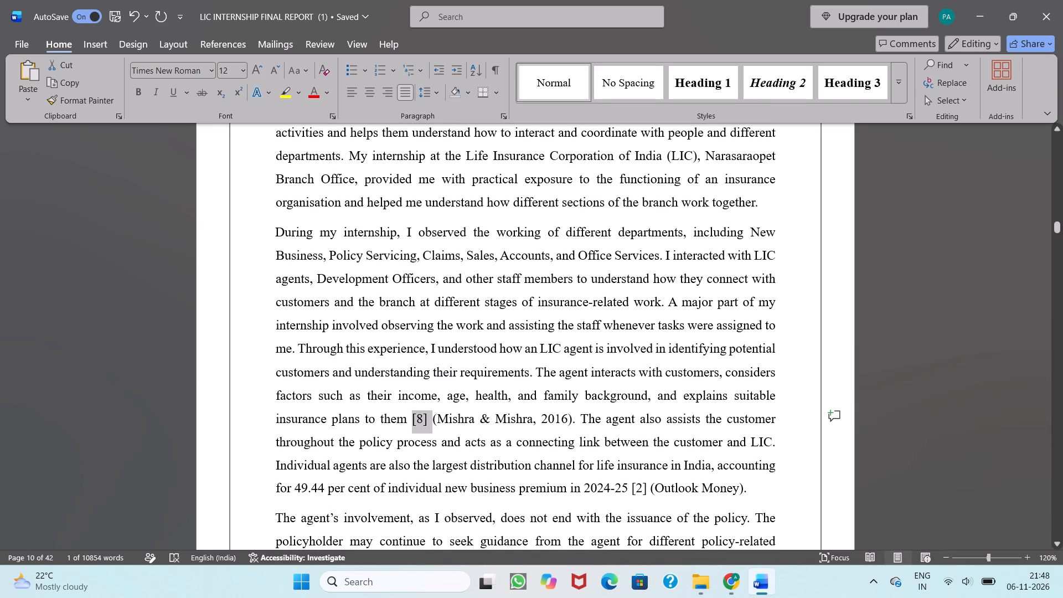
{"action": "left_click", "coordinate": [570, 421]}
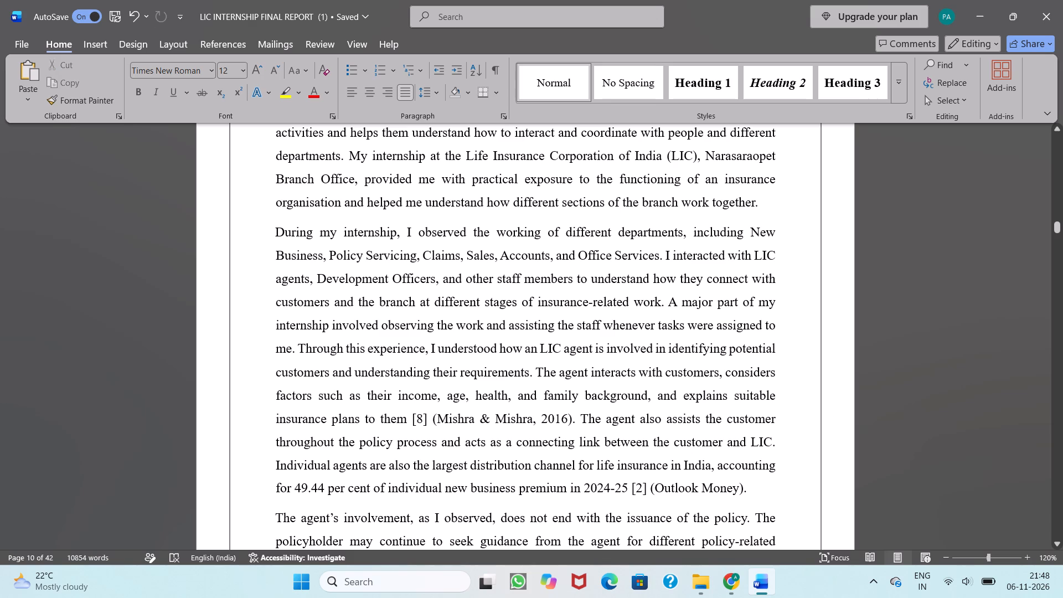
{"action": "key", "text": "space"}
{"action": "key", "text": "ctrl+v"}
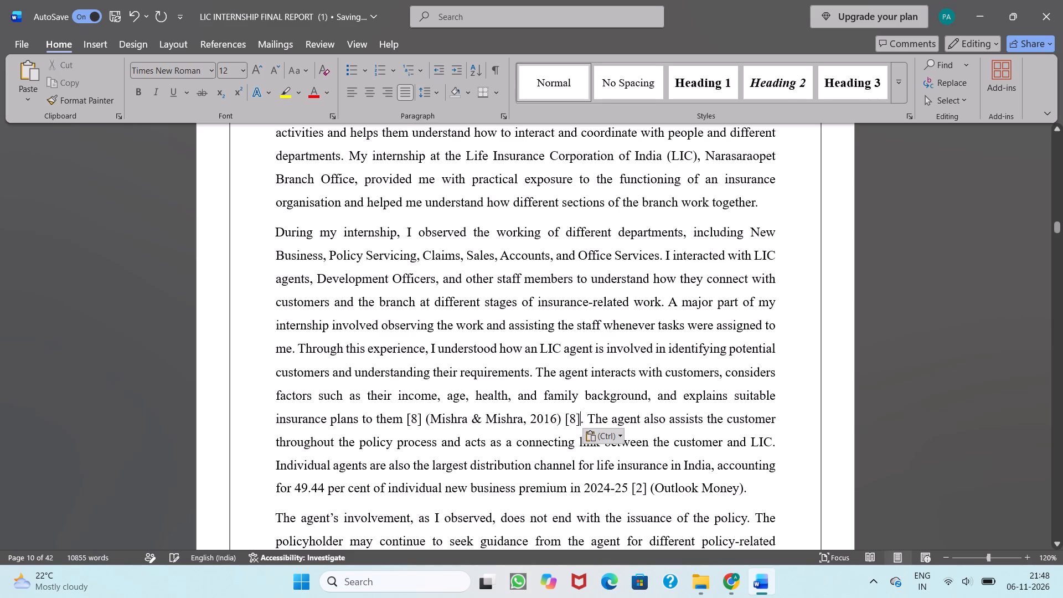
{"action": "left_click", "coordinate": [421, 416]}
{"action": "key", "text": "BackSpace"}
{"action": "key", "text": "BackSpace"}
{"action": "key", "text": "BackSpace"}
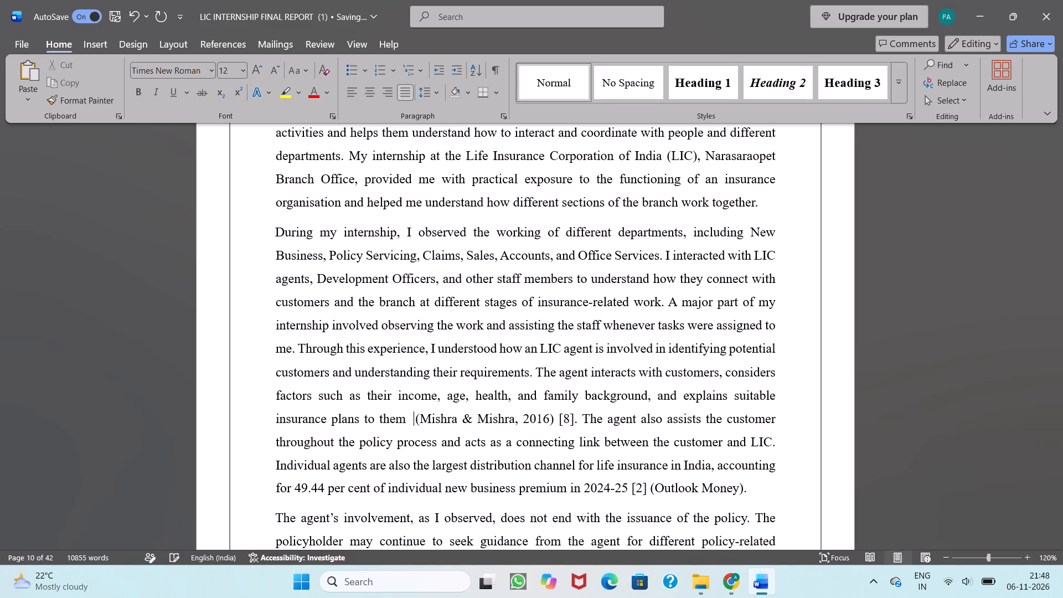
{"action": "key", "text": "BackSpace"}
Edit the word before the (Mishra & Mishra, 2016) citation to read "the", with a single space before the opening bracket.
{"action": "key", "text": "BackSpace"}
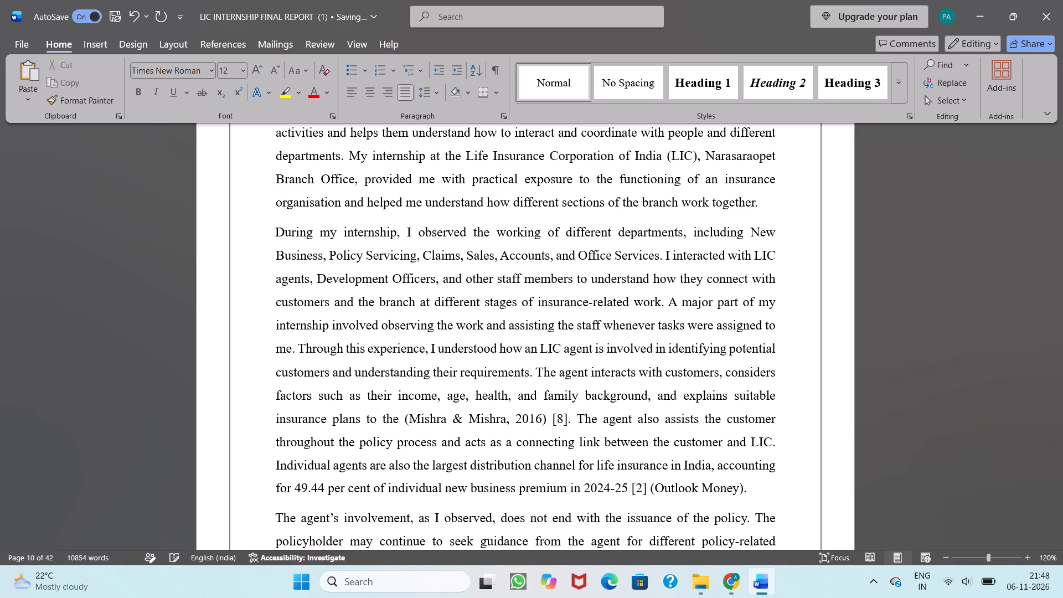
{"action": "key", "text": "BackSpace"}
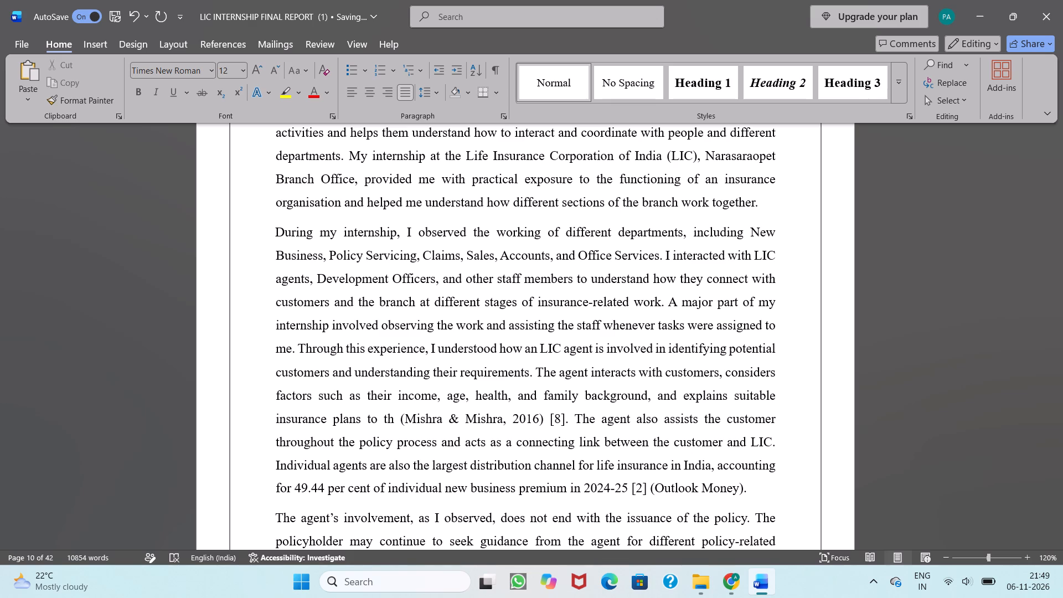
{"action": "key", "text": "e"}
{"action": "key", "text": "BackSpace"}
{"action": "key", "text": "e"}
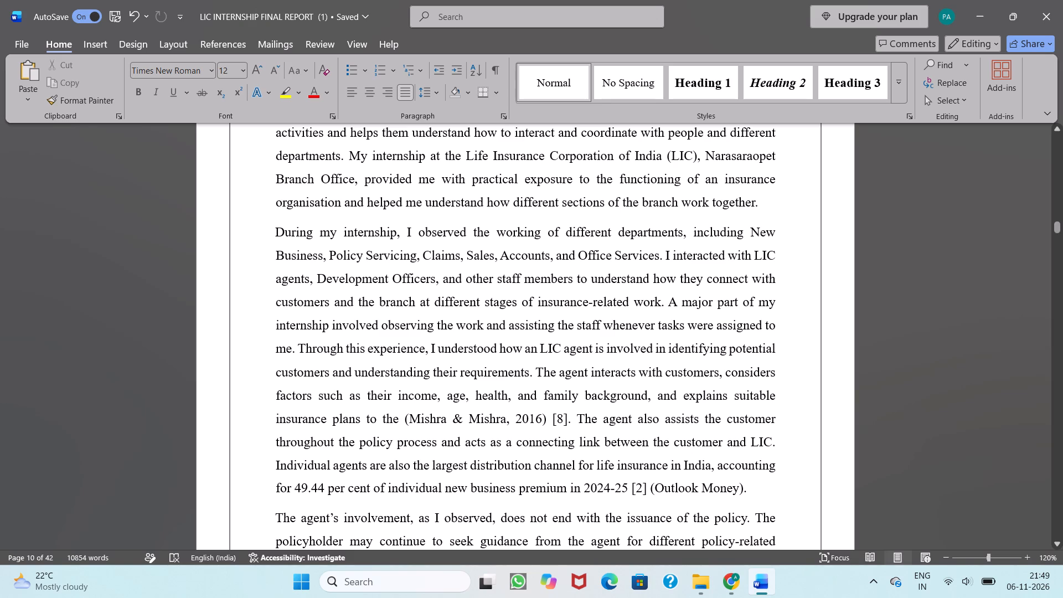
{"action": "left_click", "coordinate": [409, 420]}
{"action": "left_click", "coordinate": [404, 419]}
{"action": "key", "text": "BackSpace"}
{"action": "key", "text": "space"}
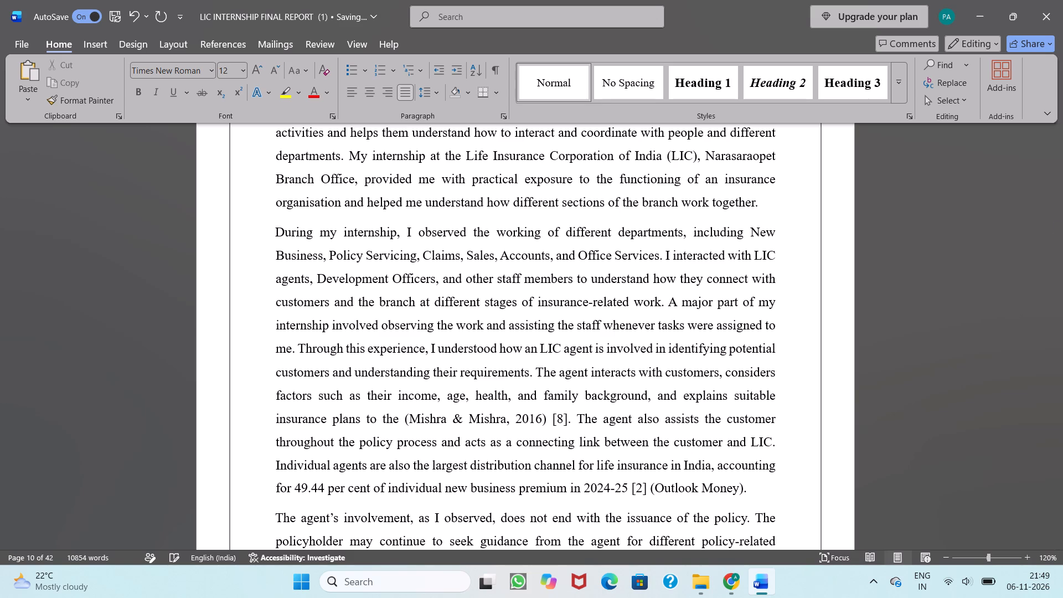
At the end of section 1.1's second paragraph, move the [2] reference number from before to after the (Outlook Money) citation, ahead of the full stop.
{"action": "scroll", "coordinate": [522, 458], "scroll_direction": "down", "scroll_amount": 1}
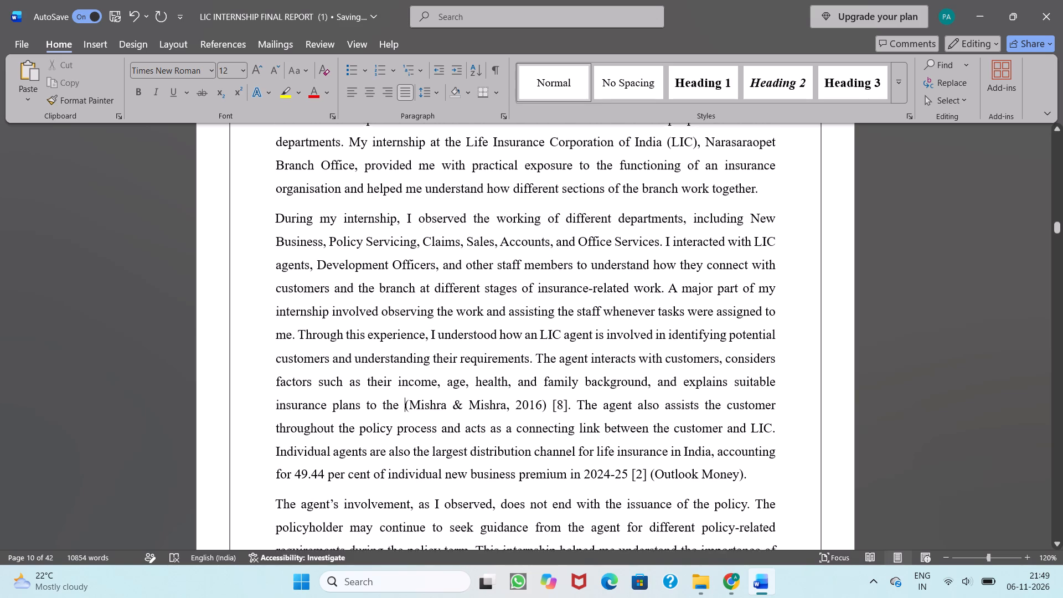
{"action": "scroll", "coordinate": [522, 458], "scroll_direction": "down", "scroll_amount": 2}
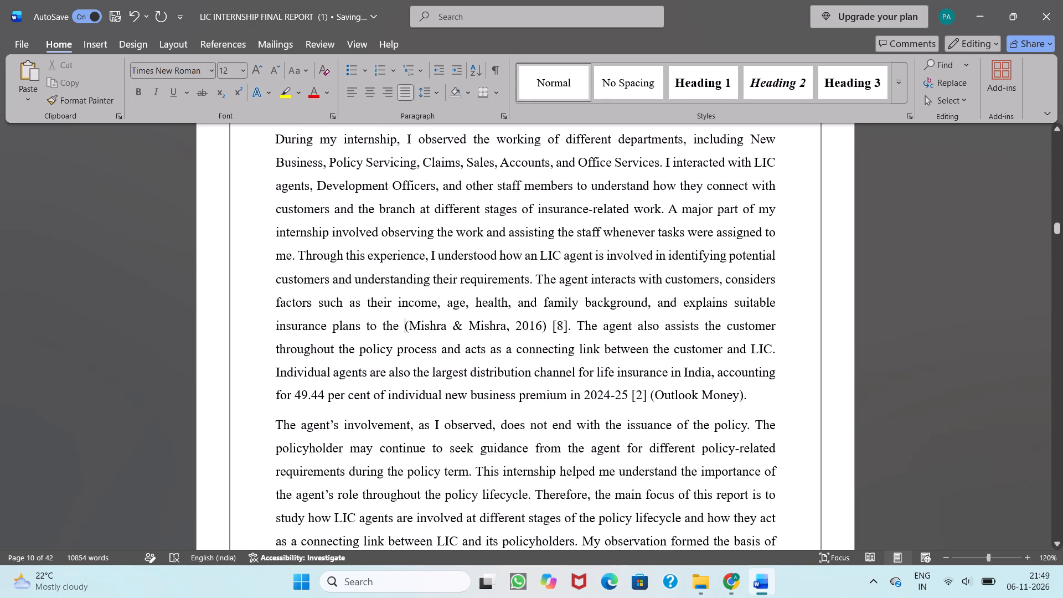
{"action": "left_click_drag", "start_coordinate": [648, 391], "coordinate": [628, 395]}
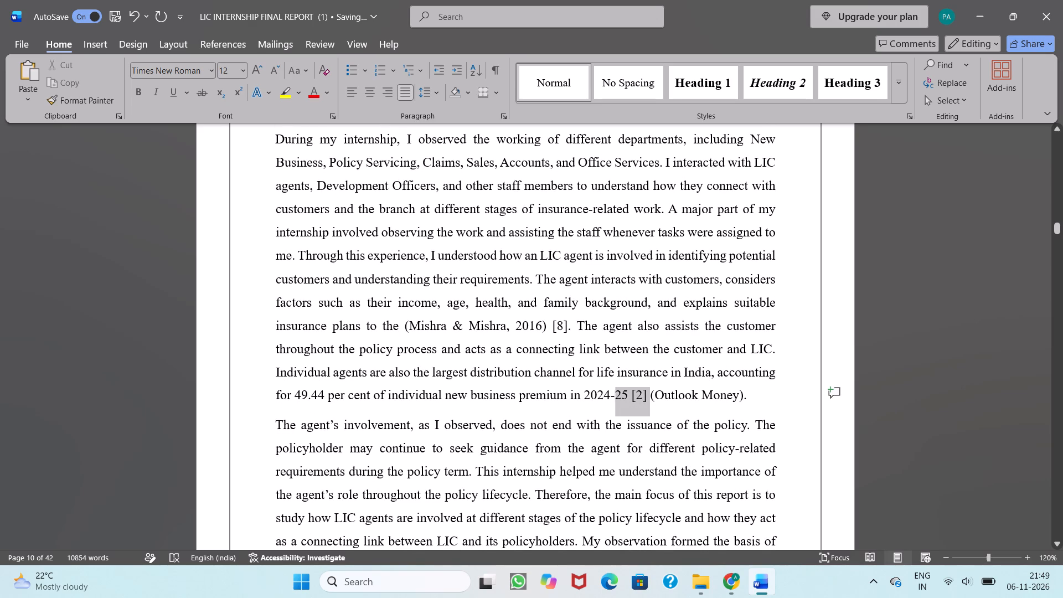
{"action": "left_click_drag", "start_coordinate": [628, 395], "coordinate": [632, 395]}
{"action": "key", "text": "ctrl+c"}
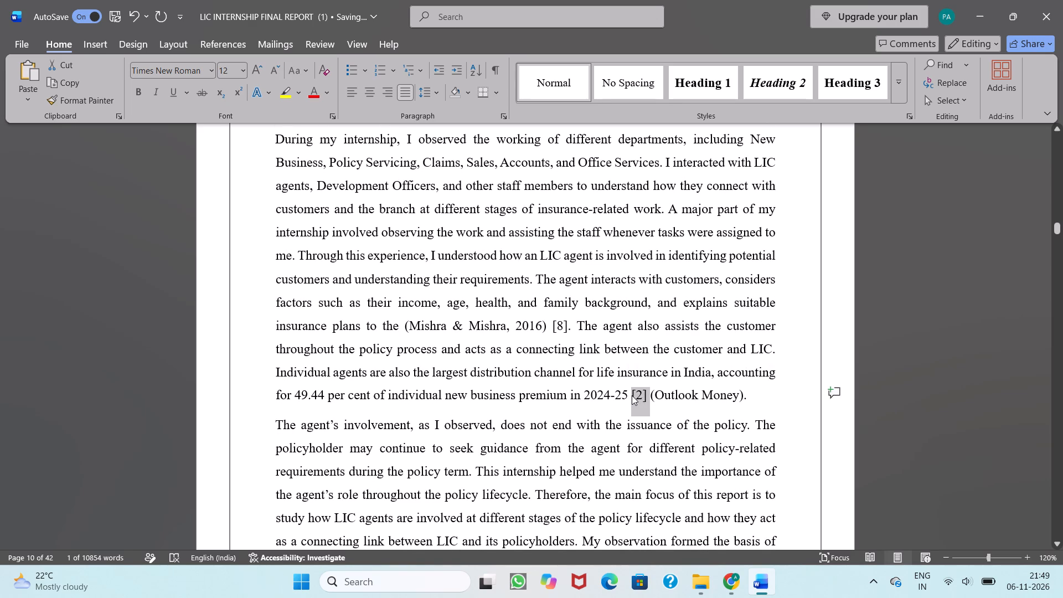
{"action": "left_click", "coordinate": [743, 394]}
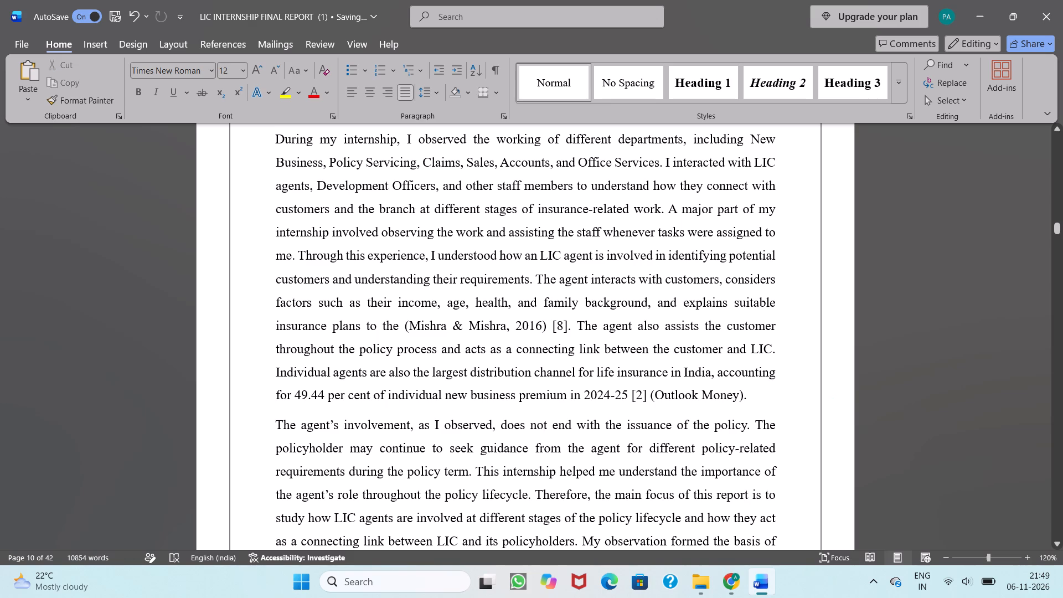
{"action": "key", "text": "space"}
{"action": "key", "text": "ctrl+v"}
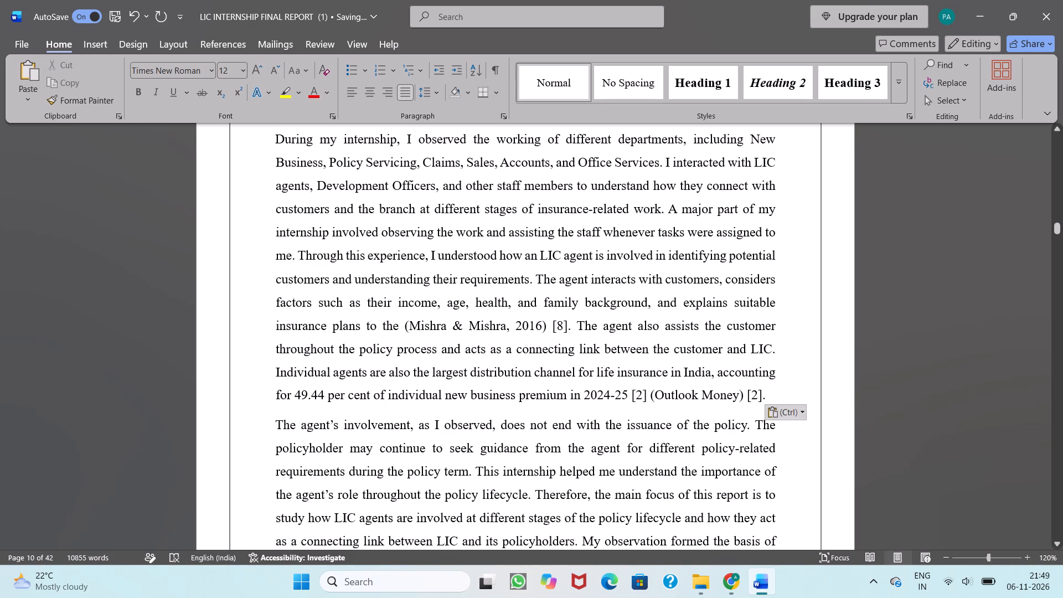
{"action": "left_click", "coordinate": [646, 398]}
{"action": "key", "text": "BackSpace"}
{"action": "key", "text": "BackSpace"}
{"action": "key", "text": "BackSpace"}
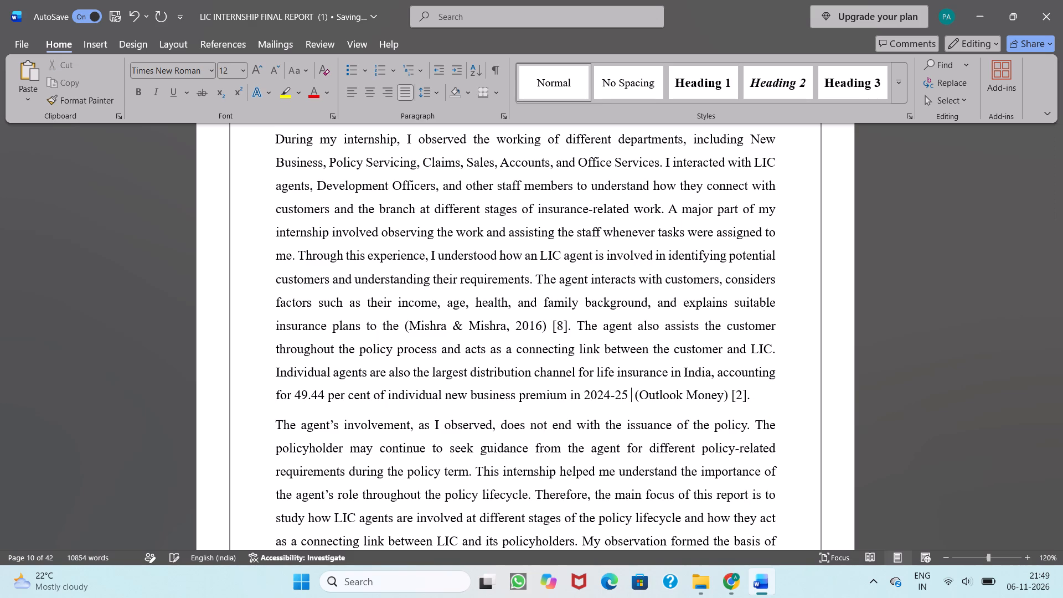
{"action": "key", "text": "BackSpace"}
Add a comma and the year 2026 to the Outlook Money citation, inside its closing bracket.
{"action": "left_click", "coordinate": [719, 395]}
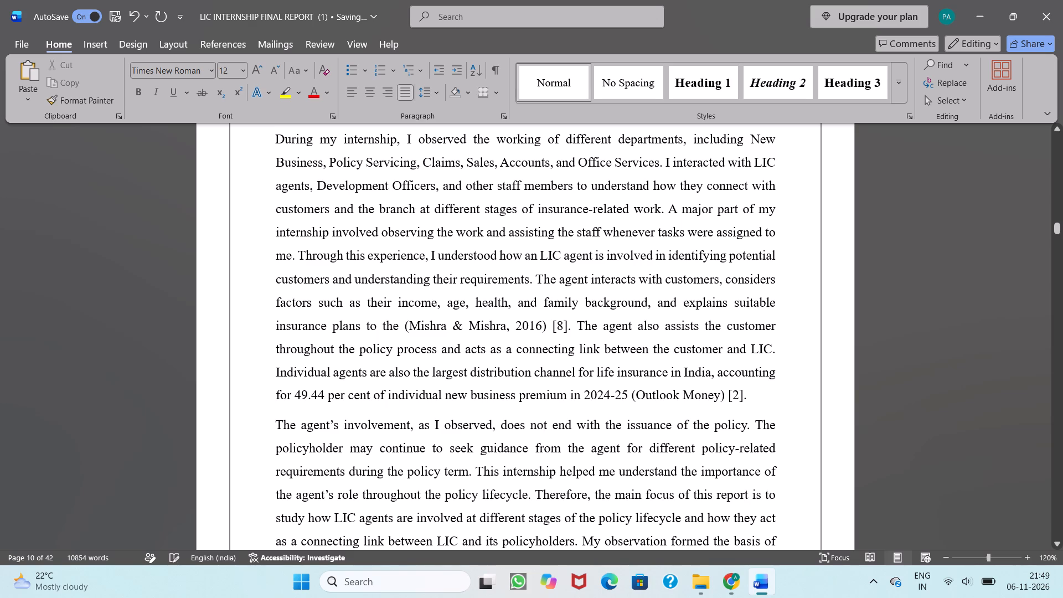
{"action": "type", "text": ","}
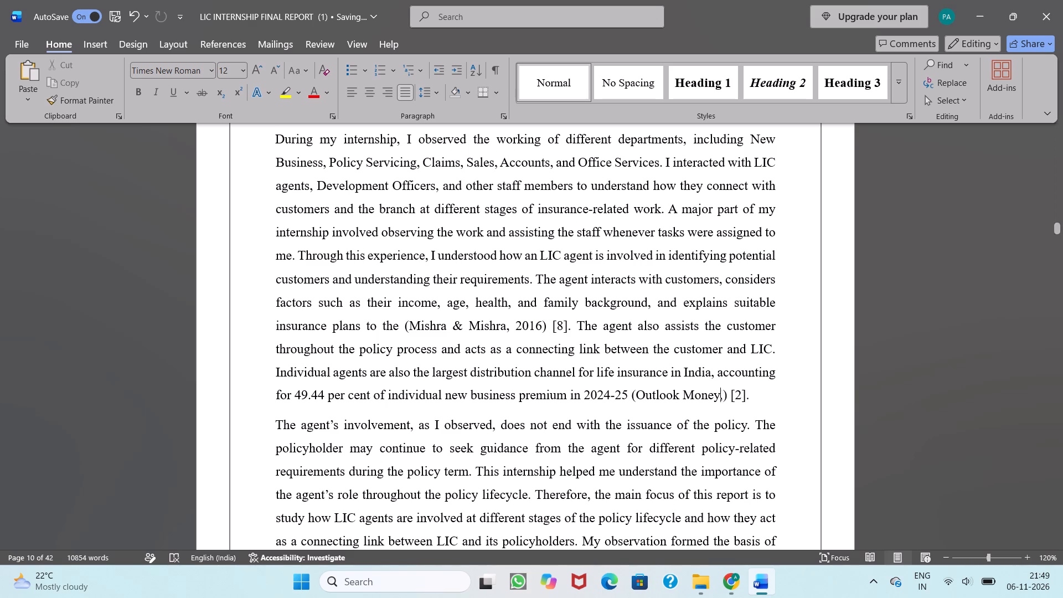
{"action": "key", "text": "space"}
{"action": "type", "text": "2026"}
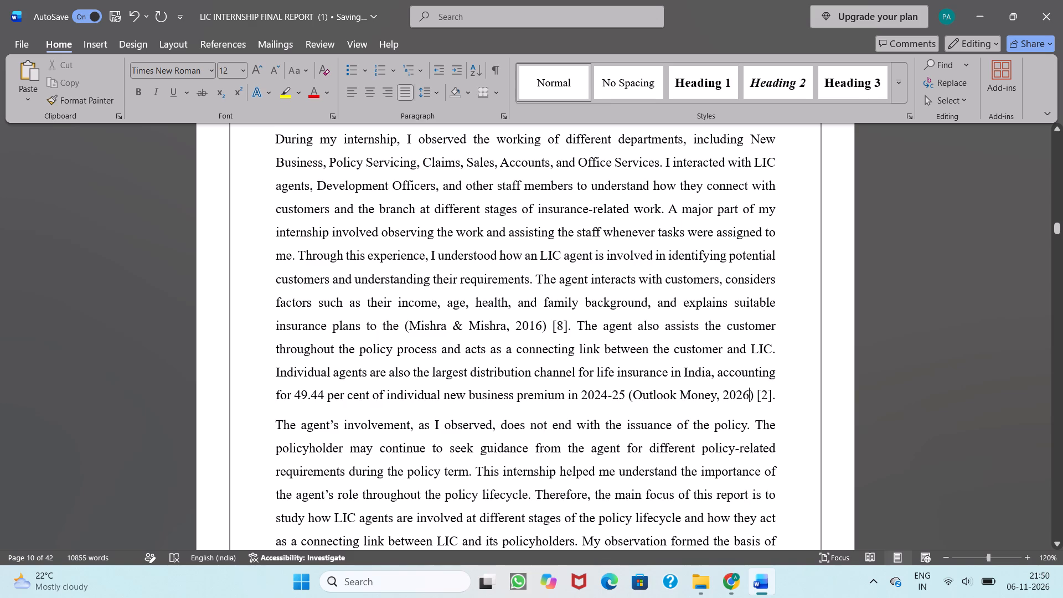
In section 1.2's first paragraph, move the [3] reference number from before to after the (Govt. of India, 1956) citation, ahead of the full stop.
{"action": "scroll", "coordinate": [758, 433], "scroll_direction": "down", "scroll_amount": 1}
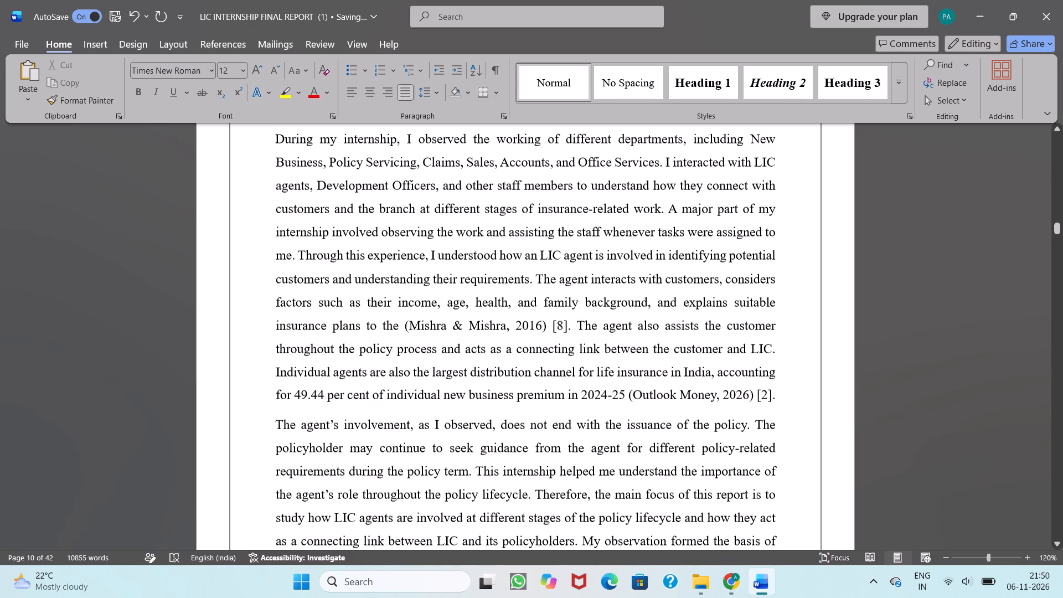
{"action": "scroll", "coordinate": [758, 433], "scroll_direction": "down", "scroll_amount": 3}
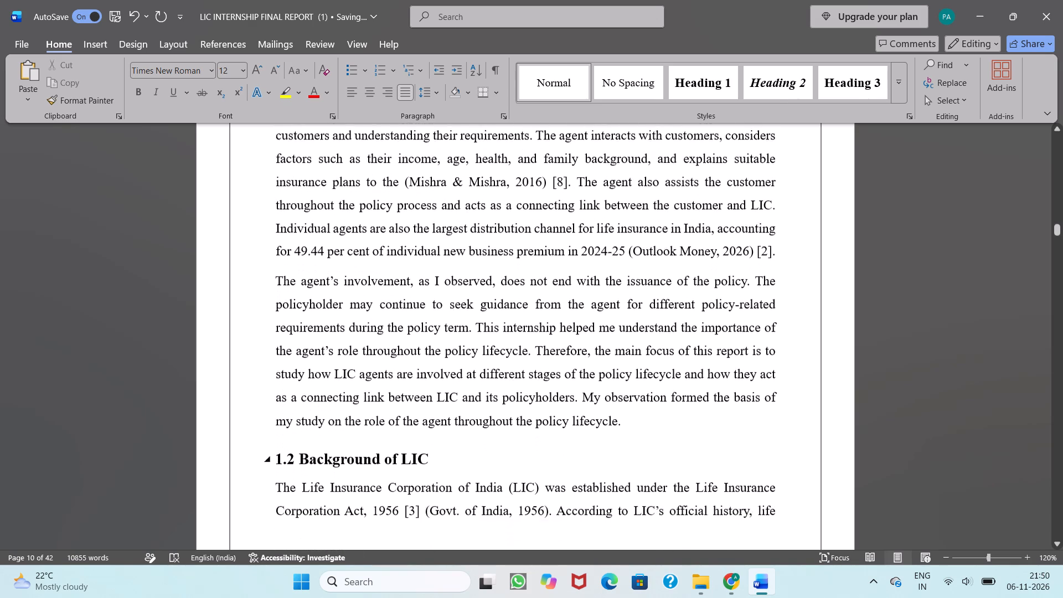
{"action": "scroll", "coordinate": [758, 433], "scroll_direction": "down", "scroll_amount": 3}
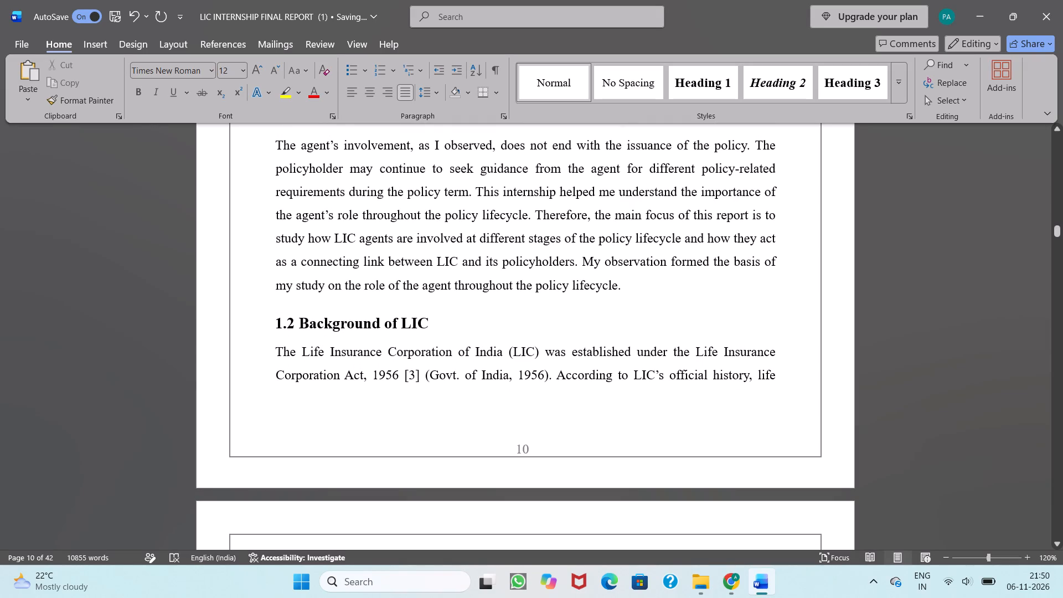
{"action": "left_click_drag", "start_coordinate": [401, 374], "coordinate": [423, 370]}
{"action": "key", "text": "ctrl+c"}
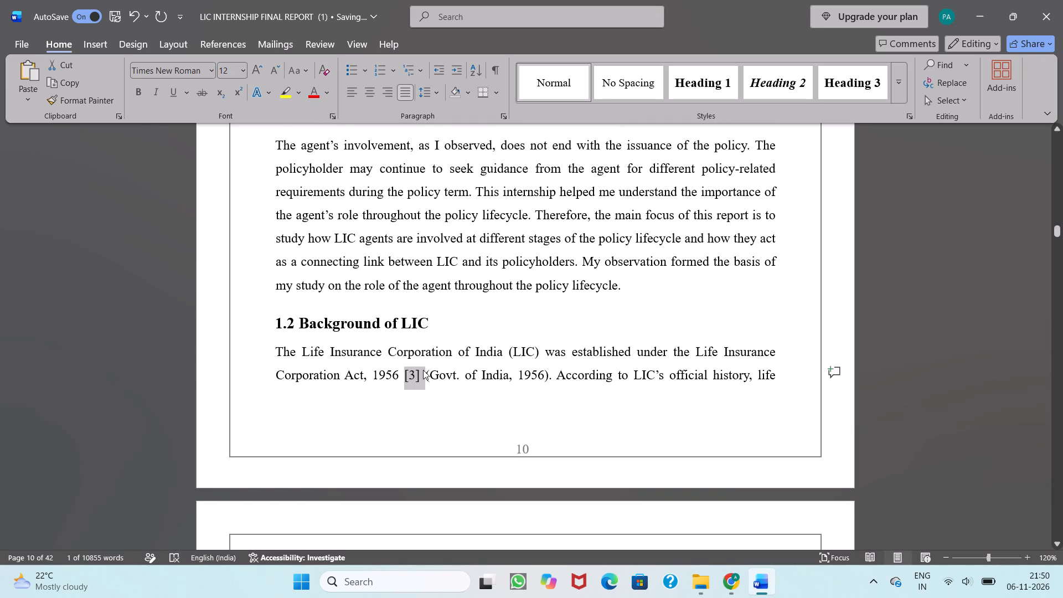
{"action": "left_click", "coordinate": [548, 374]}
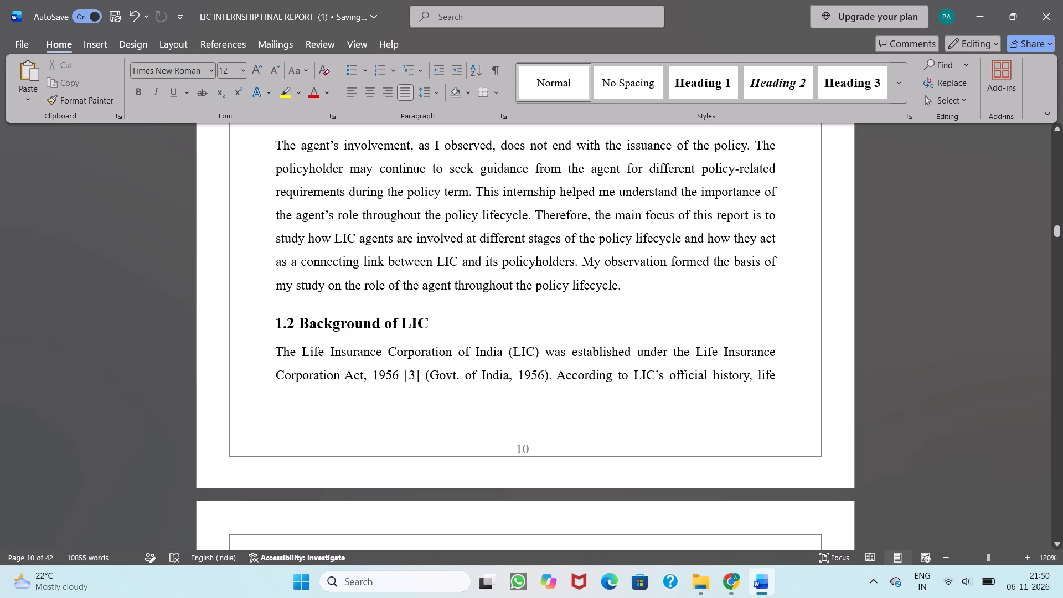
{"action": "key", "text": "space"}
{"action": "key", "text": "ctrl+v"}
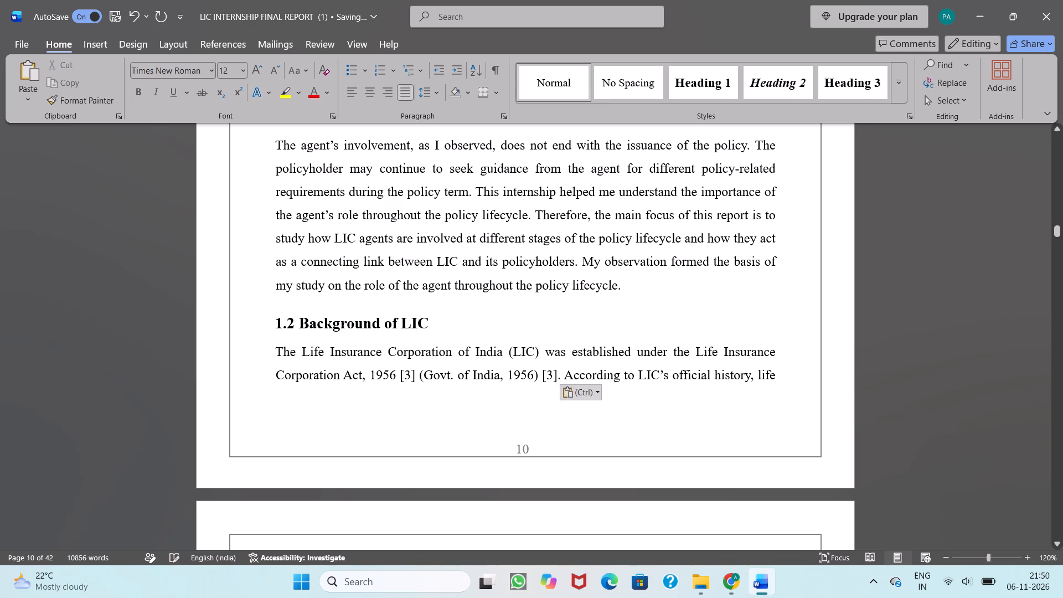
{"action": "left_click", "coordinate": [416, 380]}
{"action": "key", "text": "BackSpace"}
{"action": "key", "text": "BackSpace"}
{"action": "key", "text": "BackSpace"}
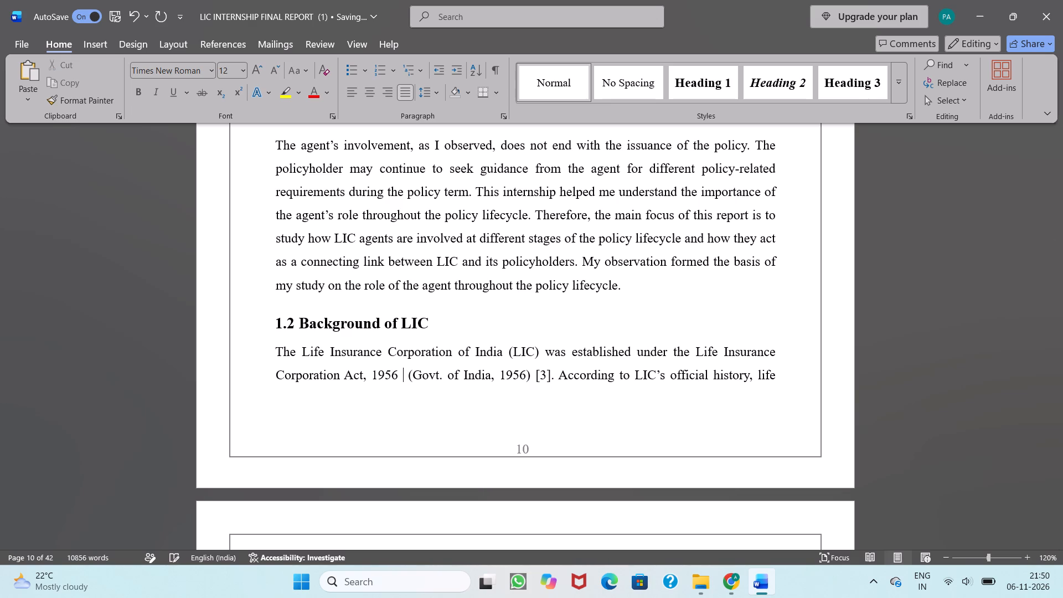
{"action": "key", "text": "BackSpace"}
{"action": "key", "text": "BackSpace"}
{"action": "key", "text": "6"}
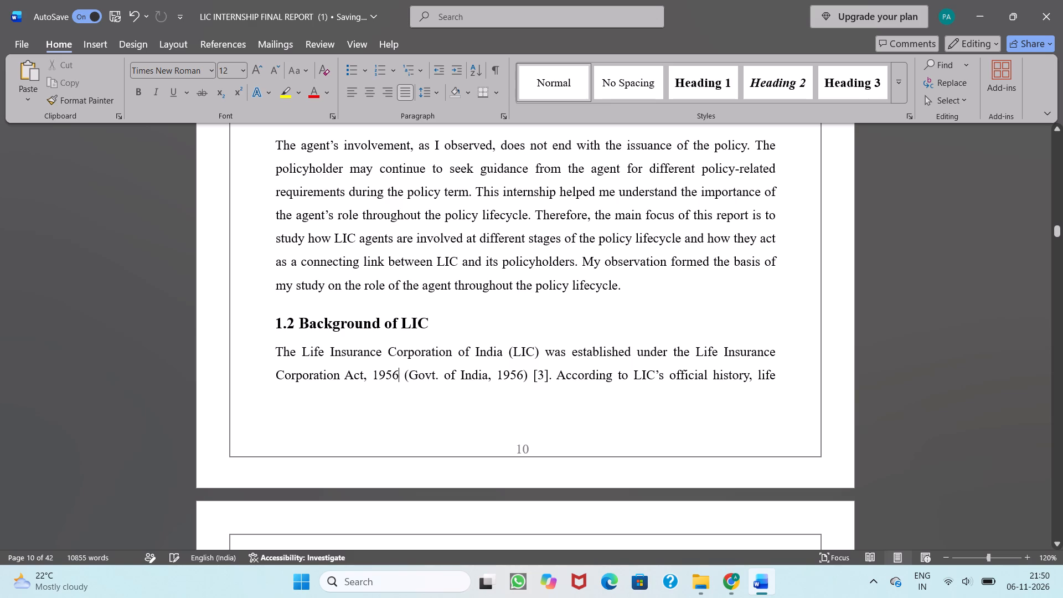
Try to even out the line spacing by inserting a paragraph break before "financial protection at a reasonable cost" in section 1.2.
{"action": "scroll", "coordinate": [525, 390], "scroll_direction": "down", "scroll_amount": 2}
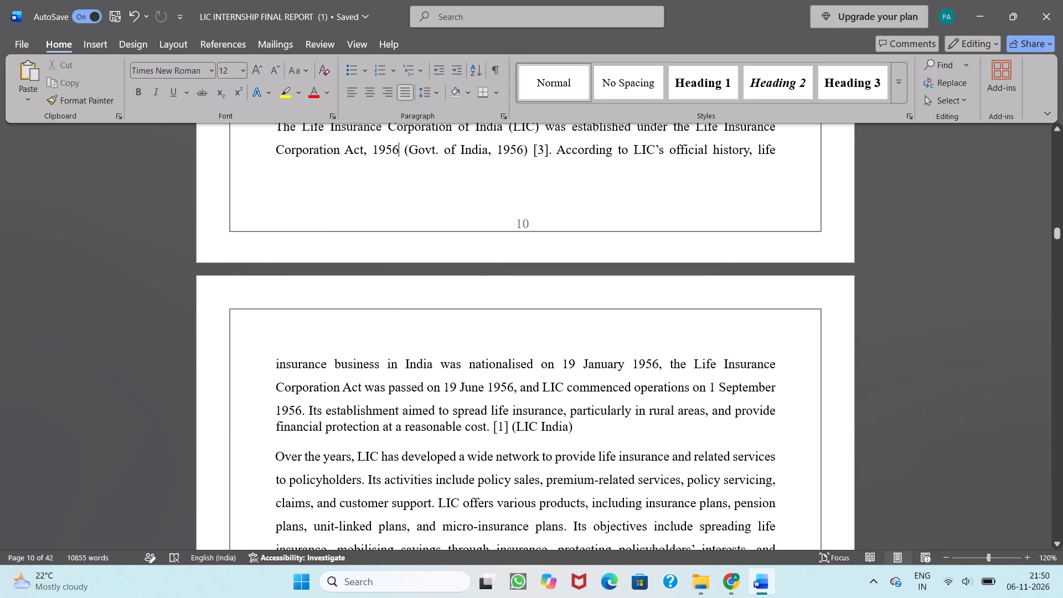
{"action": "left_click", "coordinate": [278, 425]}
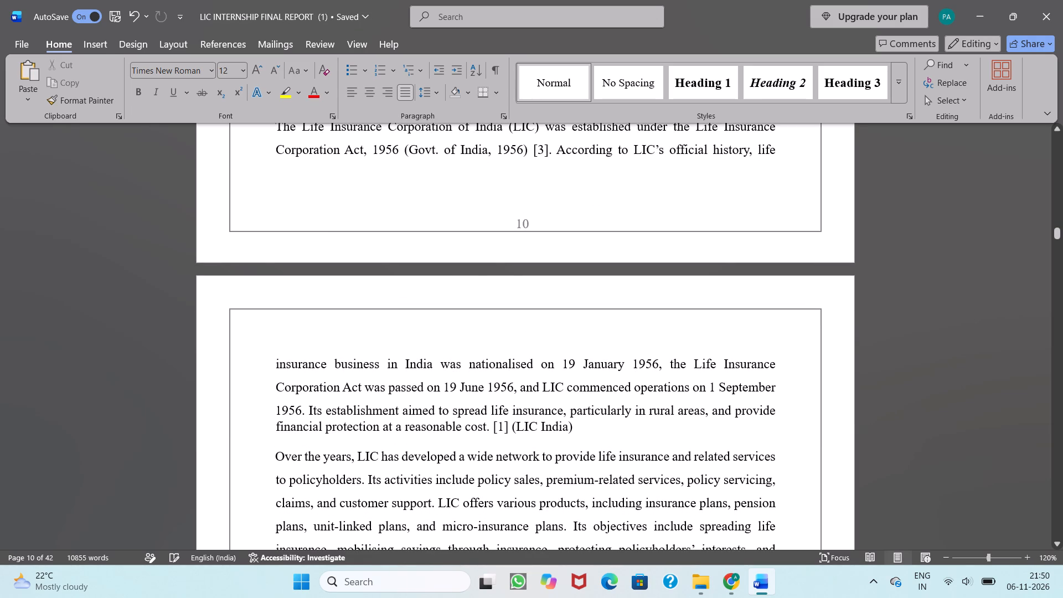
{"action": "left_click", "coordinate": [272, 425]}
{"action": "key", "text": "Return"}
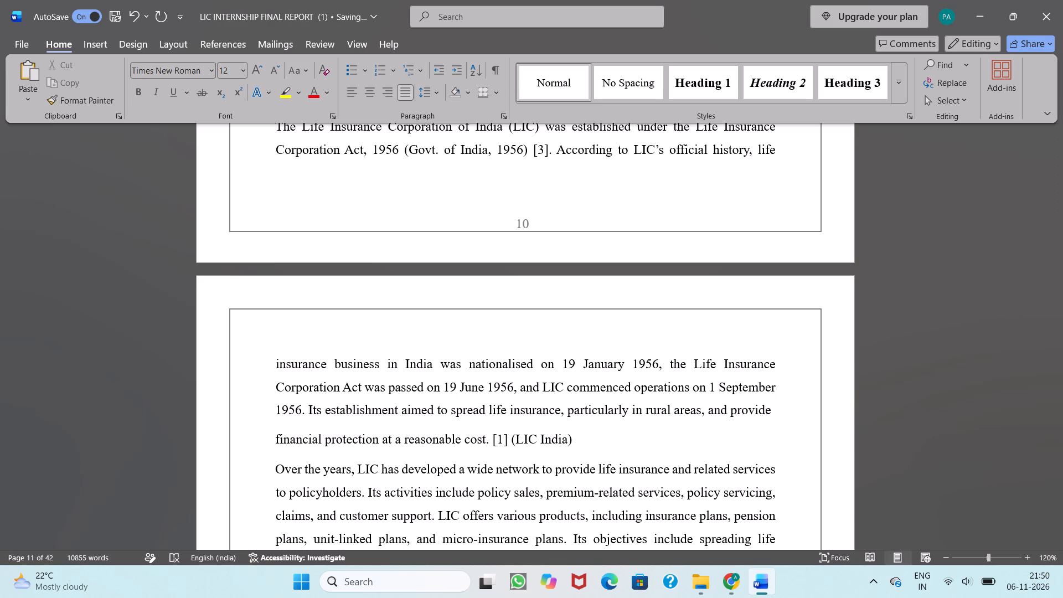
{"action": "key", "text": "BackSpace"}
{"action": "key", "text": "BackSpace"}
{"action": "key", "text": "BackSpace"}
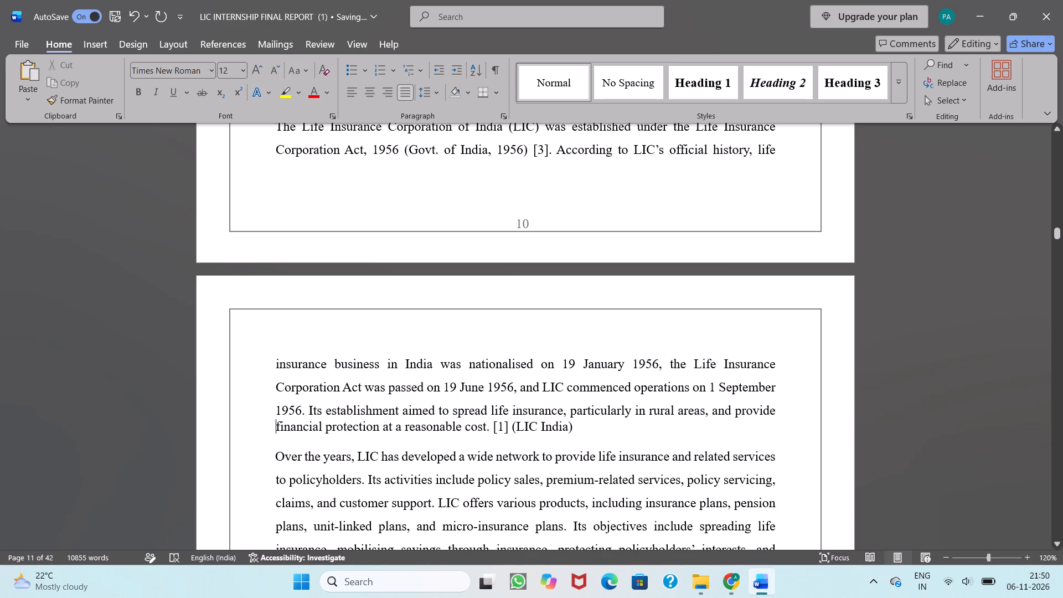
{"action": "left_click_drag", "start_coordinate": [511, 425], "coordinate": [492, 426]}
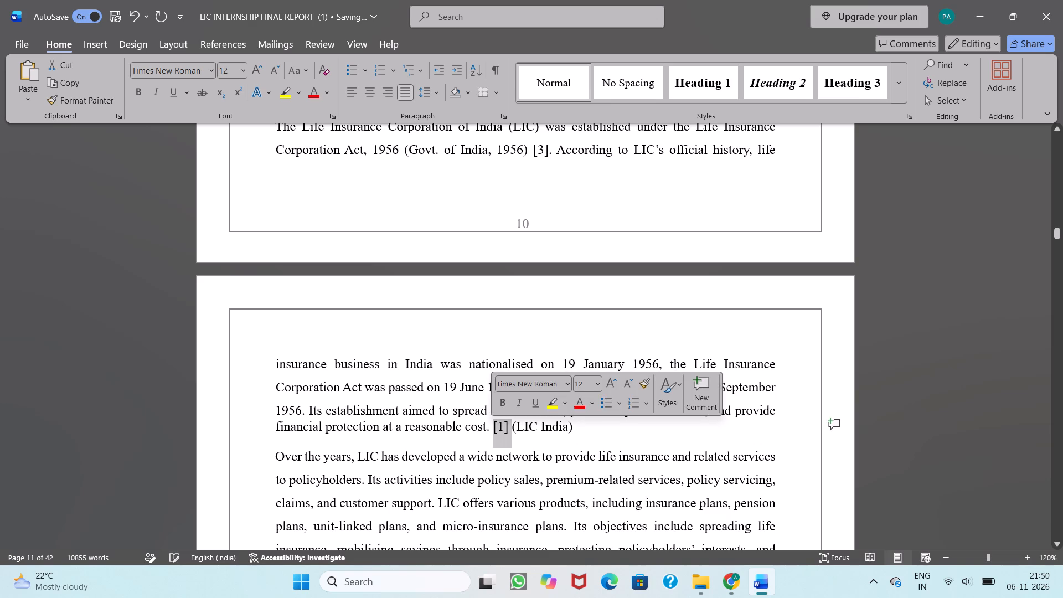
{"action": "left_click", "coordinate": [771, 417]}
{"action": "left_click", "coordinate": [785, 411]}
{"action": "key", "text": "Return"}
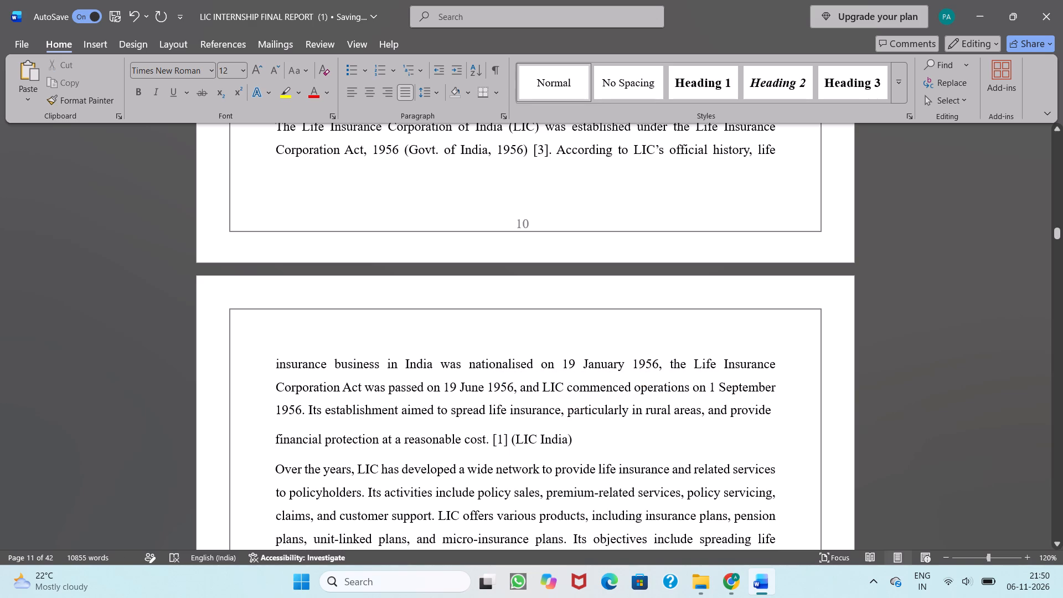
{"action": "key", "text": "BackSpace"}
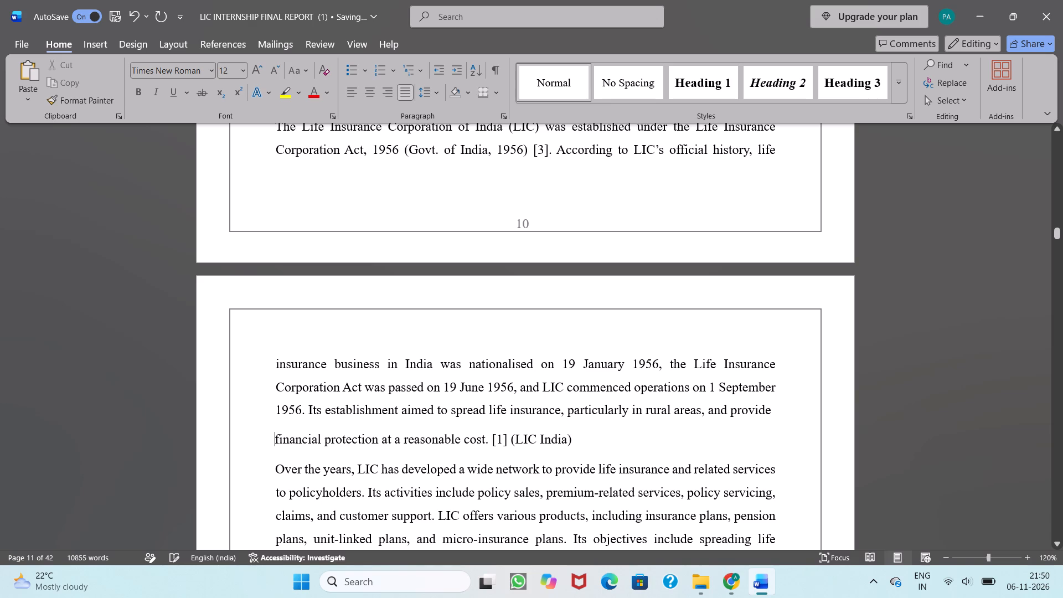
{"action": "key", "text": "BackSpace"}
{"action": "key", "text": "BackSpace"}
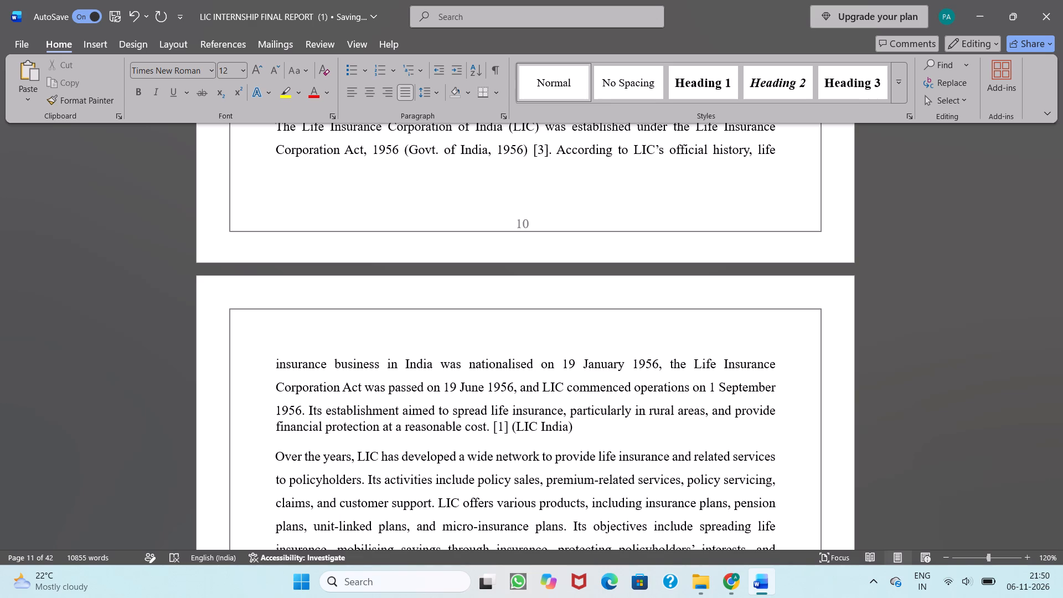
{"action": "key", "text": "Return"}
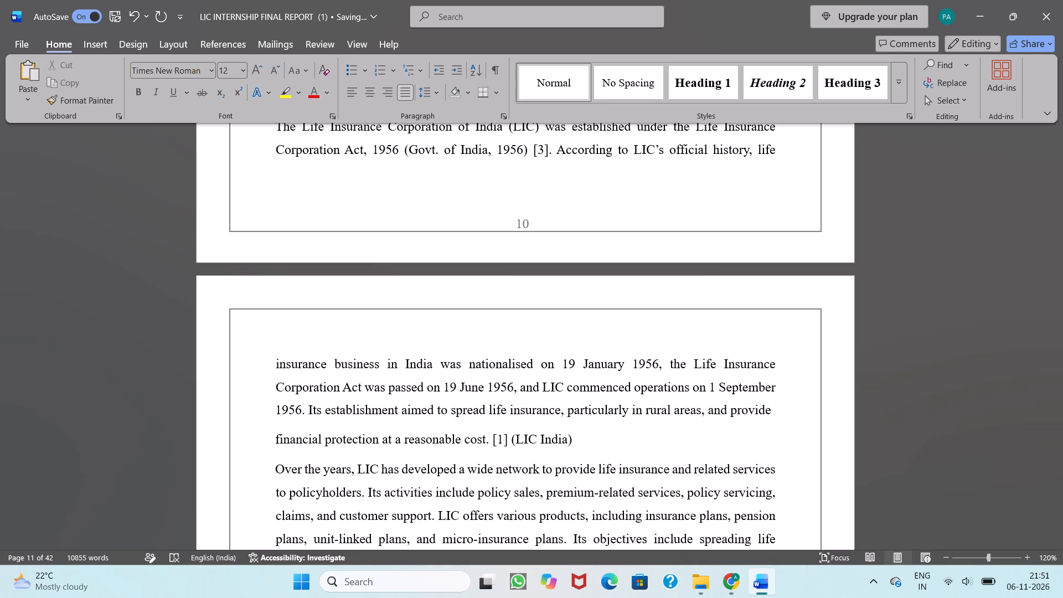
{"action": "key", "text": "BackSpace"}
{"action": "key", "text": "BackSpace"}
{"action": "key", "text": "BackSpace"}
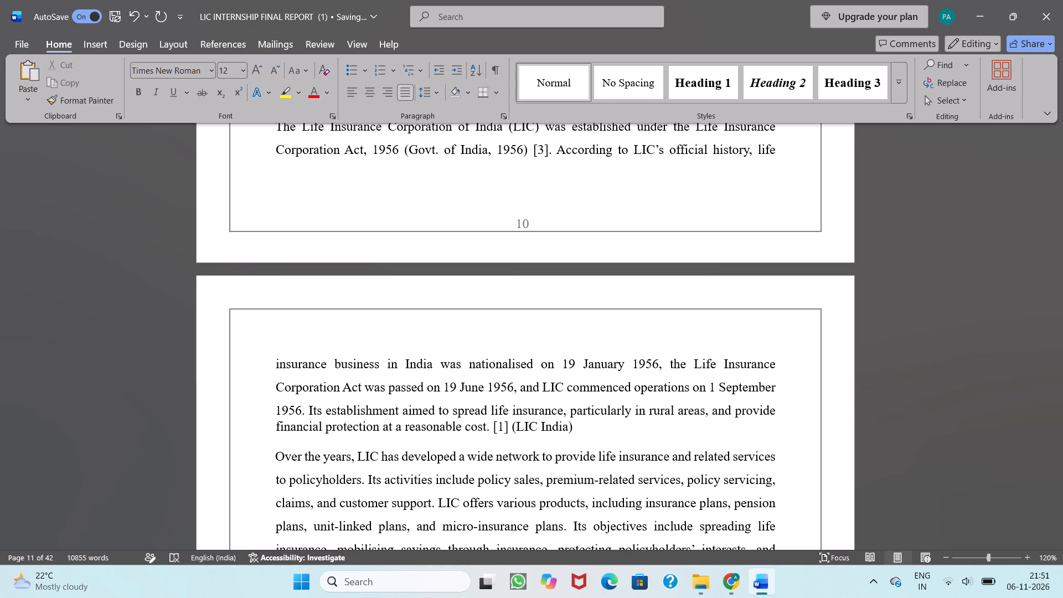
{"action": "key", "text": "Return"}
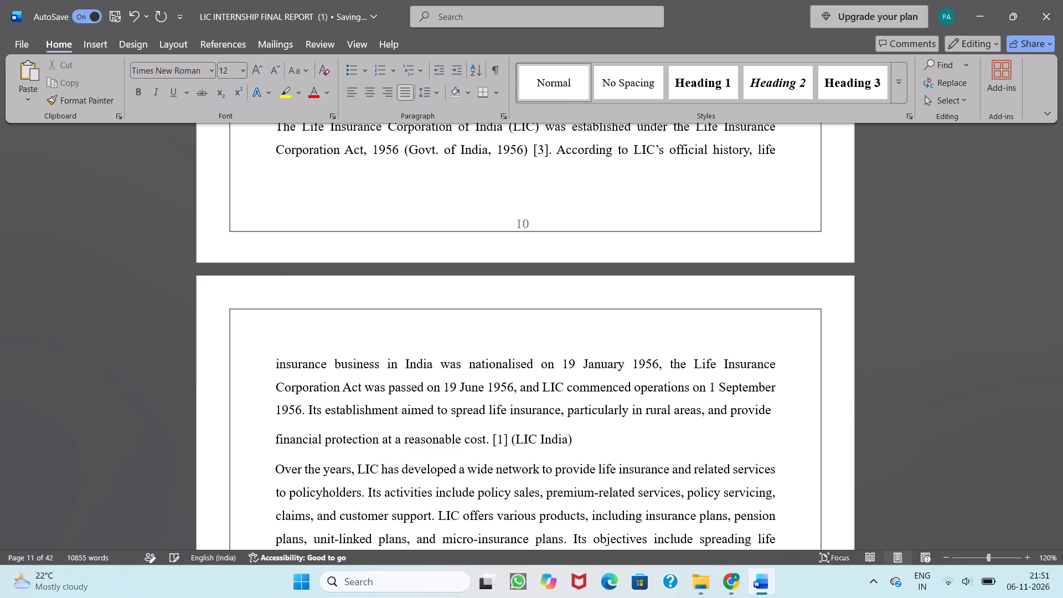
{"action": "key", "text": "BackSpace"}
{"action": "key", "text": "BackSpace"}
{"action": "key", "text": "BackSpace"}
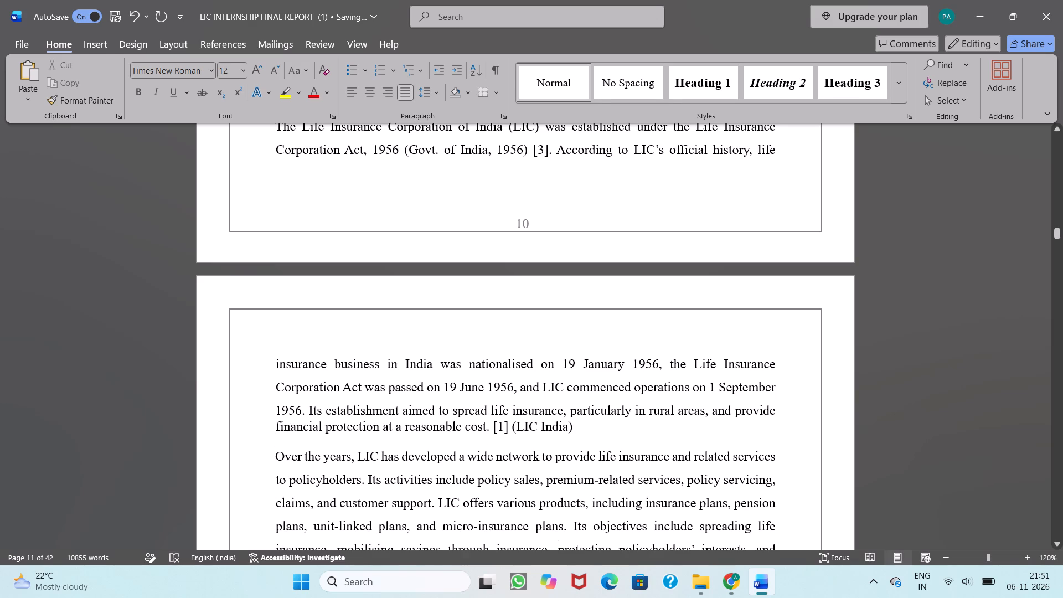
Paste the copied [3] reference number after the (LIC India) citation at the end of section 1.2's first paragraph.
{"action": "left_click", "coordinate": [573, 425]}
{"action": "key", "text": "ctrl+v"}
Review the citations and reference numbers from the Abstract through section 1.1 to the start of section 1.2.
{"action": "scroll", "coordinate": [573, 425], "scroll_direction": "up", "scroll_amount": 1}
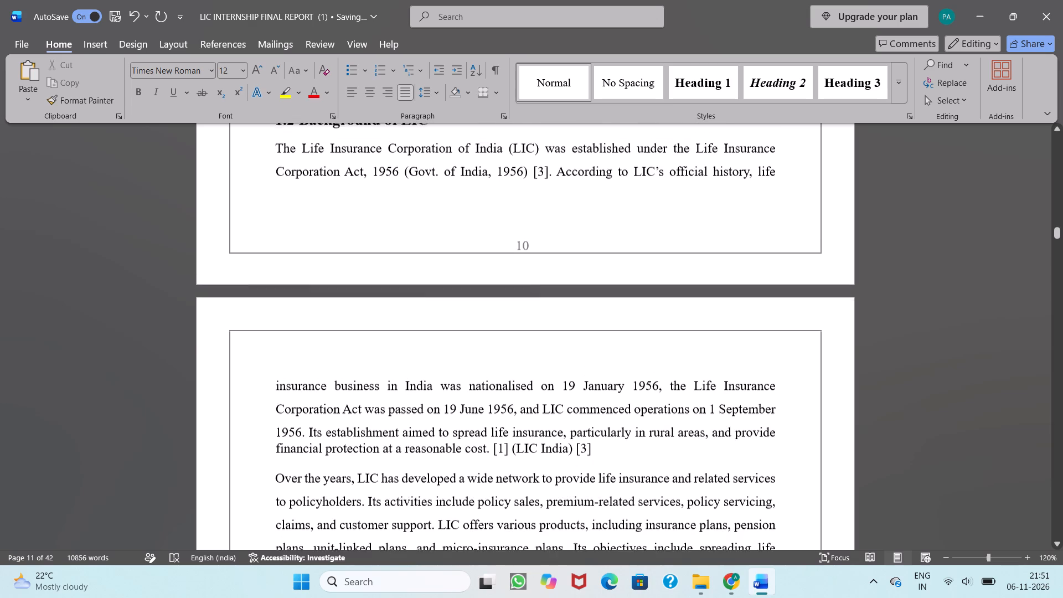
{"action": "scroll", "coordinate": [573, 425], "scroll_direction": "up", "scroll_amount": 3}
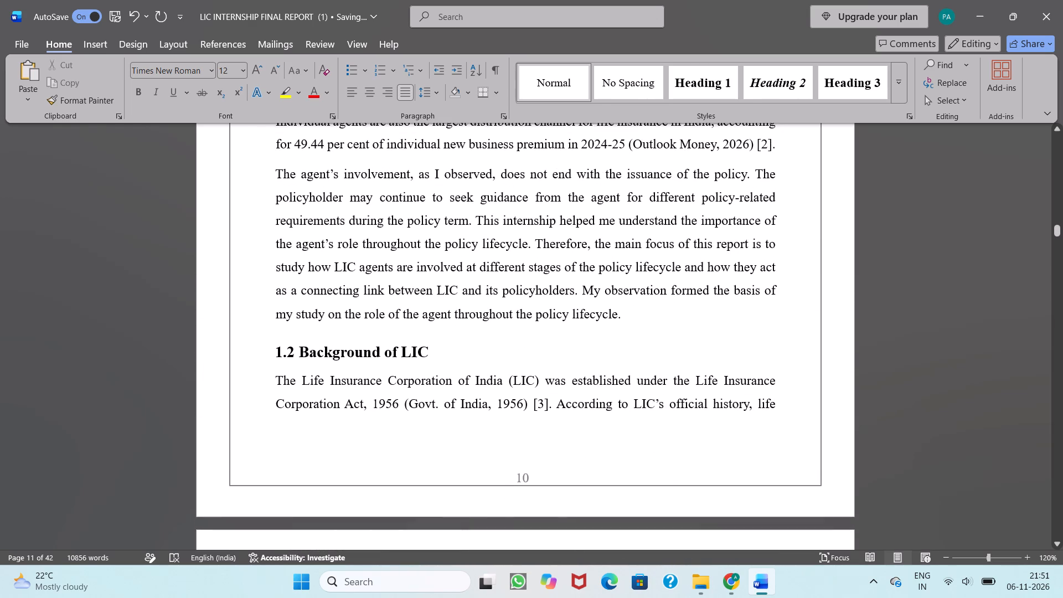
{"action": "scroll", "coordinate": [573, 425], "scroll_direction": "down", "scroll_amount": 1}
{"action": "scroll", "coordinate": [573, 425], "scroll_direction": "up", "scroll_amount": 5}
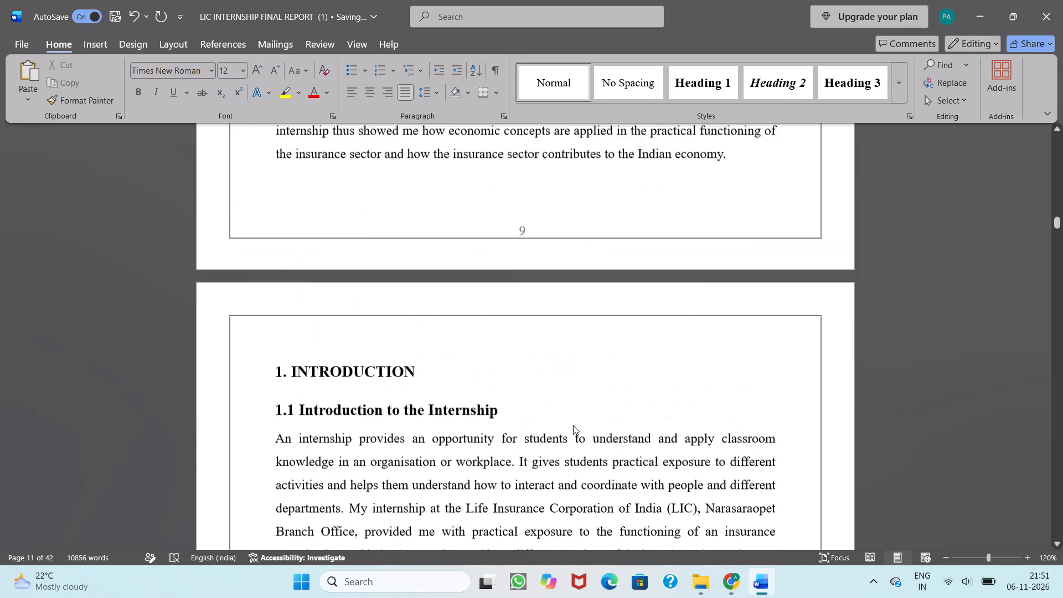
{"action": "scroll", "coordinate": [573, 425], "scroll_direction": "up", "scroll_amount": 4}
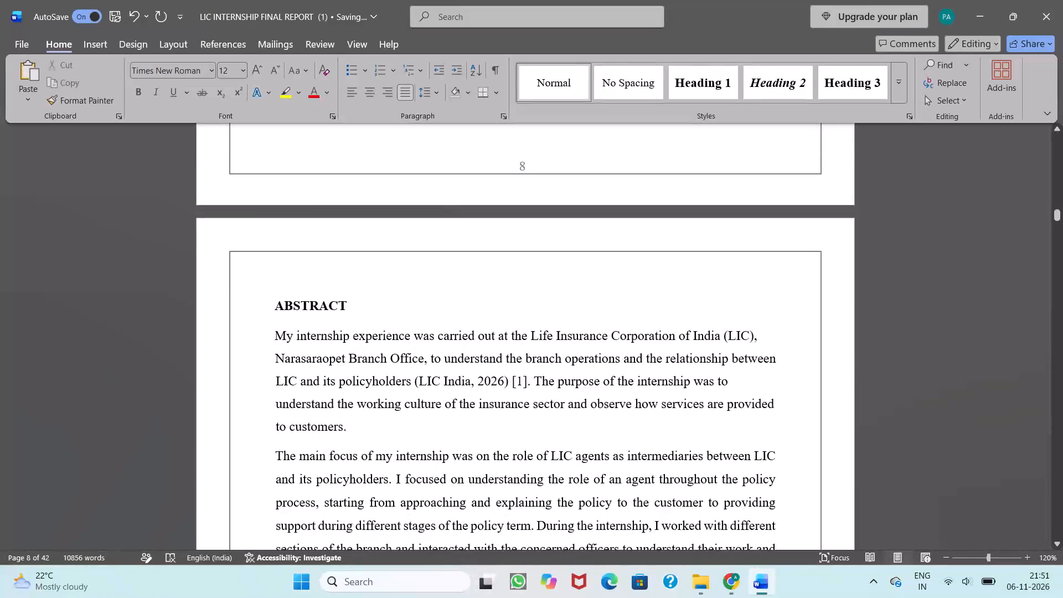
{"action": "scroll", "coordinate": [573, 425], "scroll_direction": "down", "scroll_amount": 2}
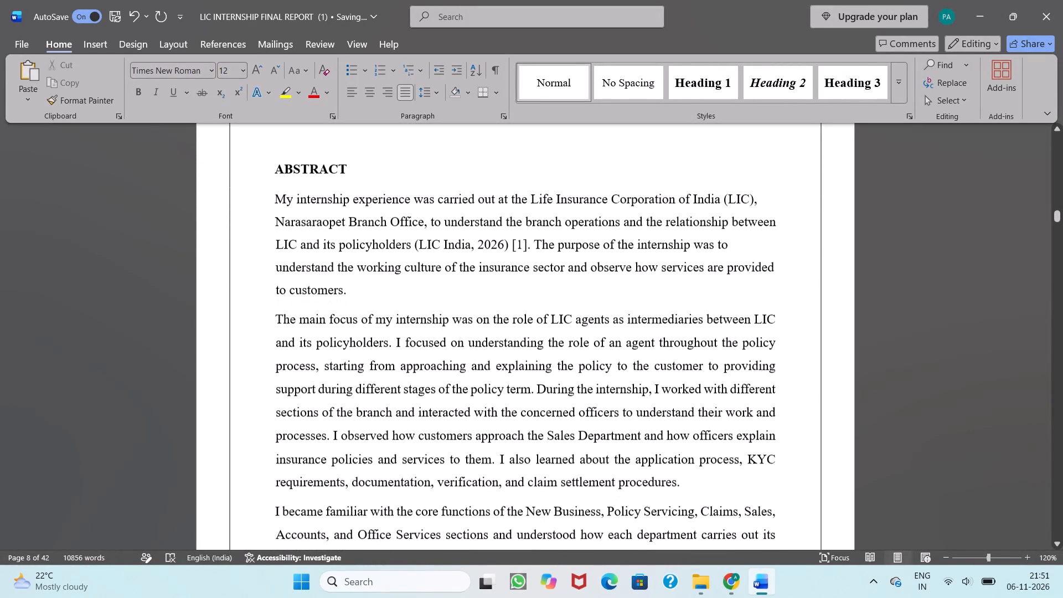
{"action": "scroll", "coordinate": [573, 425], "scroll_direction": "down", "scroll_amount": 4}
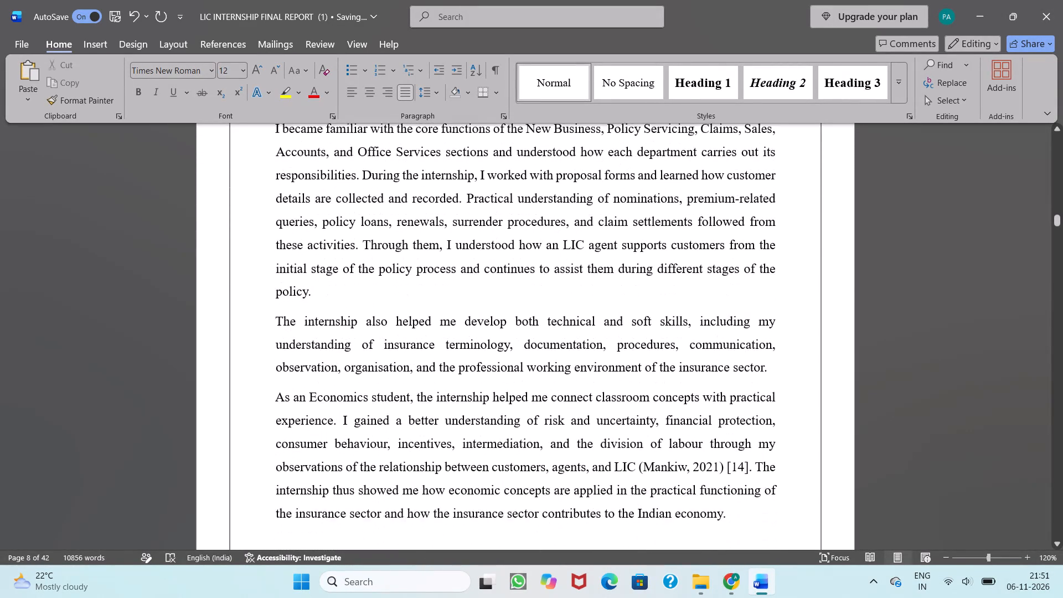
{"action": "scroll", "coordinate": [573, 425], "scroll_direction": "down", "scroll_amount": 1}
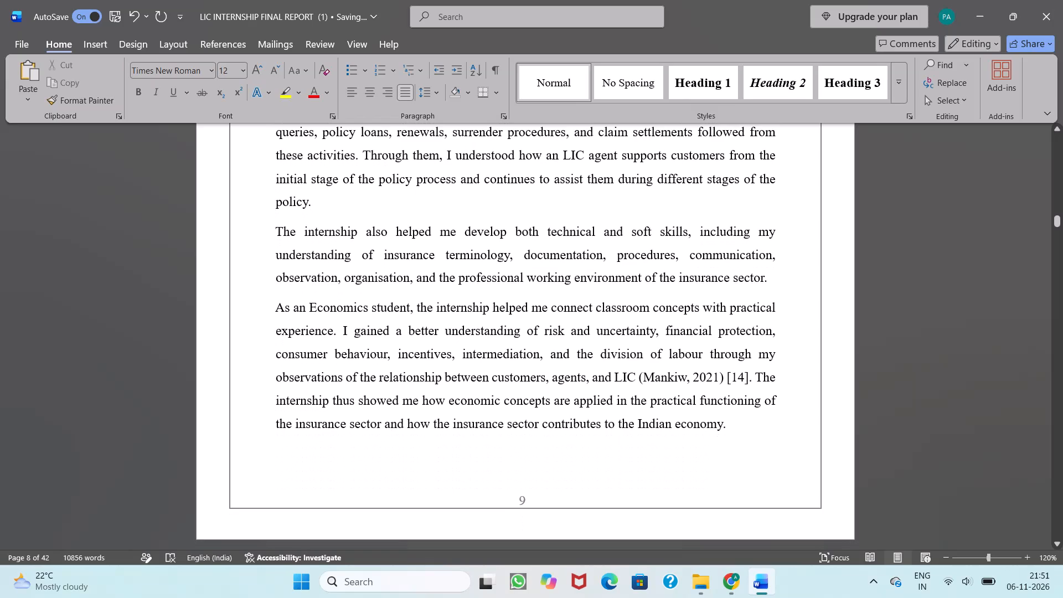
{"action": "scroll", "coordinate": [573, 425], "scroll_direction": "down", "scroll_amount": 5}
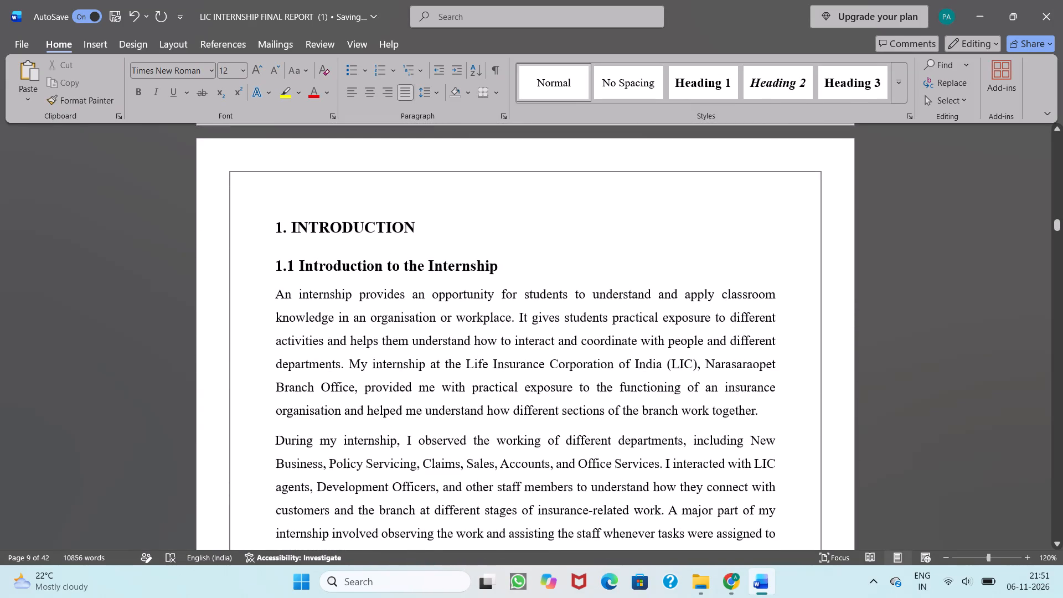
{"action": "scroll", "coordinate": [573, 425], "scroll_direction": "down", "scroll_amount": 3}
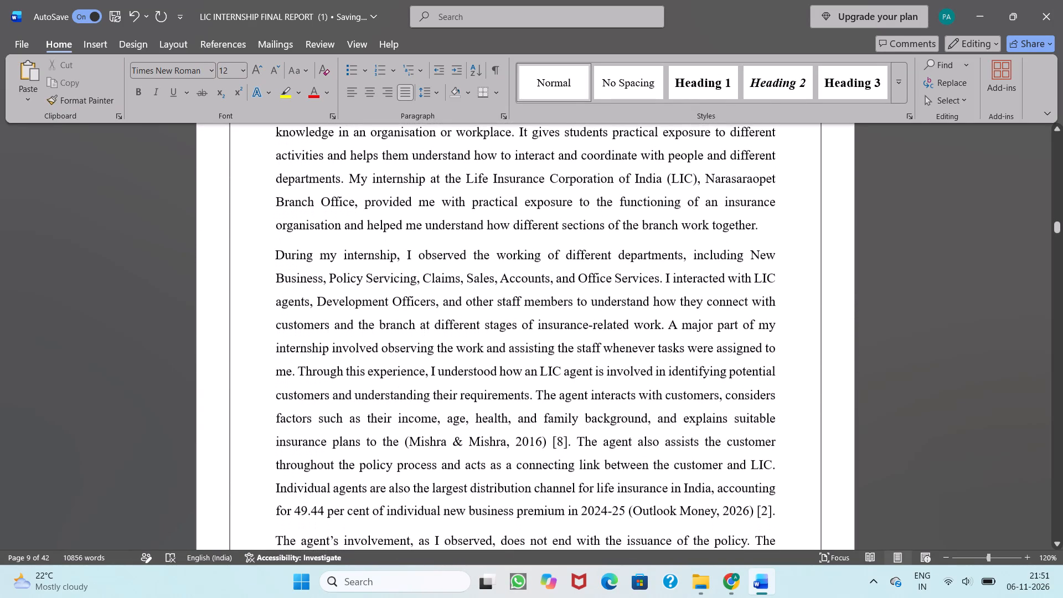
{"action": "scroll", "coordinate": [573, 425], "scroll_direction": "down", "scroll_amount": 1}
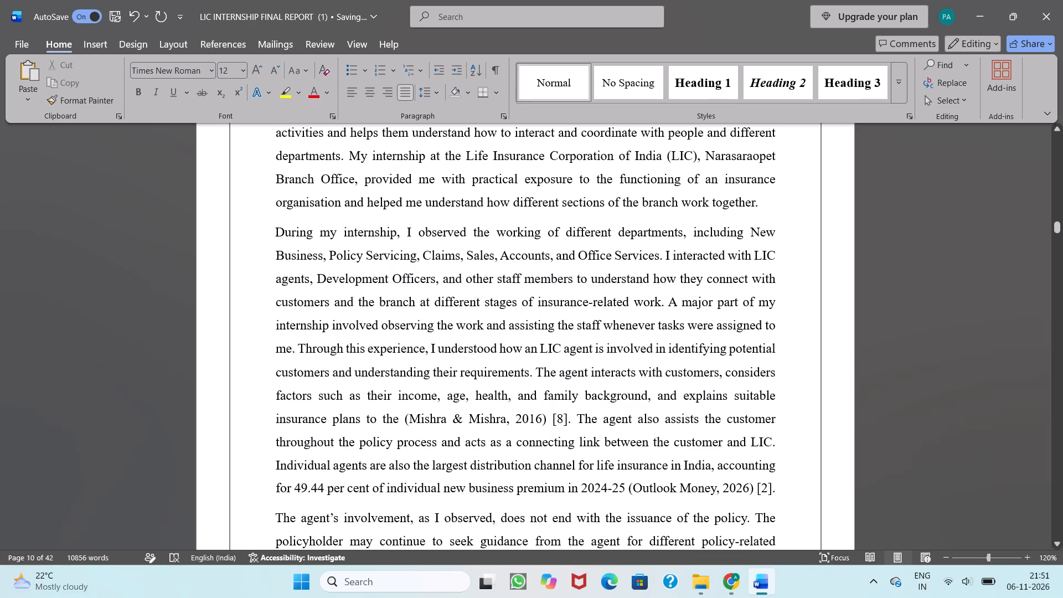
{"action": "scroll", "coordinate": [573, 425], "scroll_direction": "down", "scroll_amount": 1}
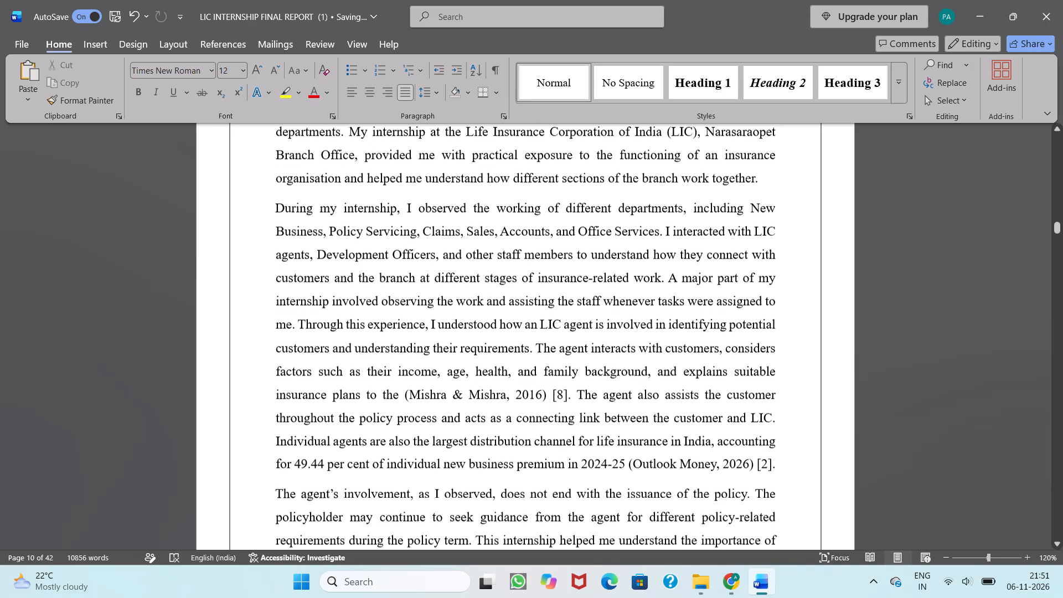
{"action": "scroll", "coordinate": [573, 425], "scroll_direction": "down", "scroll_amount": 3}
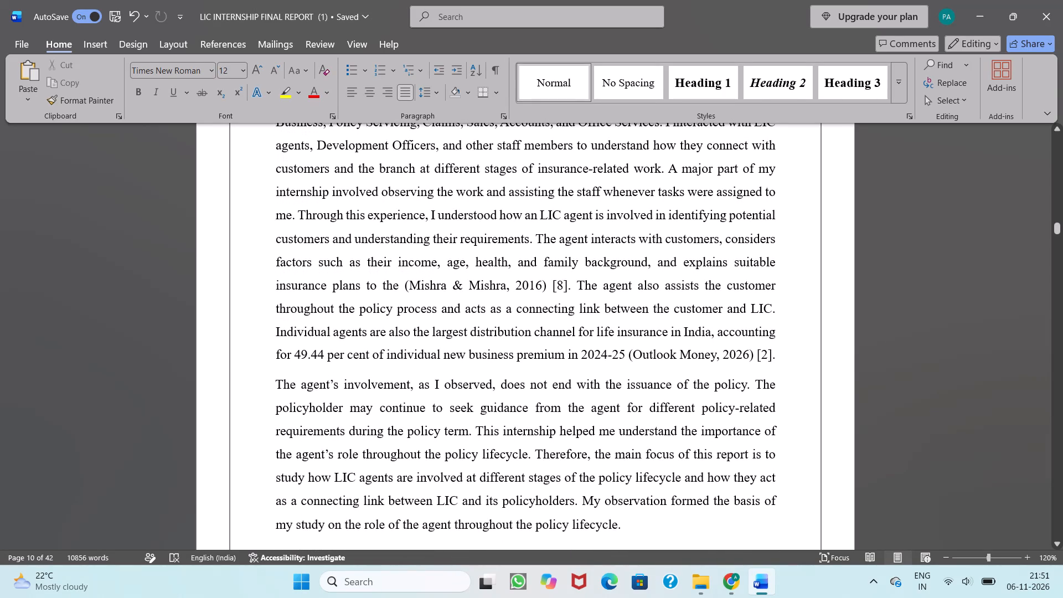
{"action": "scroll", "coordinate": [573, 425], "scroll_direction": "down", "scroll_amount": 2}
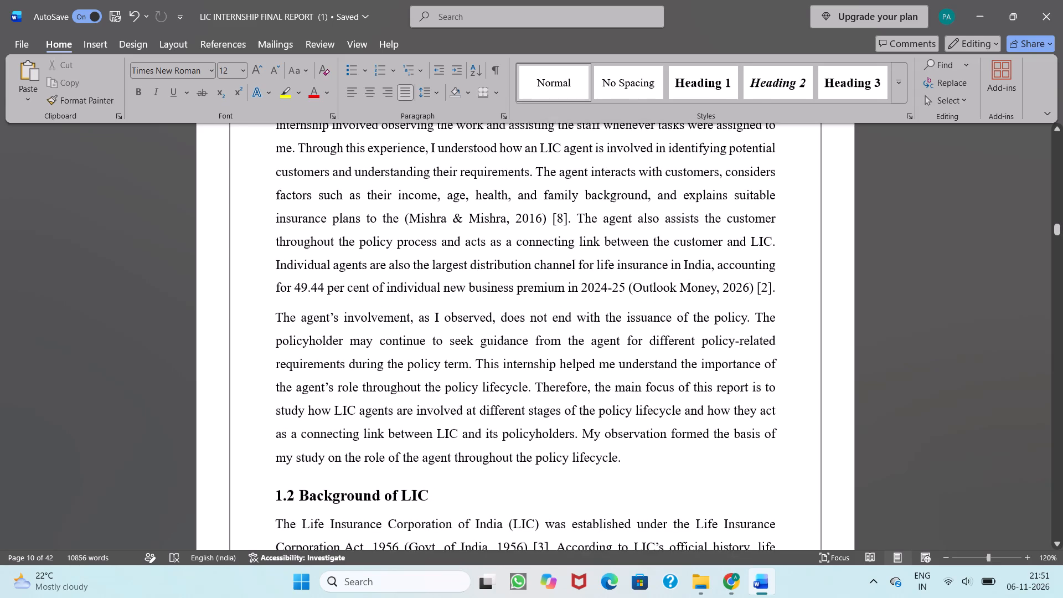
{"action": "scroll", "coordinate": [573, 425], "scroll_direction": "down", "scroll_amount": 4}
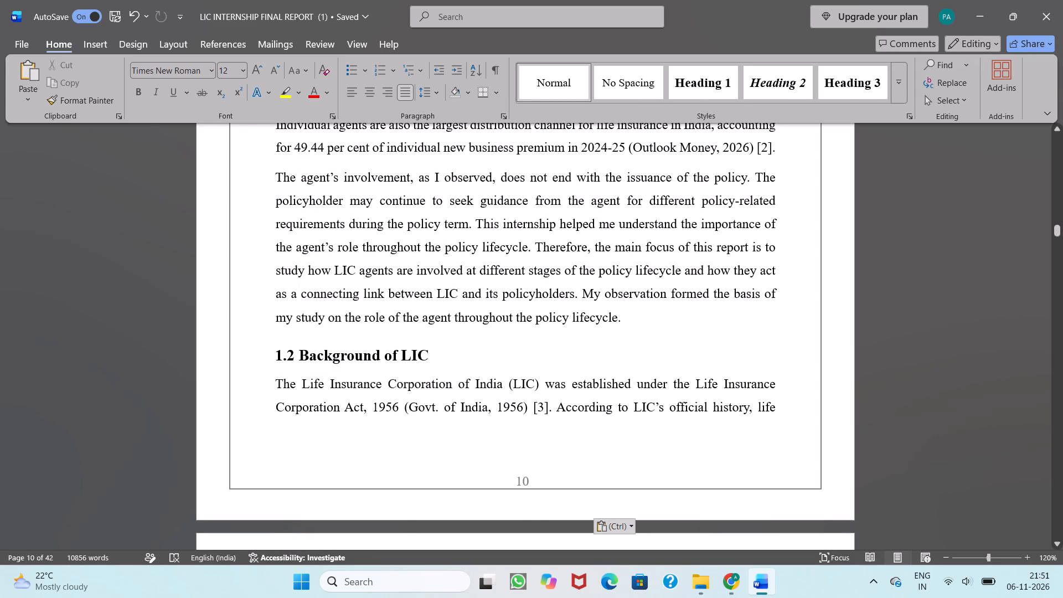
Set the line spacing to 1.5 for the part of section 1.2's first paragraph that continues on page 11.
{"action": "scroll", "coordinate": [533, 431], "scroll_direction": "down", "scroll_amount": 2}
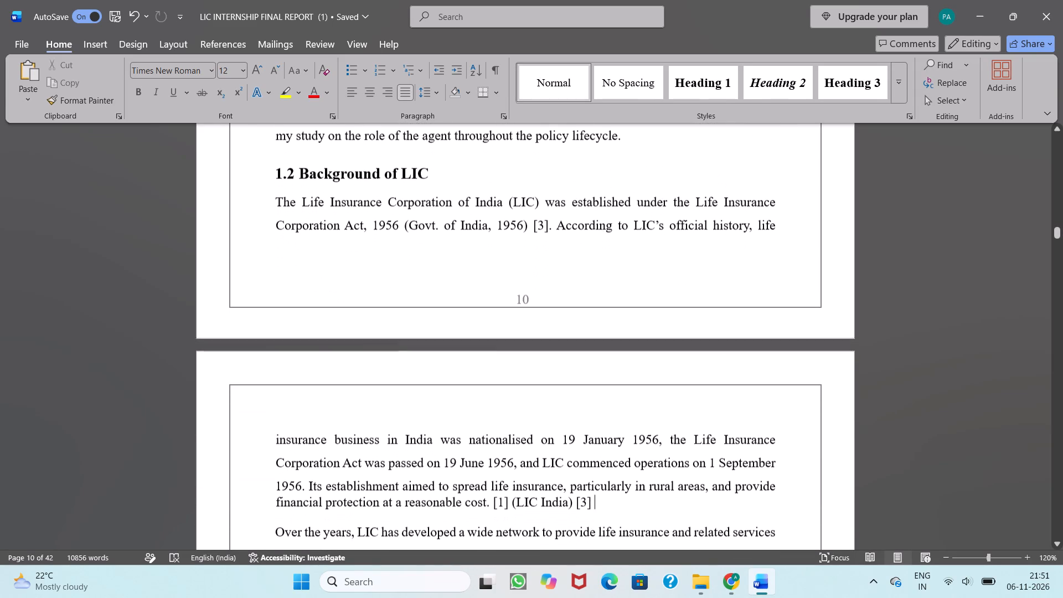
{"action": "scroll", "coordinate": [533, 431], "scroll_direction": "down", "scroll_amount": 2}
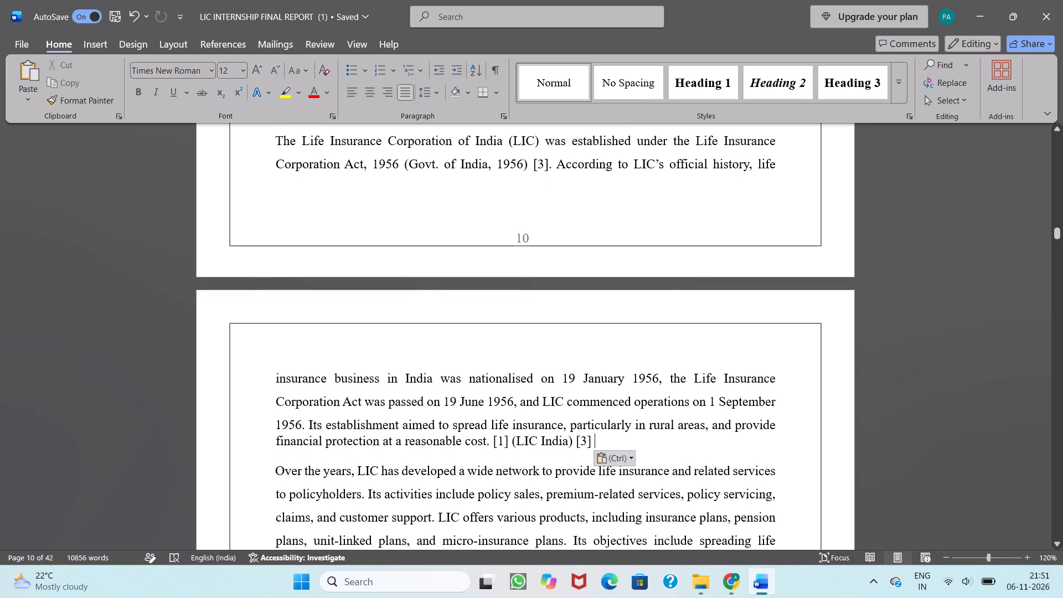
{"action": "left_click_drag", "start_coordinate": [273, 378], "coordinate": [588, 436]}
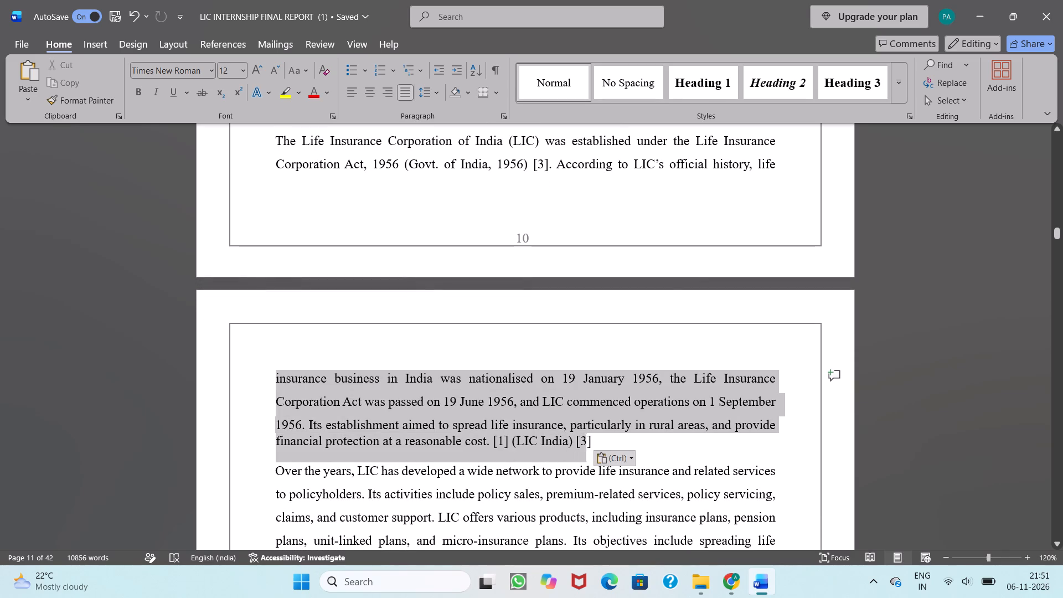
{"action": "left_click_drag", "start_coordinate": [588, 436], "coordinate": [593, 436]}
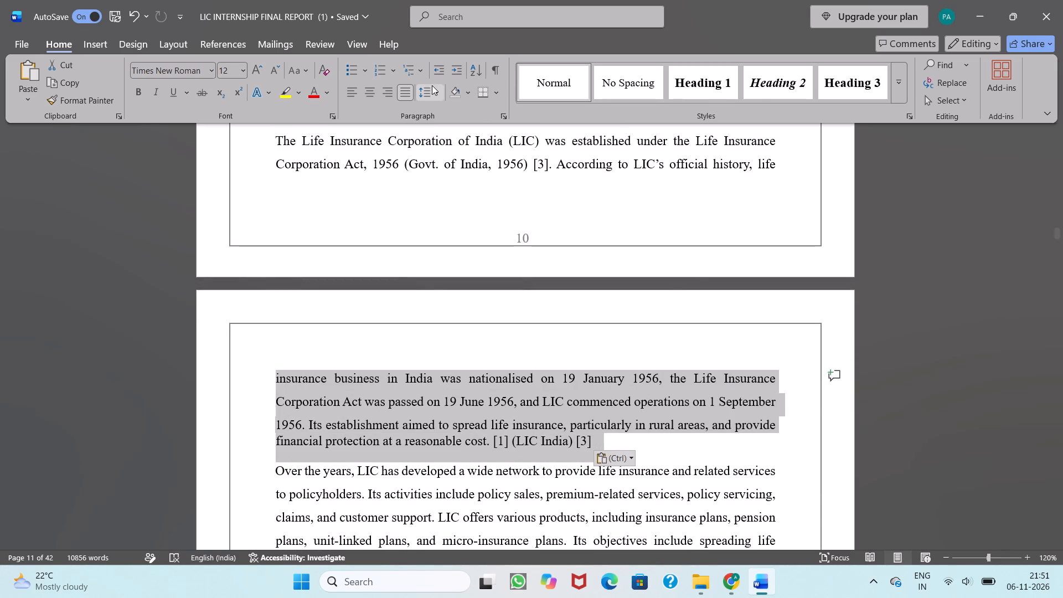
{"action": "left_click", "coordinate": [437, 90]}
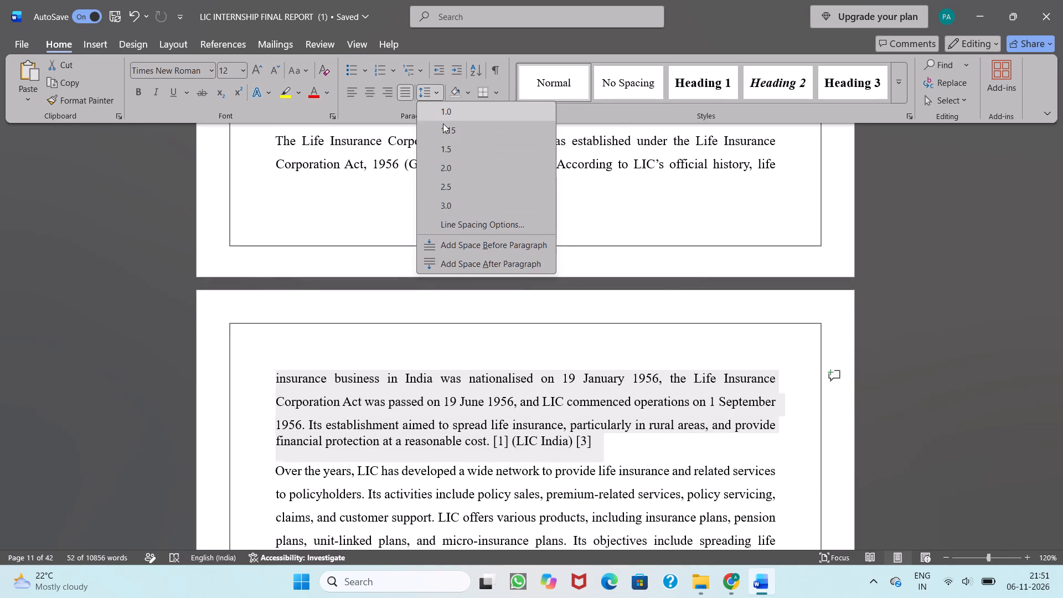
{"action": "left_click", "coordinate": [443, 147]}
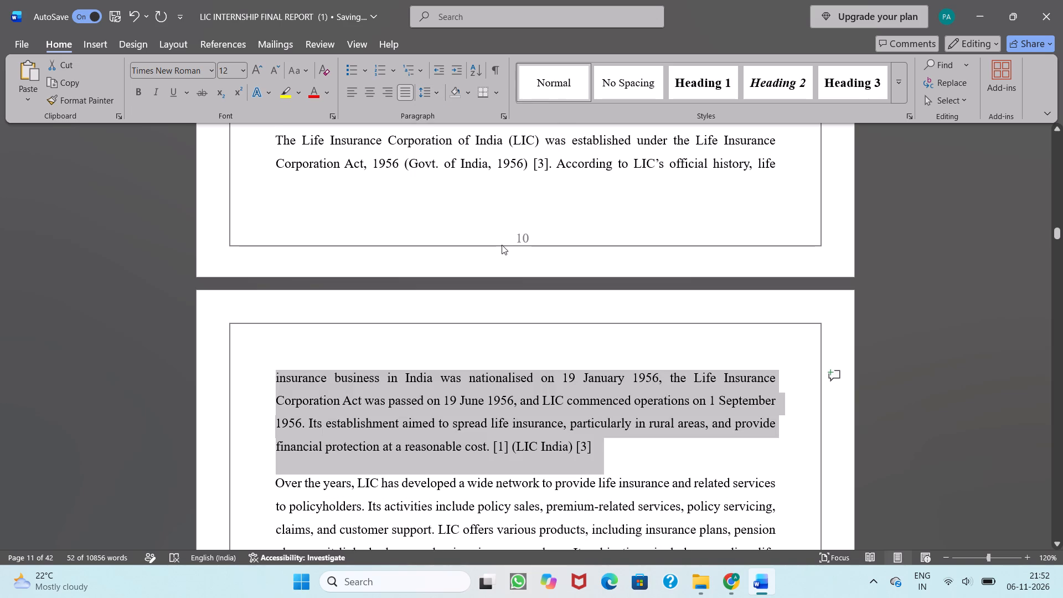
{"action": "left_click", "coordinate": [632, 442]}
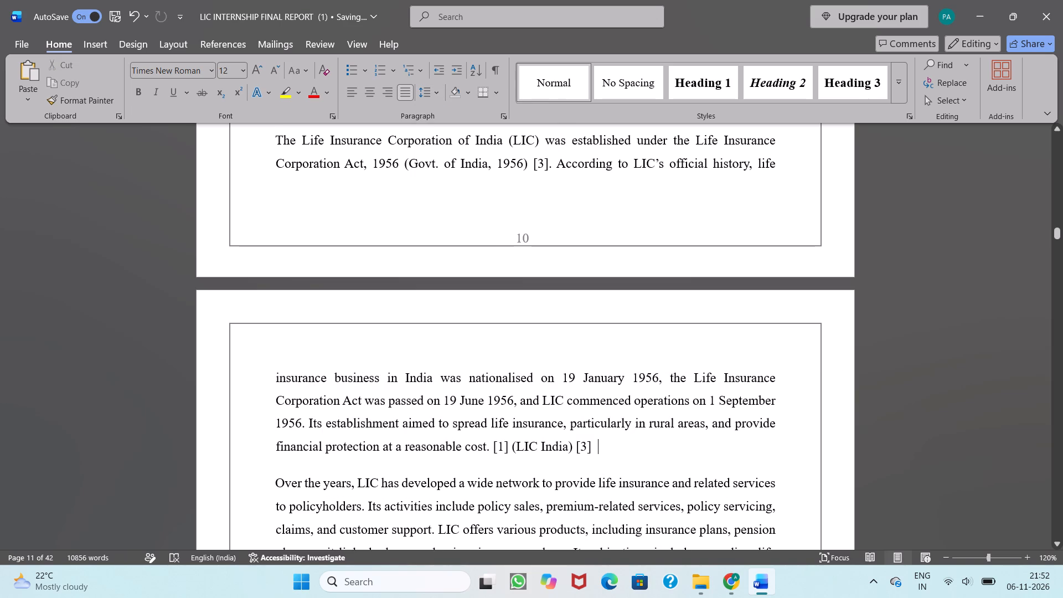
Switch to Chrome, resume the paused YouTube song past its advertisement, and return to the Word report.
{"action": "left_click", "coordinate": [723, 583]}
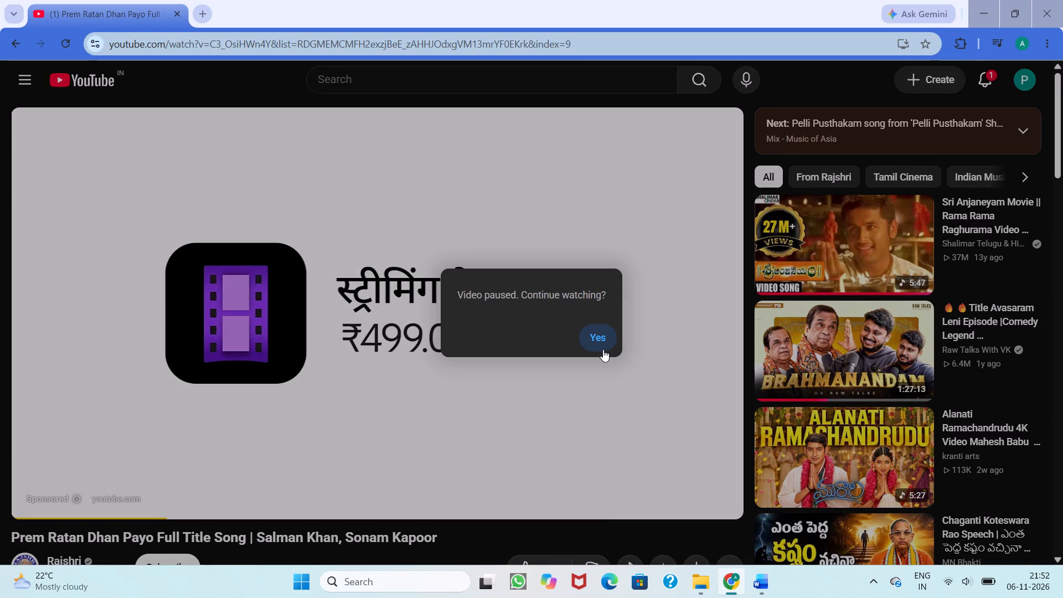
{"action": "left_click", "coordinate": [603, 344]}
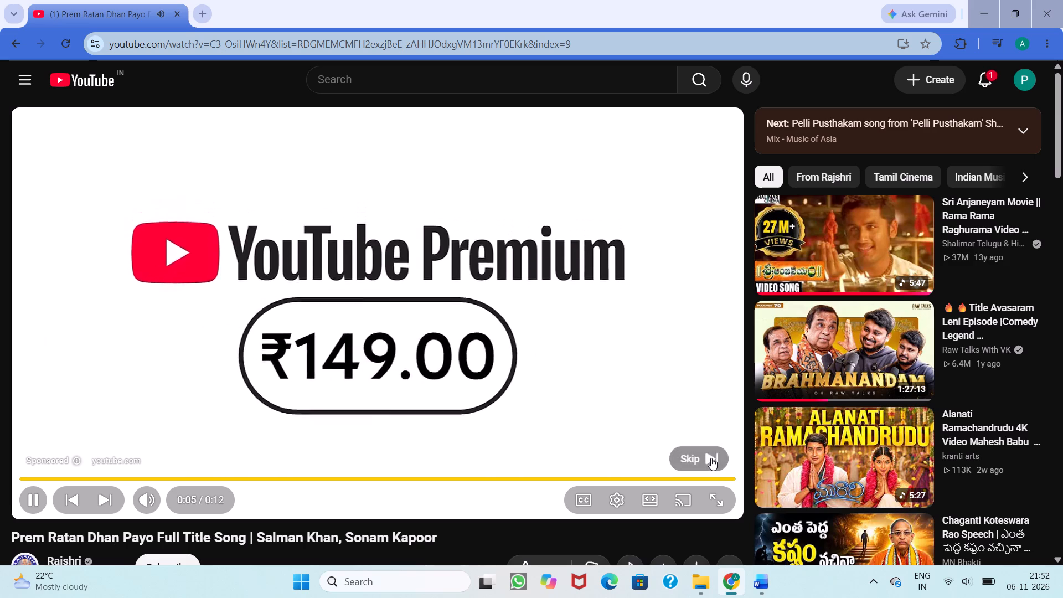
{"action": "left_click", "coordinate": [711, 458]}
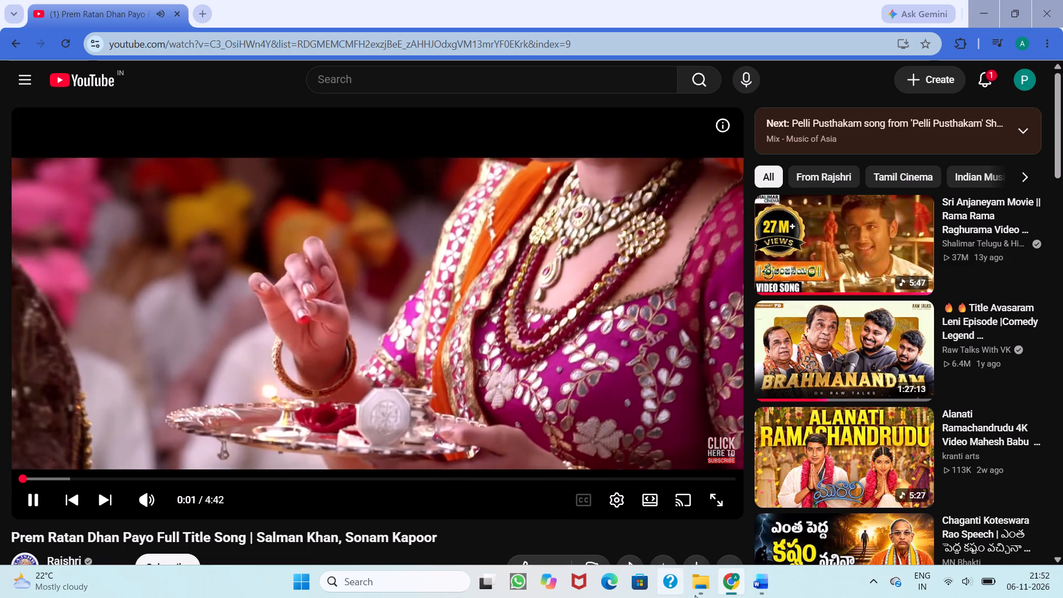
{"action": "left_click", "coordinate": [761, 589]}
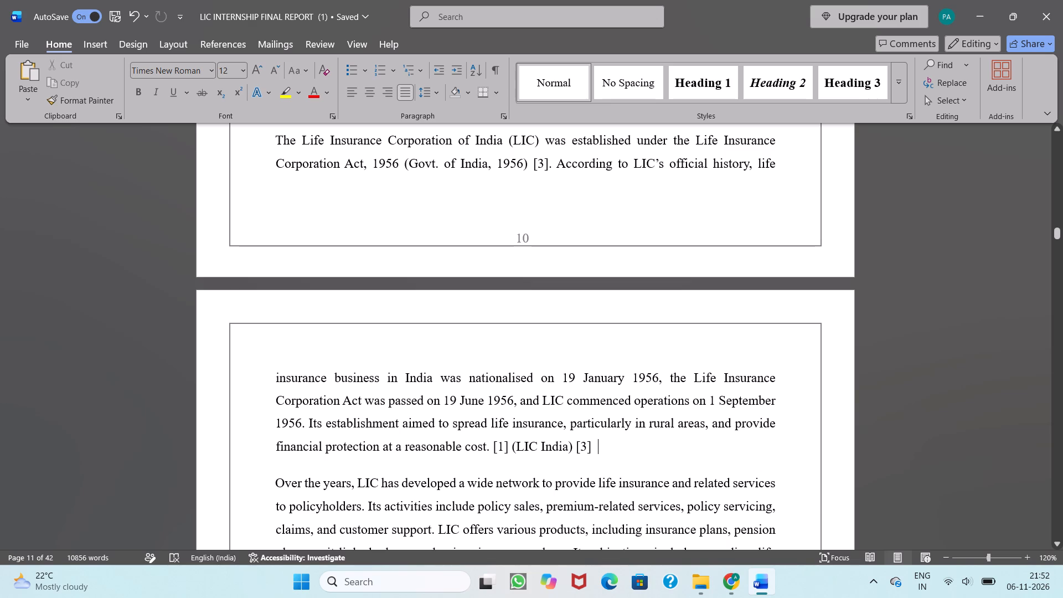
Delete the [3] reference number after the (LIC India) citation at the end of section 1.2's first paragraph.
{"action": "key", "text": "BackSpace"}
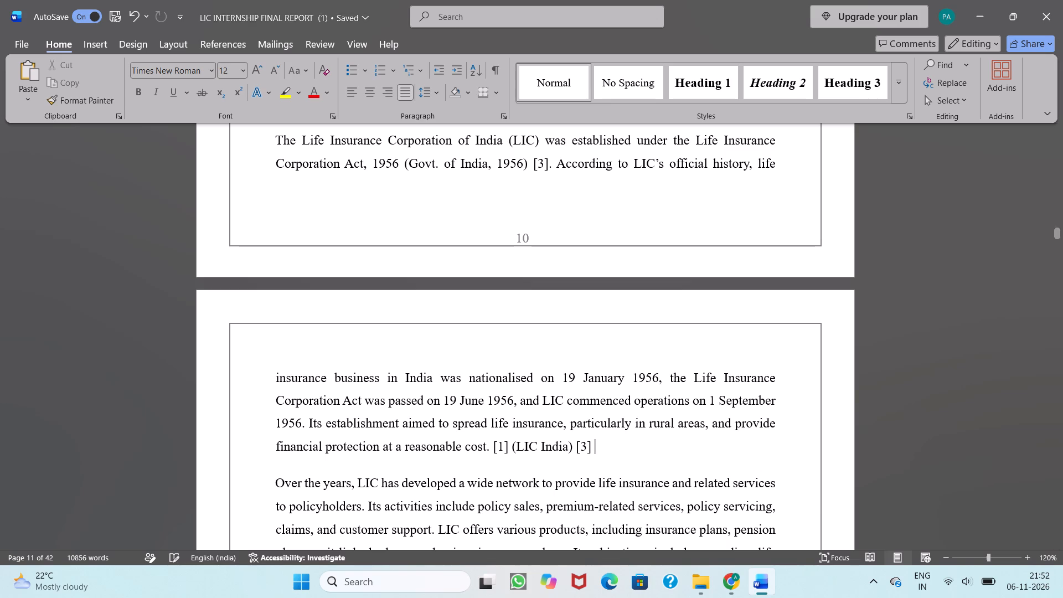
{"action": "key", "text": "BackSpace"}
{"action": "key", "text": "BackSpace"}
{"action": "key", "text": "BackSpace"}
{"action": "key", "text": "BackSpace"}
{"action": "key", "text": "BackSpace"}
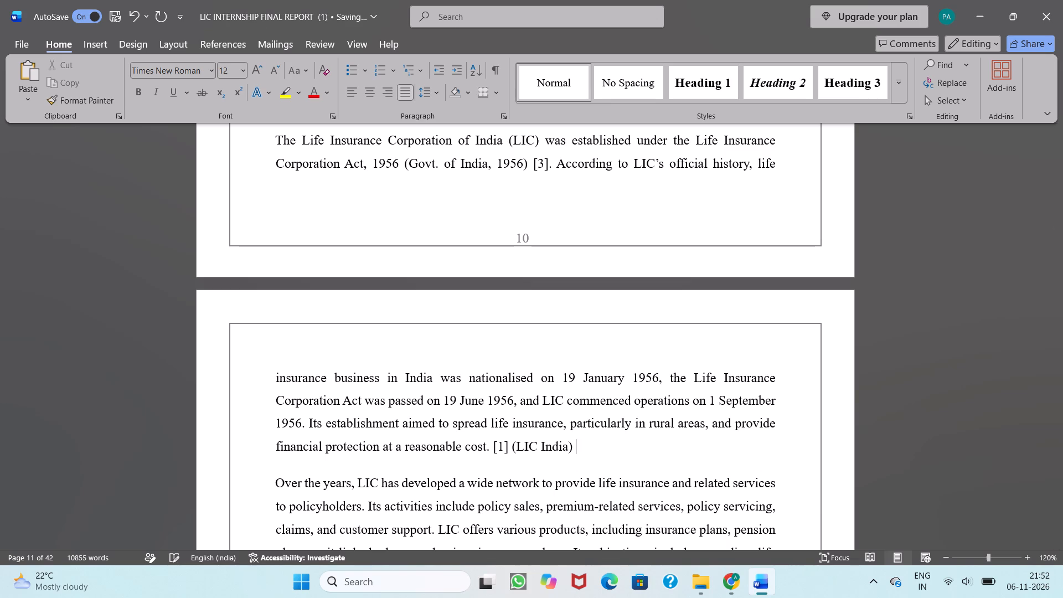
Move the [1] reference number to after the (LIC India) citation in that paragraph and remove the full stop after "reasonable cost".
{"action": "left_click", "coordinate": [505, 447]}
{"action": "left_click_drag", "start_coordinate": [507, 447], "coordinate": [491, 447]}
{"action": "key", "text": "ctrl+c"}
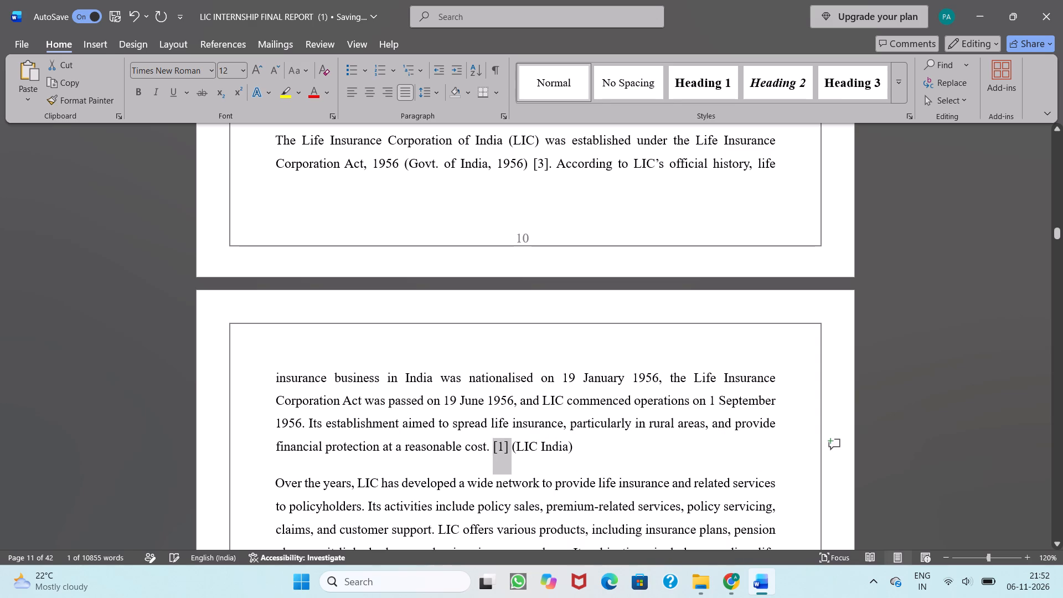
{"action": "left_click", "coordinate": [579, 445]}
{"action": "key", "text": "space"}
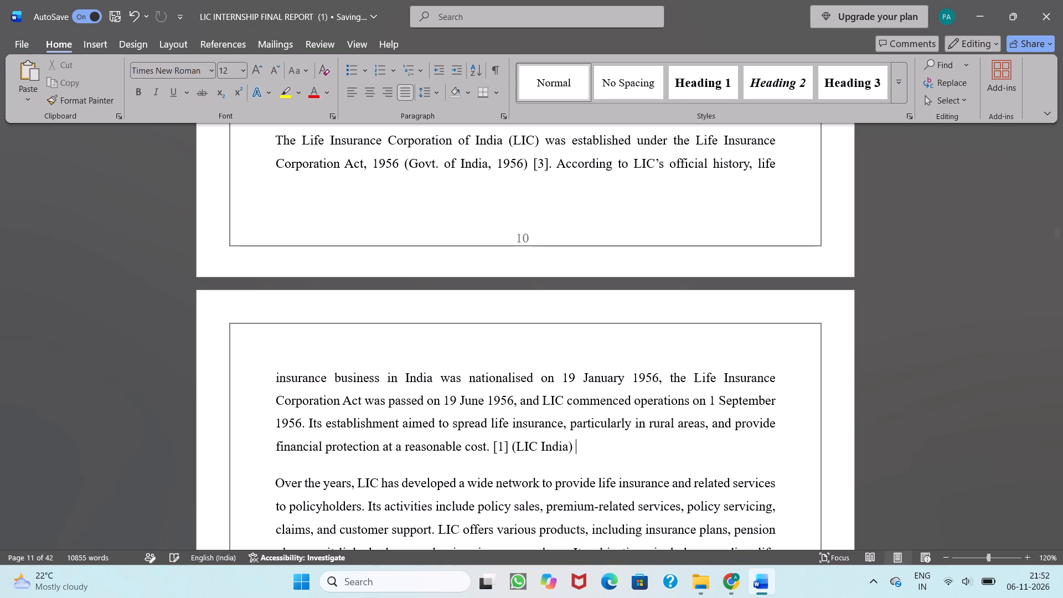
{"action": "key", "text": "ctrl+g"}
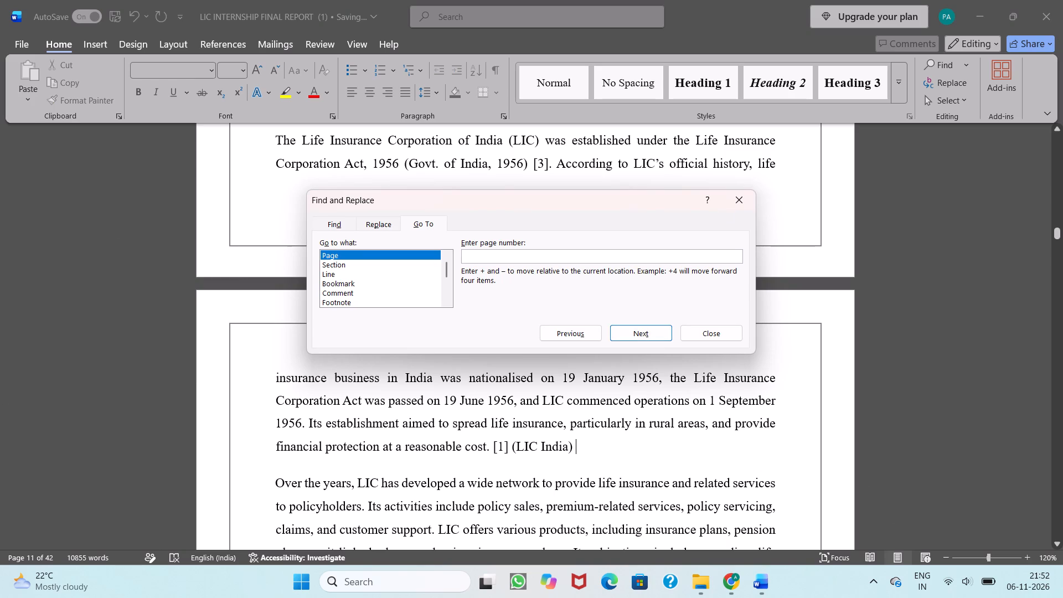
{"action": "left_click", "coordinate": [741, 203]}
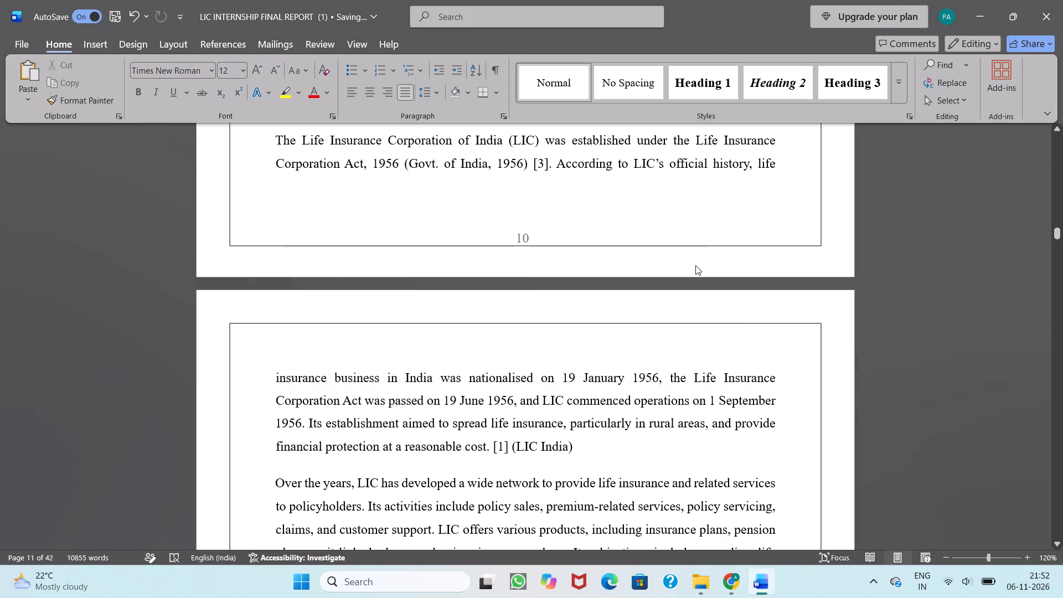
{"action": "key", "text": "ctrl+v"}
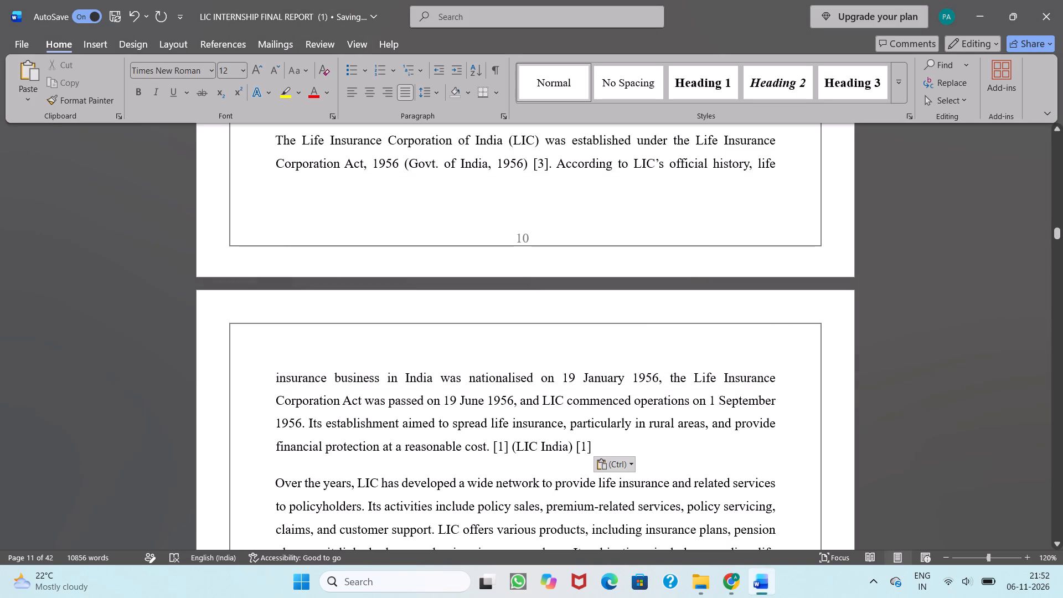
{"action": "left_click", "coordinate": [507, 446]}
{"action": "key", "text": "BackSpace"}
{"action": "key", "text": "BackSpace"}
{"action": "key", "text": "BackSpace"}
{"action": "key", "text": "BackSpace"}
{"action": "key", "text": "BackSpace"}
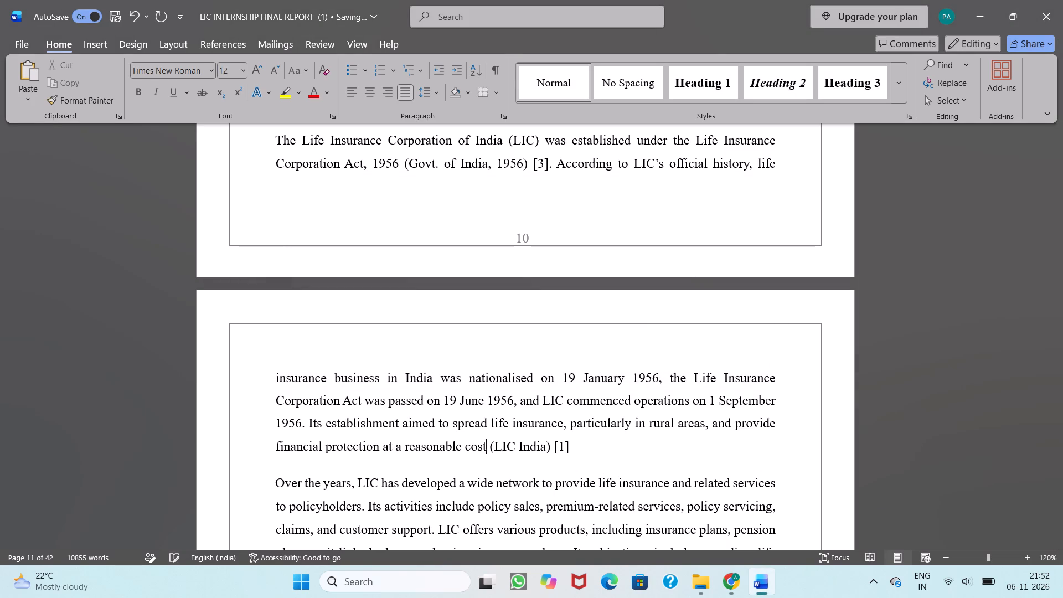
Complete that citation as (LIC India, 2026) and put a full stop after its [1] reference number.
{"action": "left_click_drag", "start_coordinate": [550, 445], "coordinate": [544, 446]}
{"action": "left_click", "coordinate": [544, 446]}
{"action": "type", "text": ","}
{"action": "key", "text": "space"}
{"action": "type", "text": "2026"}
{"action": "key", "text": "space"}
{"action": "key", "text": "BackSpace"}
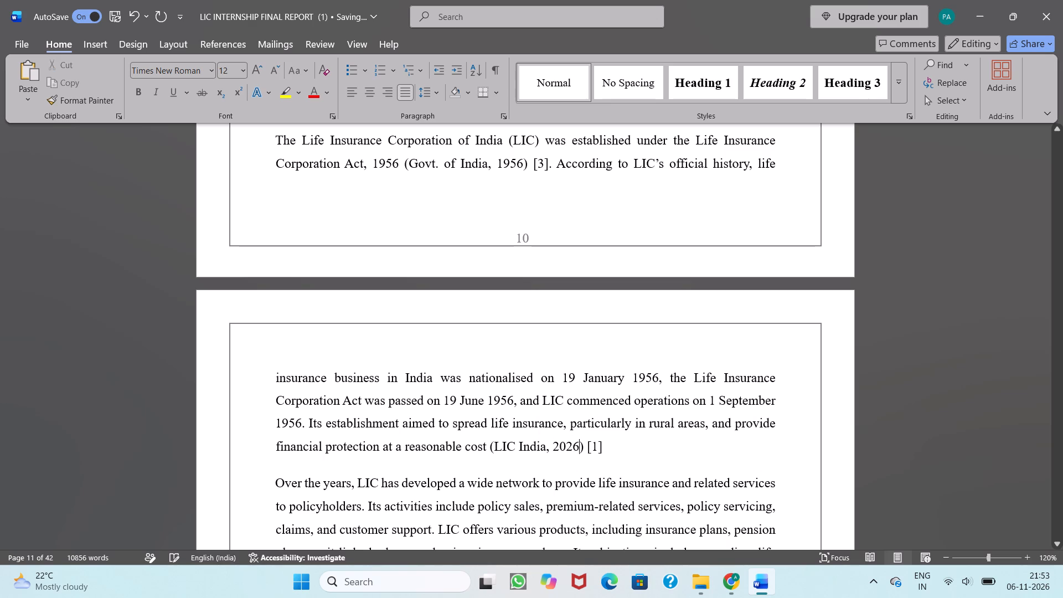
{"action": "left_click", "coordinate": [611, 447]}
{"action": "key", "text": "period"}
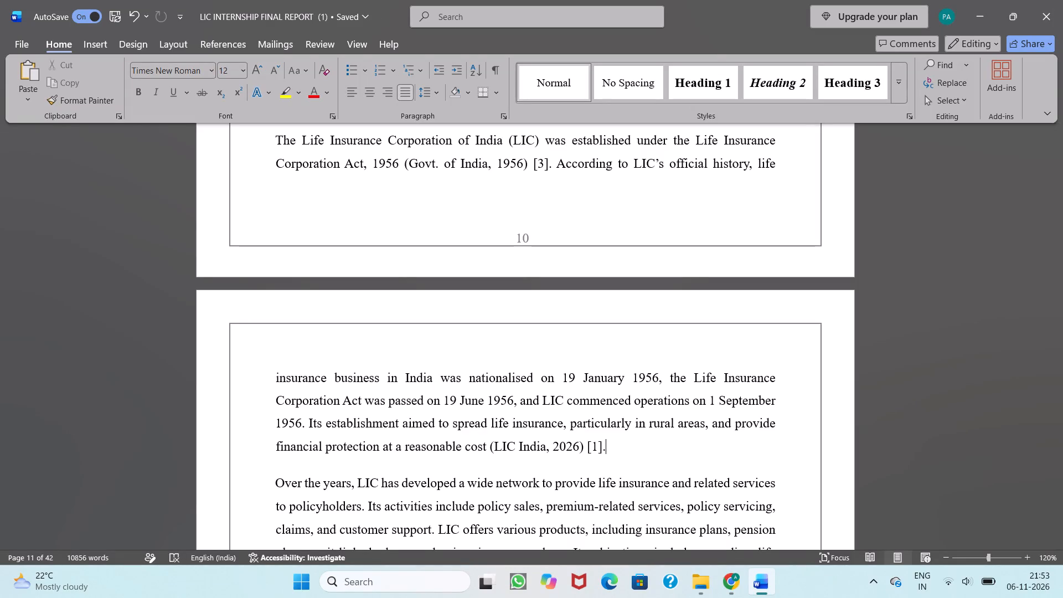
In section 1.2's second paragraph, move [1] to after the (LIC India) citation and remove the full stop after "work together".
{"action": "scroll", "coordinate": [611, 447], "scroll_direction": "down", "scroll_amount": 2}
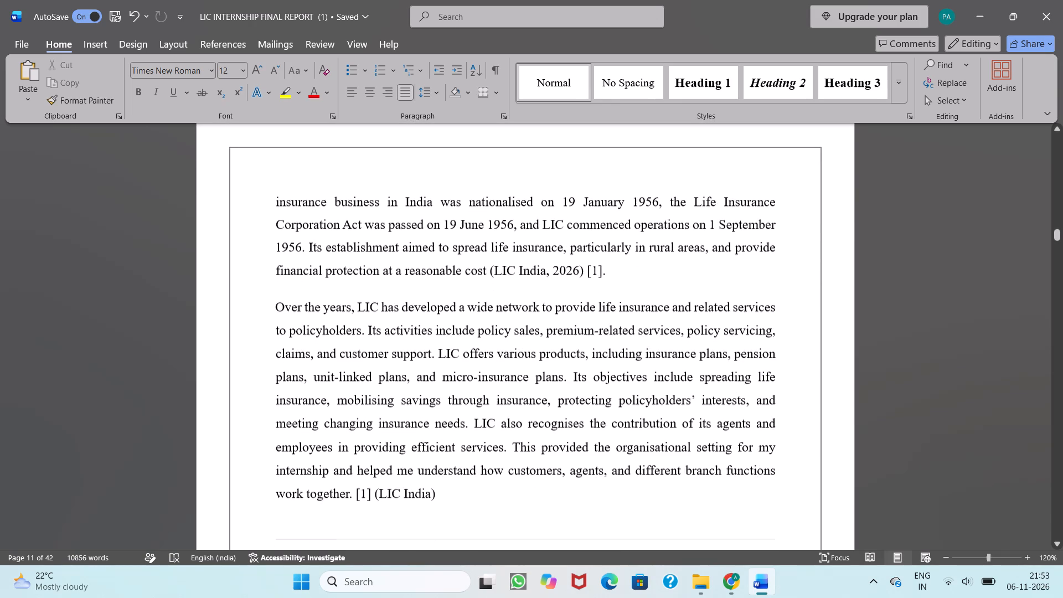
{"action": "scroll", "coordinate": [611, 447], "scroll_direction": "down", "scroll_amount": 1}
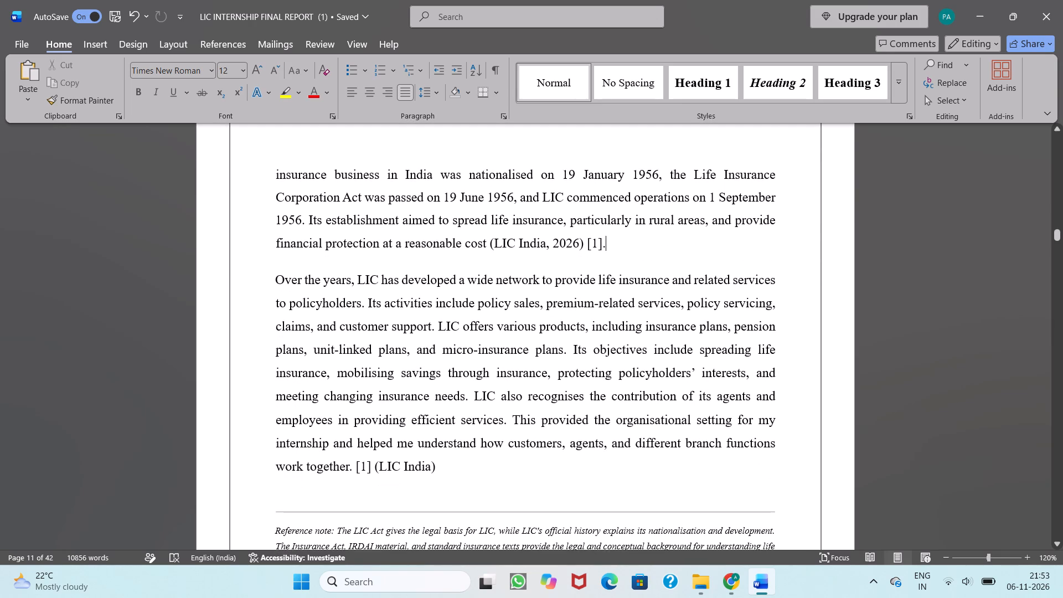
{"action": "left_click_drag", "start_coordinate": [355, 467], "coordinate": [373, 465]}
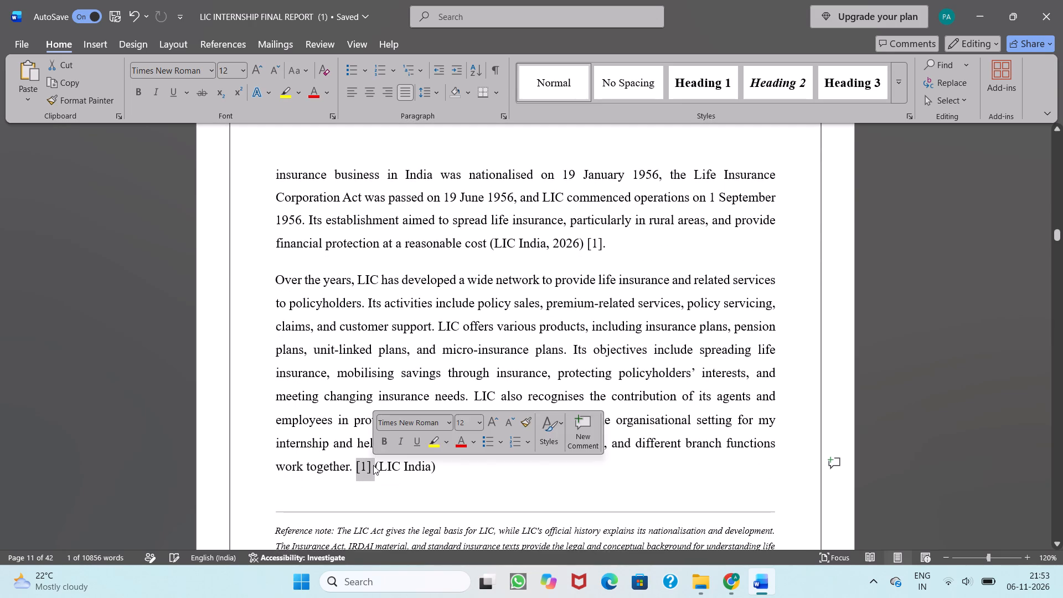
{"action": "key", "text": "ctrl+c"}
{"action": "left_click", "coordinate": [448, 468]}
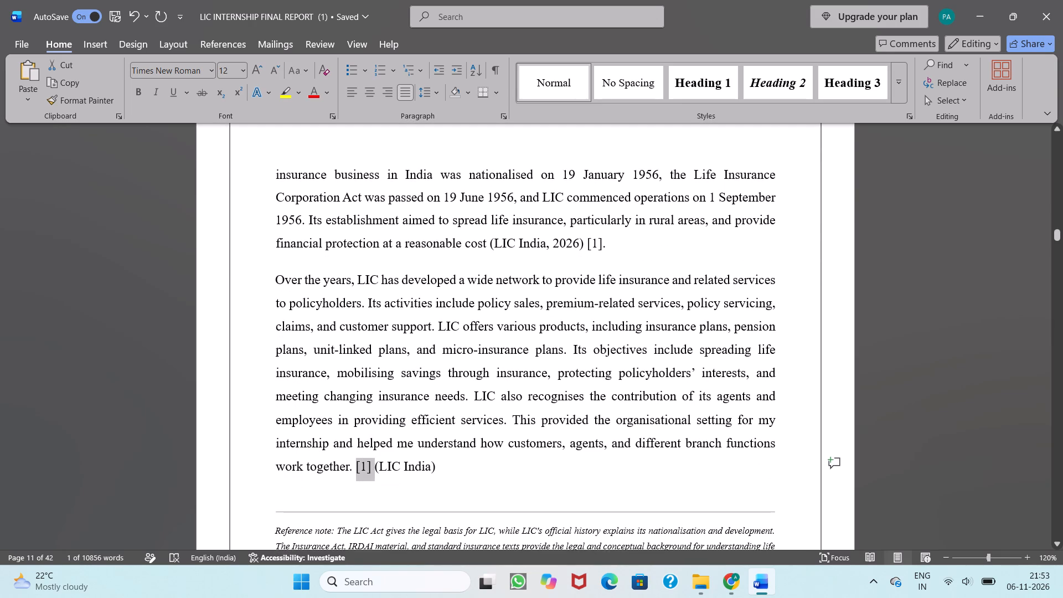
{"action": "key", "text": "ctrl+v"}
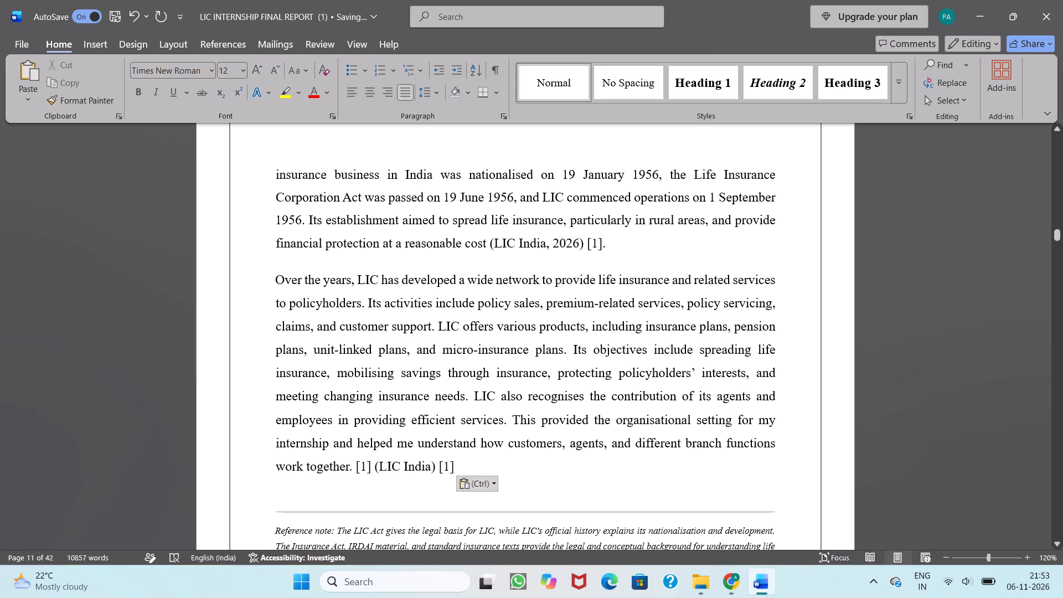
{"action": "left_click", "coordinate": [373, 470]}
{"action": "key", "text": "BackSpace"}
{"action": "key", "text": "BackSpace"}
{"action": "key", "text": "BackSpace"}
{"action": "key", "text": "BackSpace"}
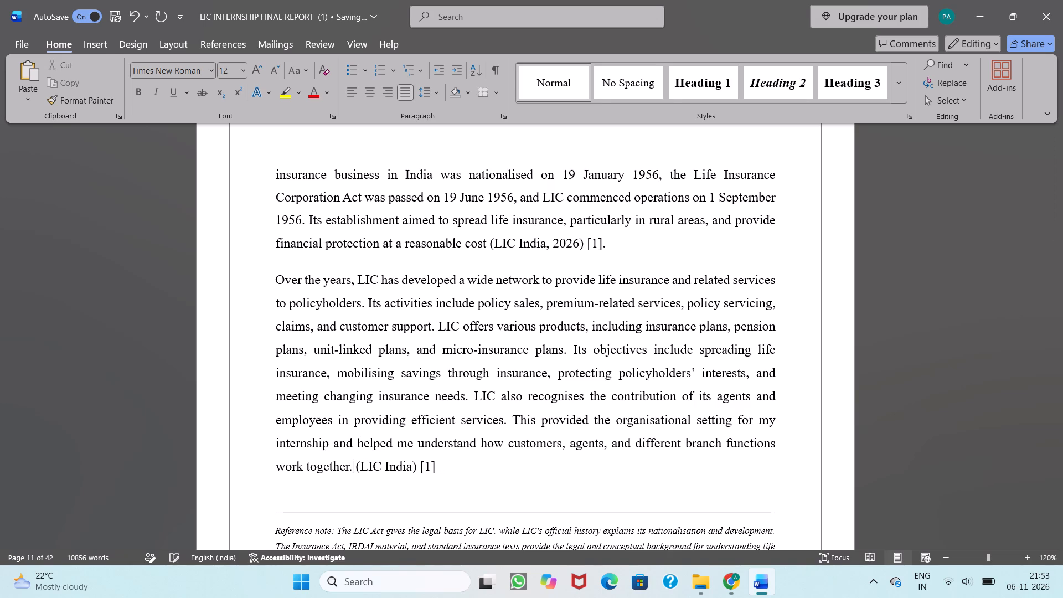
{"action": "key", "text": "BackSpace"}
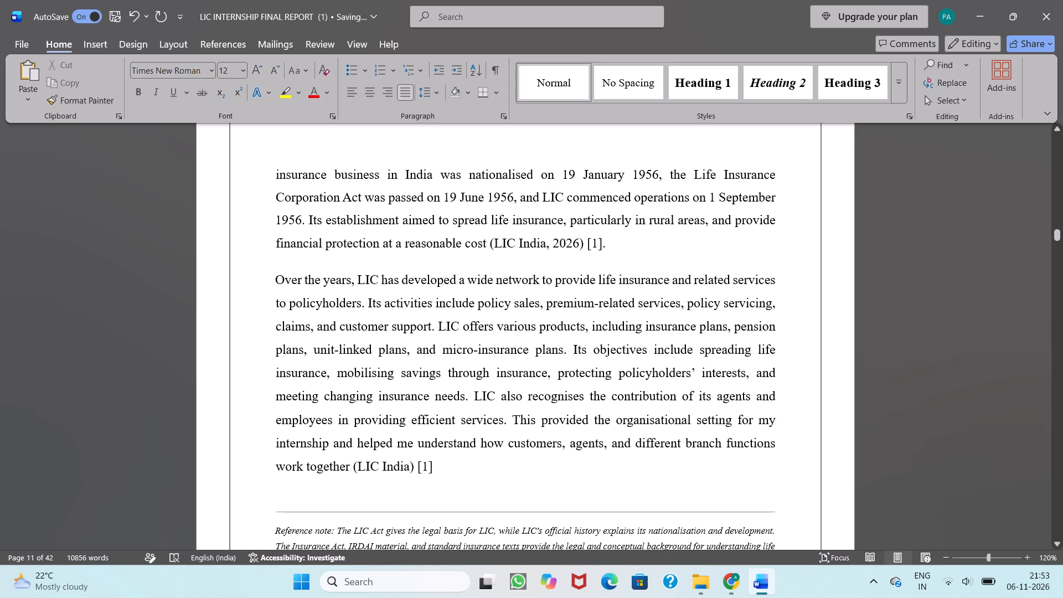
Complete the second paragraph's citation as (LIC India, 2026) and put a full stop after its [1] reference number.
{"action": "left_click", "coordinate": [410, 465]}
{"action": "type", "text": ", 2026"}
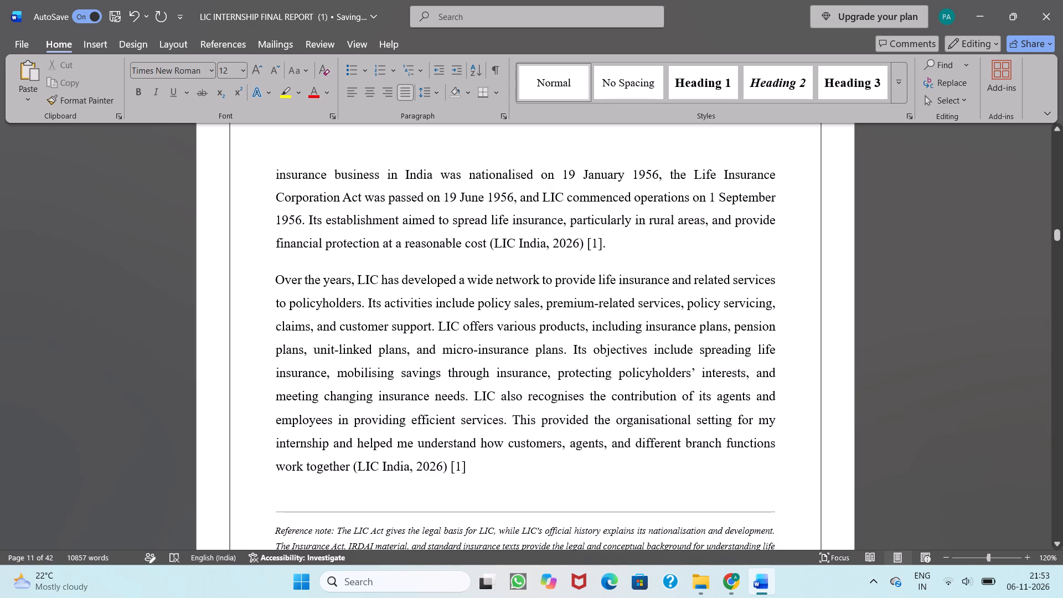
{"action": "left_click", "coordinate": [474, 465]}
{"action": "key", "text": "period"}
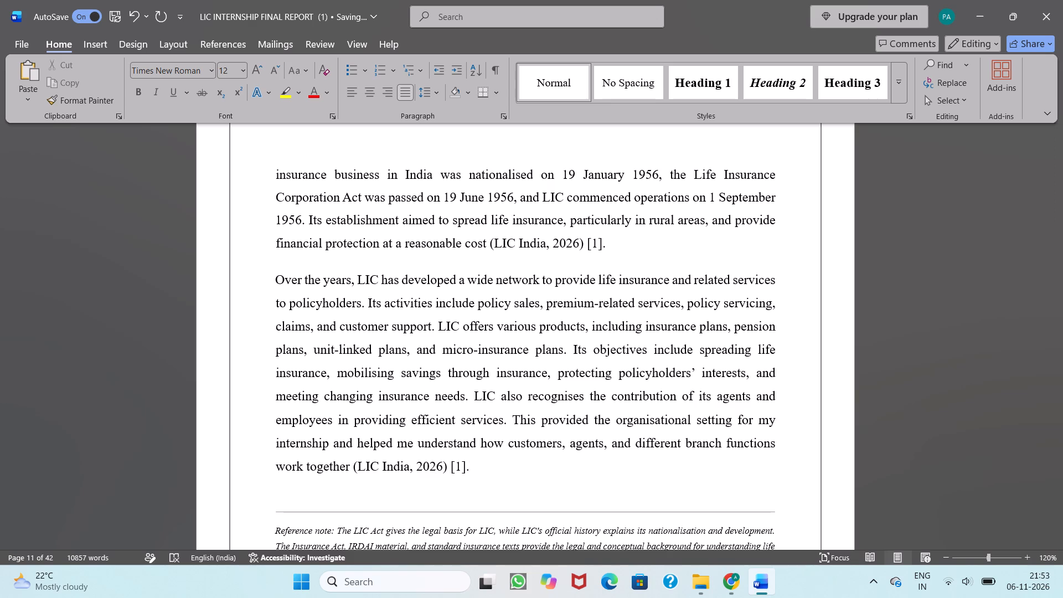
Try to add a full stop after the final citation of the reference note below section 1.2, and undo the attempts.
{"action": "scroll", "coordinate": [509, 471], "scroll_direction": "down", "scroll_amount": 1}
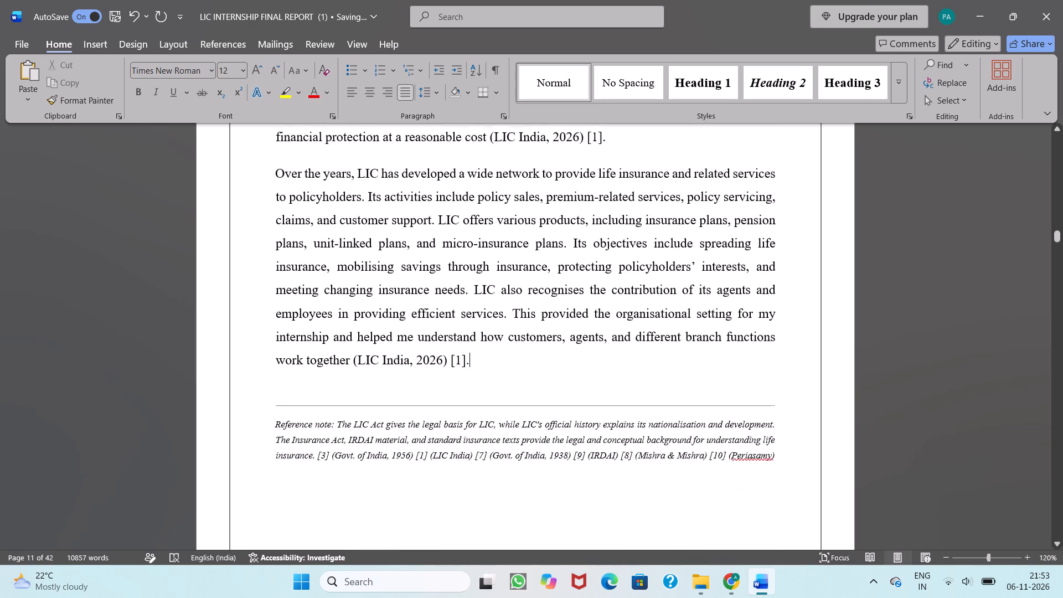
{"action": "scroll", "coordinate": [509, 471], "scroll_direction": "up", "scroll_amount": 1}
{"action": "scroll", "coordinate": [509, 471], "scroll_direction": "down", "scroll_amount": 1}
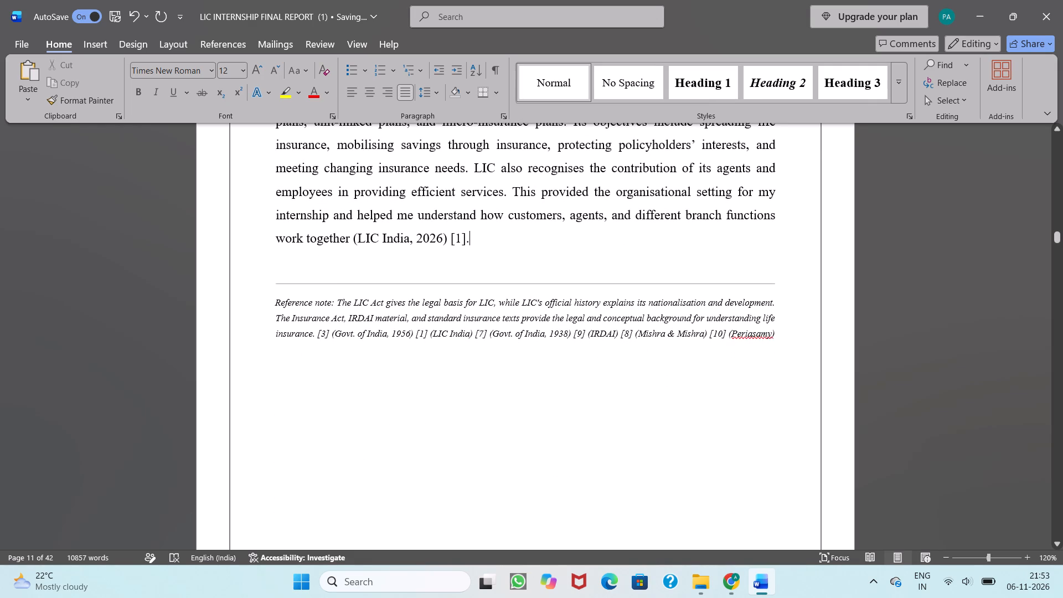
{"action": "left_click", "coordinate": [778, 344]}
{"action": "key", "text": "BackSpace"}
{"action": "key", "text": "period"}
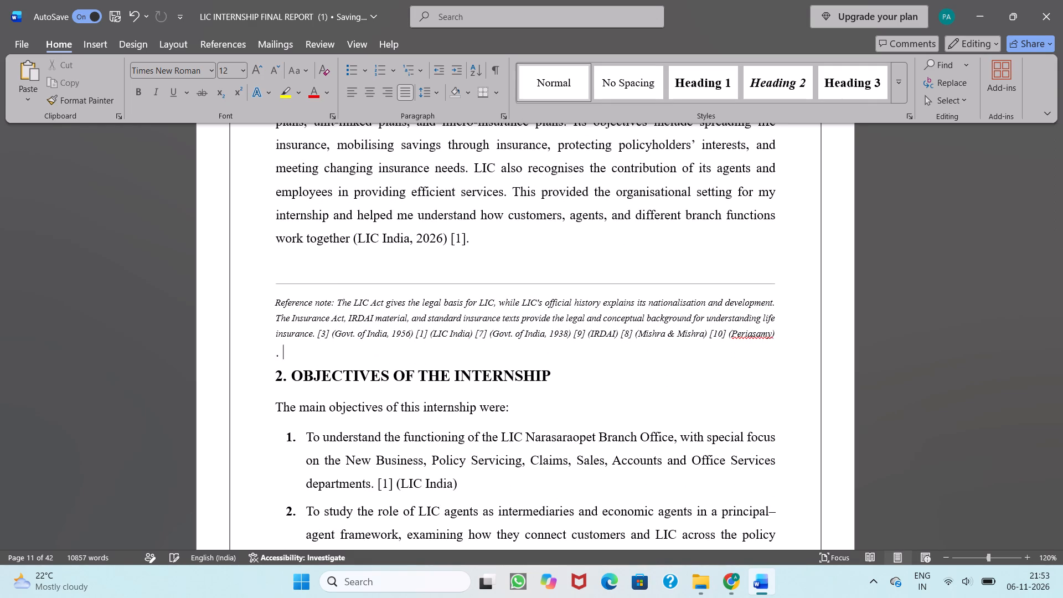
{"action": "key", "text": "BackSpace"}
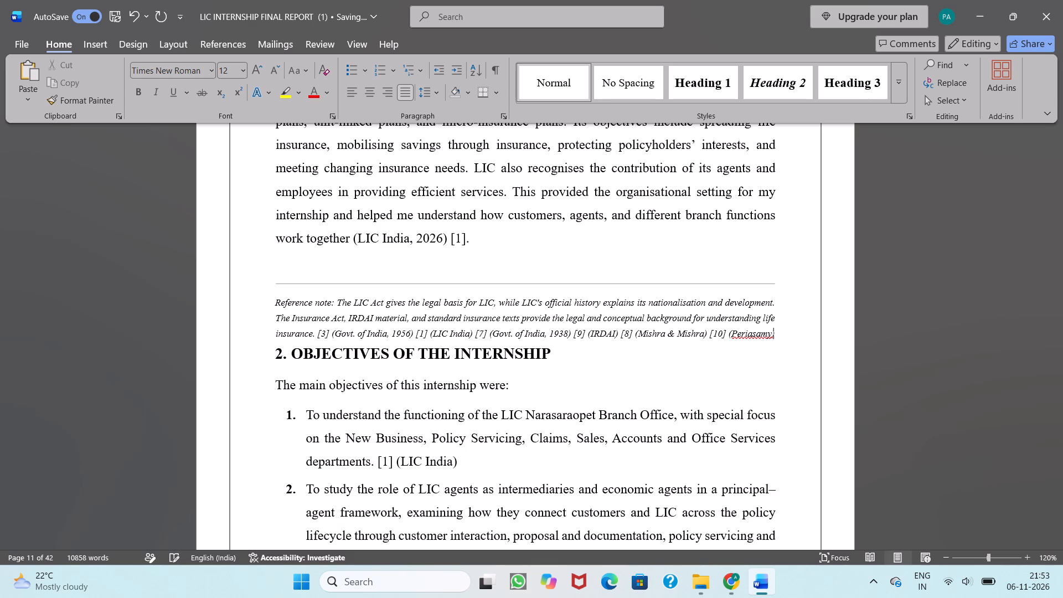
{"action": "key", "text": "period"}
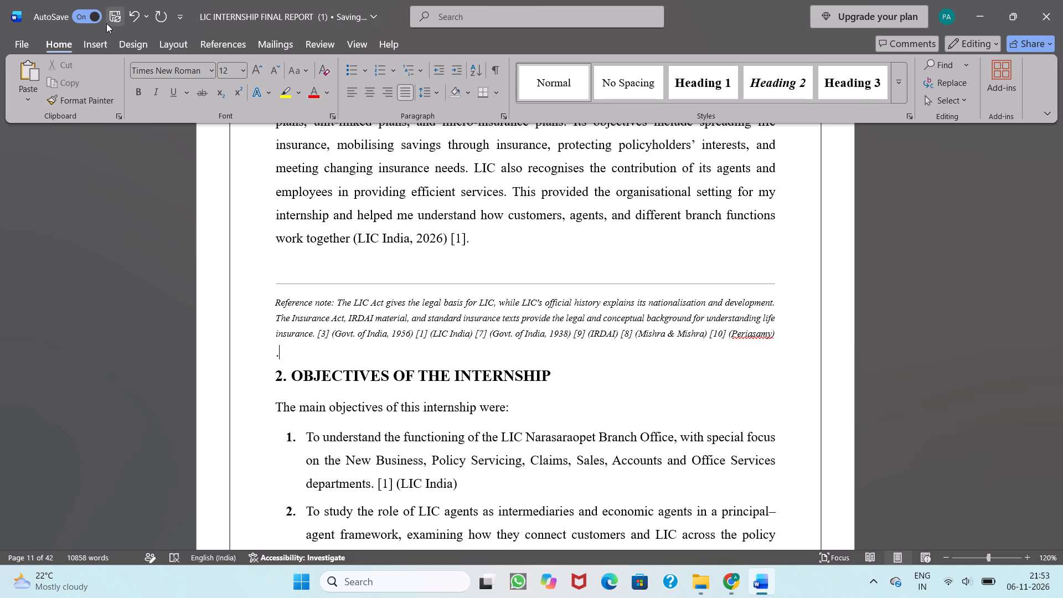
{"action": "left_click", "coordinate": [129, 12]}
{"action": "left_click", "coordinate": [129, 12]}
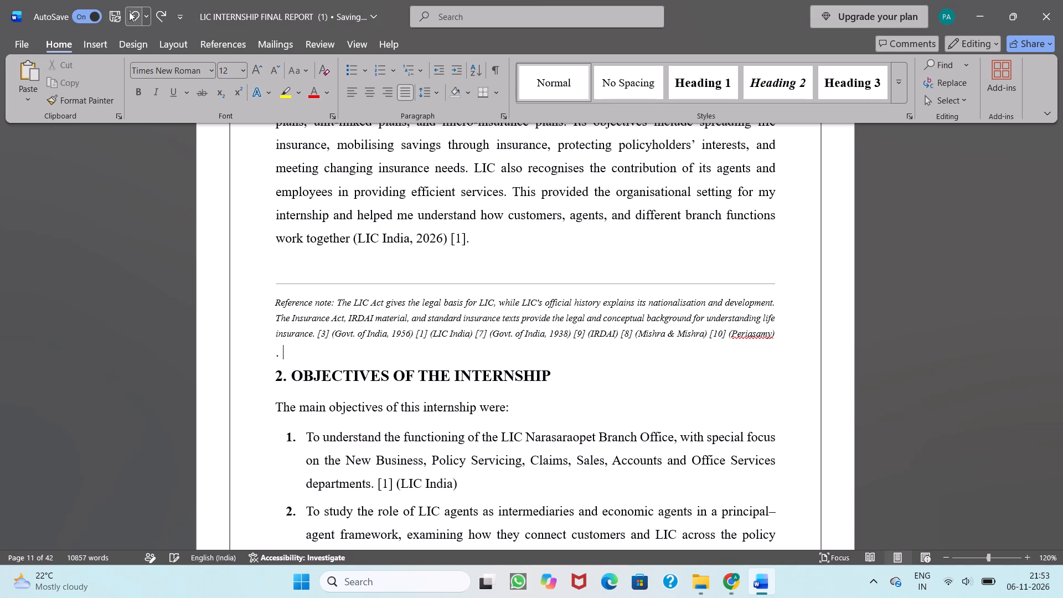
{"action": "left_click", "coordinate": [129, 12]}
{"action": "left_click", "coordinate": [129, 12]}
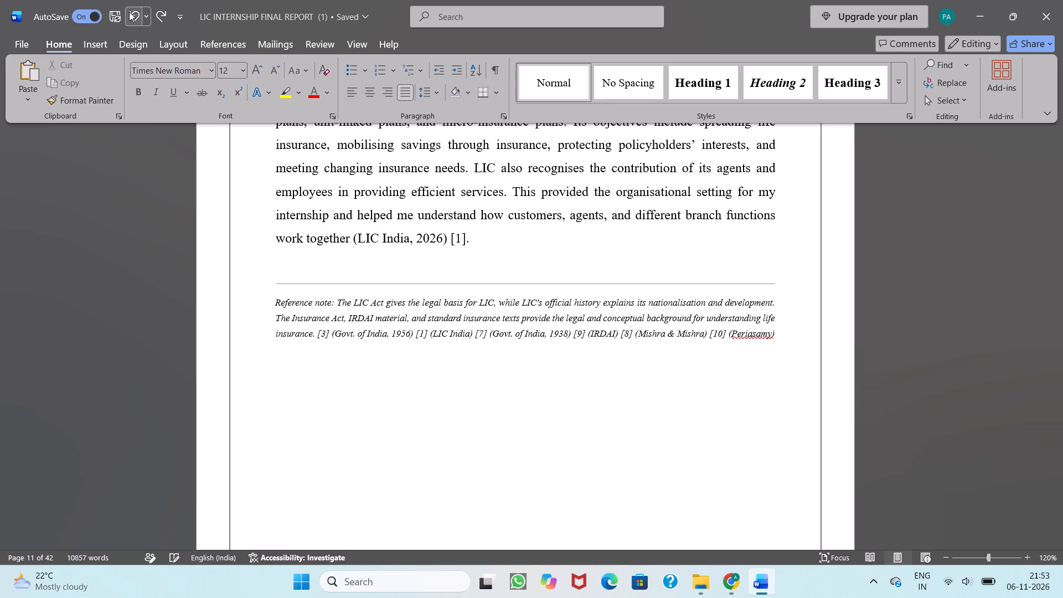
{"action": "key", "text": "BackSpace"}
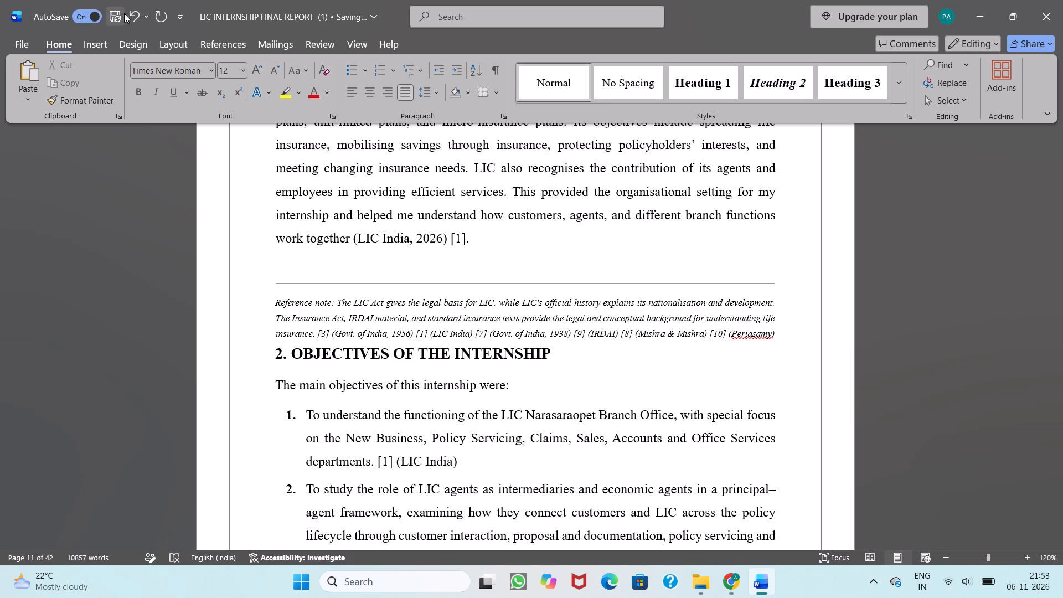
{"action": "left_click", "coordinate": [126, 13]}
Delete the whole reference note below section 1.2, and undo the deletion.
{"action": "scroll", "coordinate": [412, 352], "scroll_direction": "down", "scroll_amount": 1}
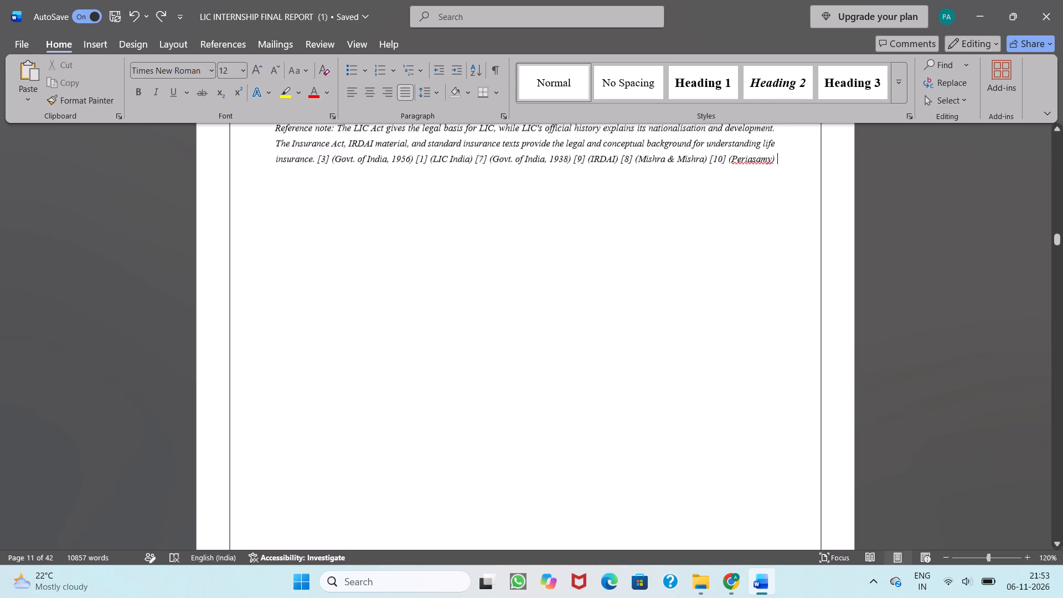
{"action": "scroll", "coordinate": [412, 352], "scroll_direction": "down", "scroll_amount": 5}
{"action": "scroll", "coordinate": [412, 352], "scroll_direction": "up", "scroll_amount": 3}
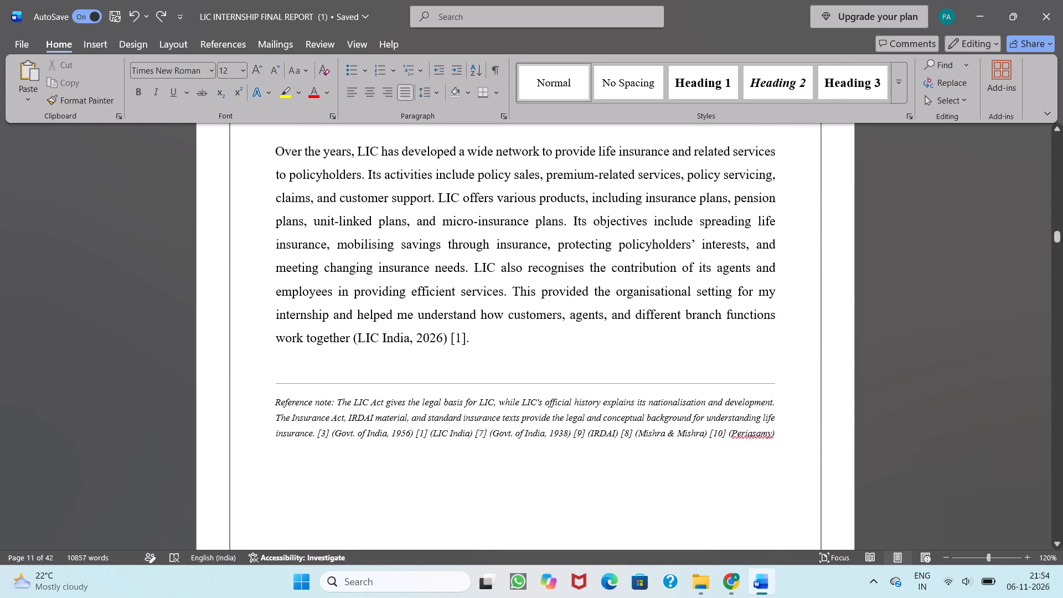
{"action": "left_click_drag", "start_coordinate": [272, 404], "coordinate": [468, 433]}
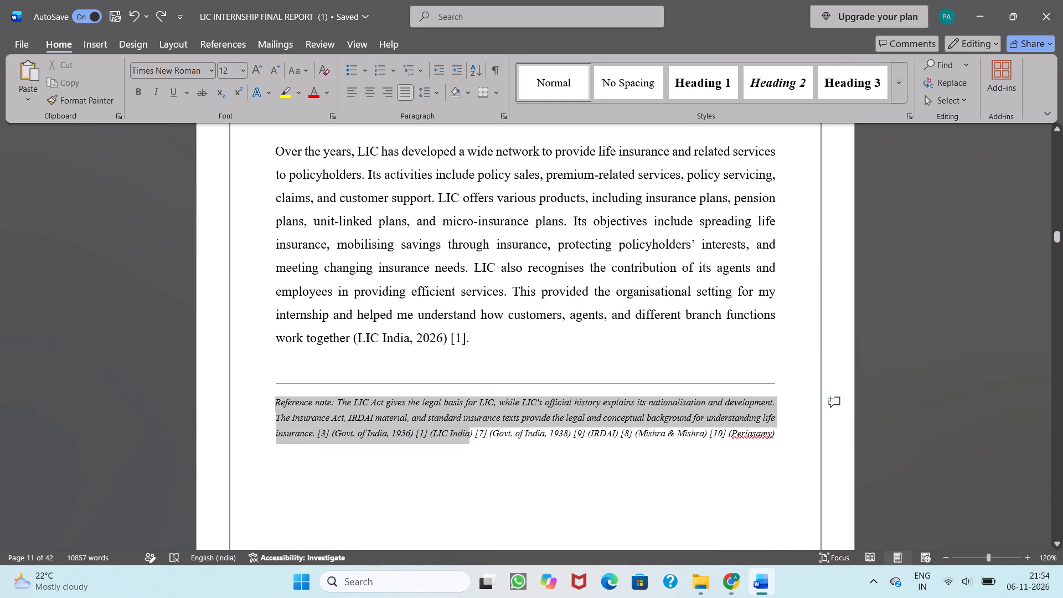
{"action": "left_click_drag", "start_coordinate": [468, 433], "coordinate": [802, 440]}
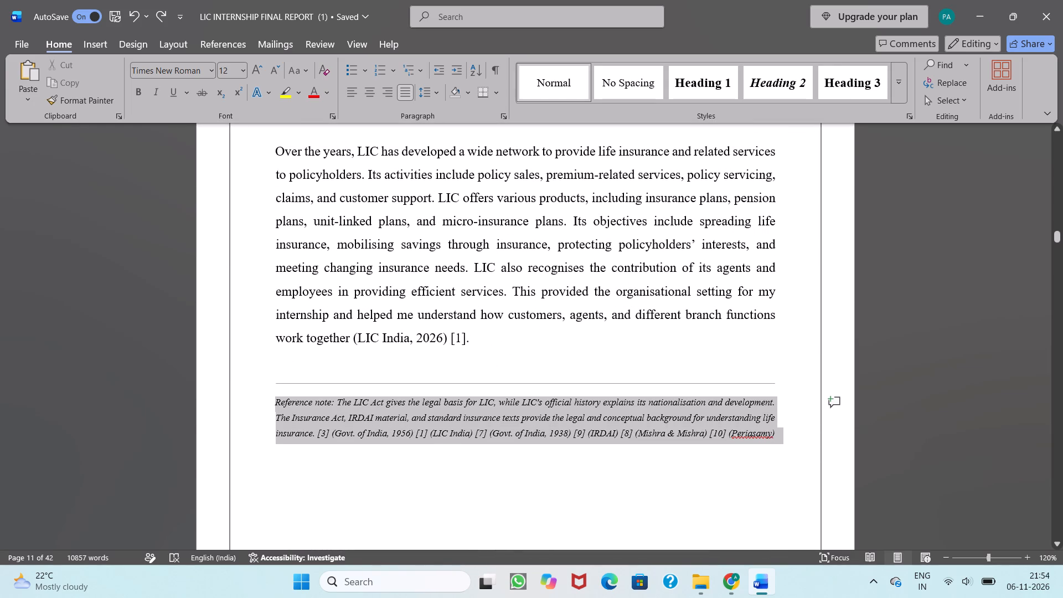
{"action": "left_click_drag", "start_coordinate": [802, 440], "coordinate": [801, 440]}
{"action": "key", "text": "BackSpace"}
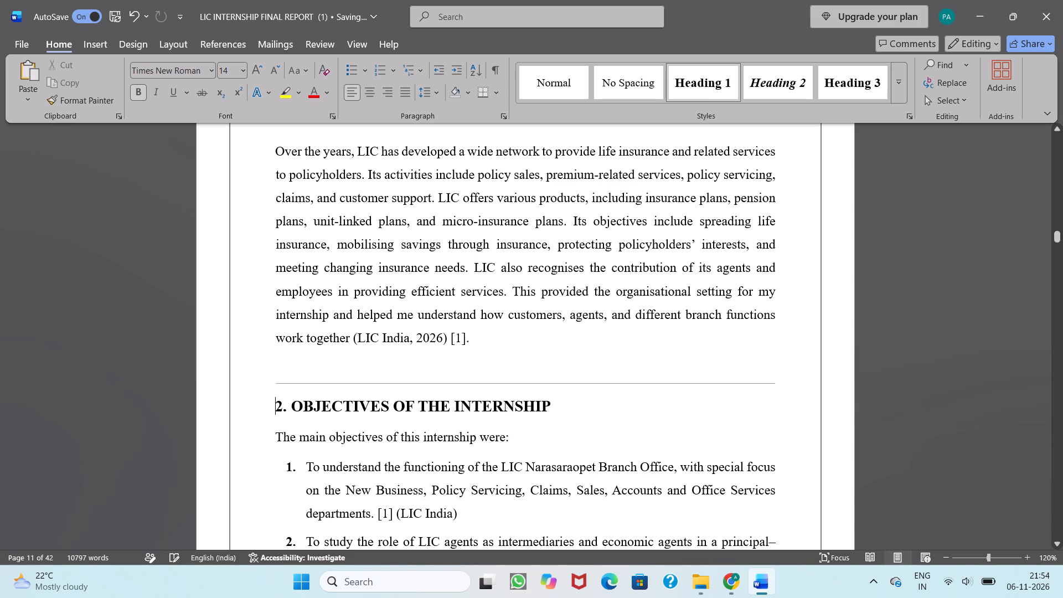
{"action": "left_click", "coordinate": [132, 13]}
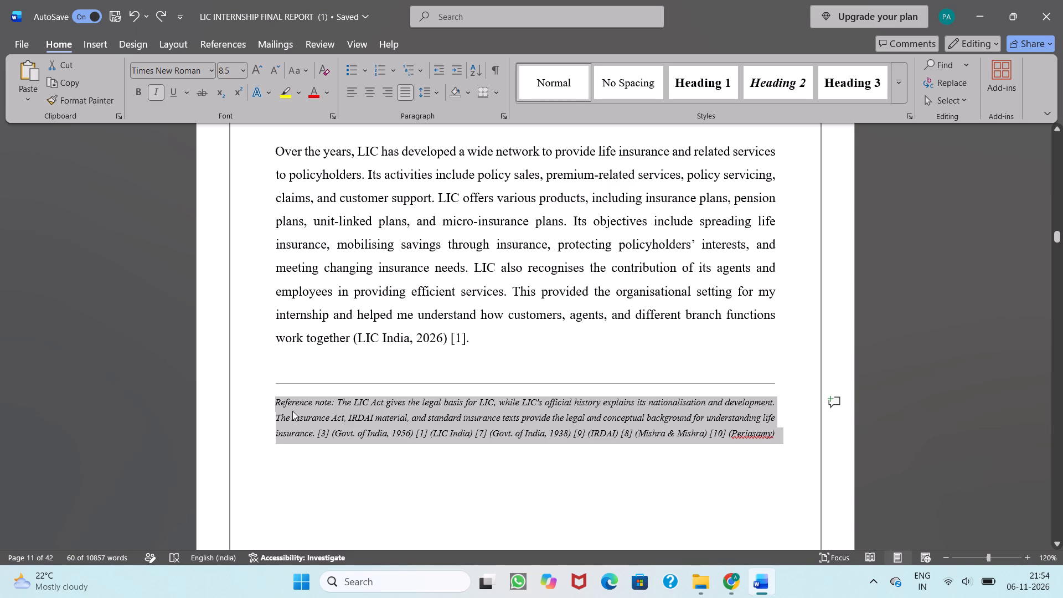
Delete the whole italic reference note below section 1.2 on page 11.
{"action": "scroll", "coordinate": [292, 411], "scroll_direction": "down", "scroll_amount": 3}
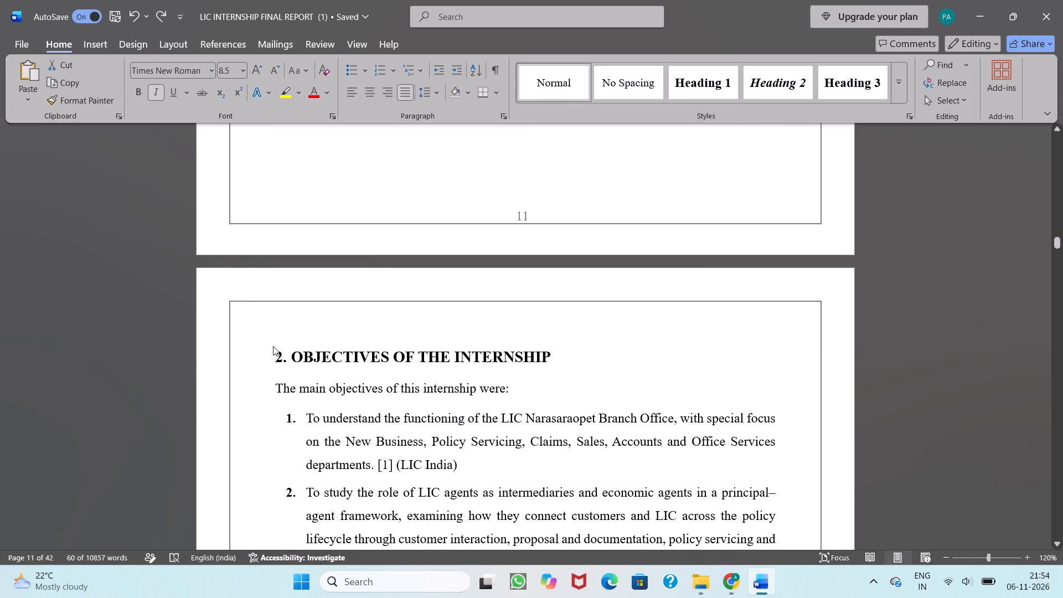
{"action": "scroll", "coordinate": [273, 346], "scroll_direction": "up", "scroll_amount": 3}
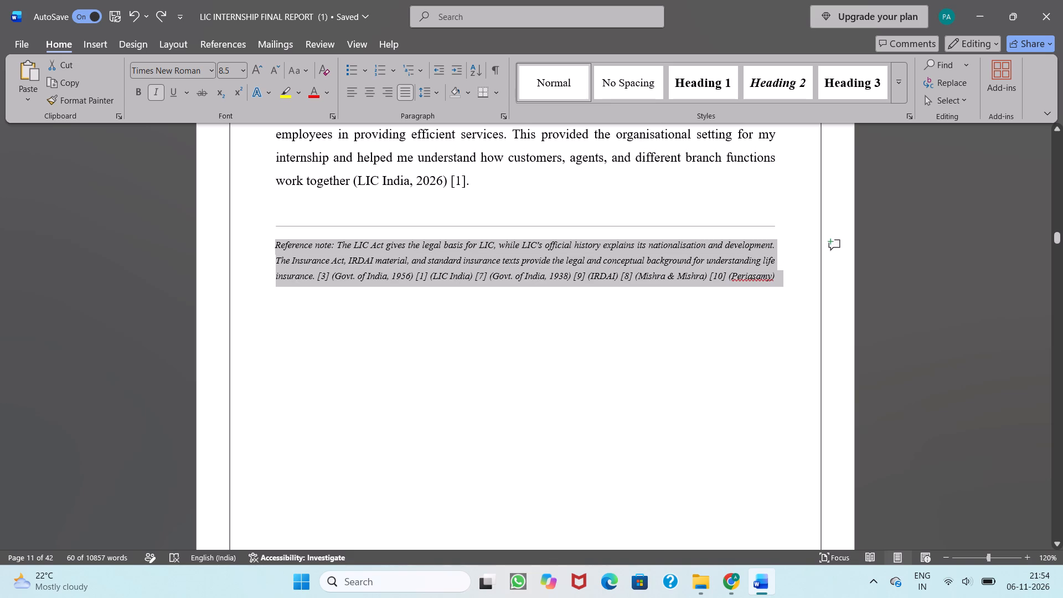
{"action": "key", "text": "BackSpace"}
Insert eleven blank lines before the heading "2. OBJECTIVES OF THE INTERNSHIP" to push it towards the end of page 11.
{"action": "key", "text": "Return"}
{"action": "key", "text": "Return"}
{"action": "key", "text": "Return"}
{"action": "key", "text": "Return"}
{"action": "key", "text": "Return"}
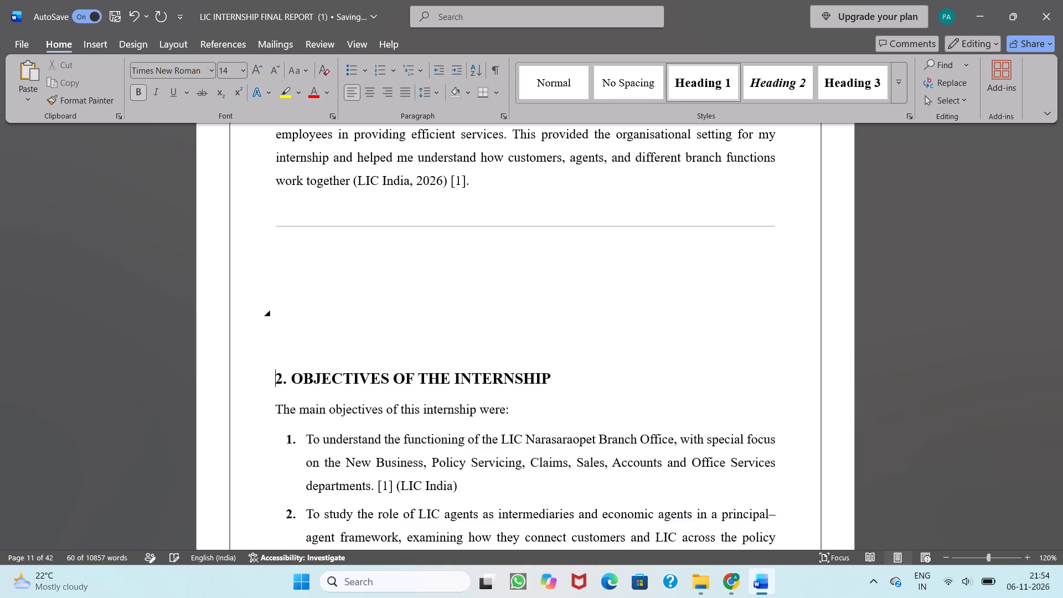
{"action": "key", "text": "Return"}
{"action": "key", "text": "Return"}
{"action": "key", "text": "Return"}
{"action": "key", "text": "Return"}
{"action": "key", "text": "Return"}
{"action": "key", "text": "Return"}
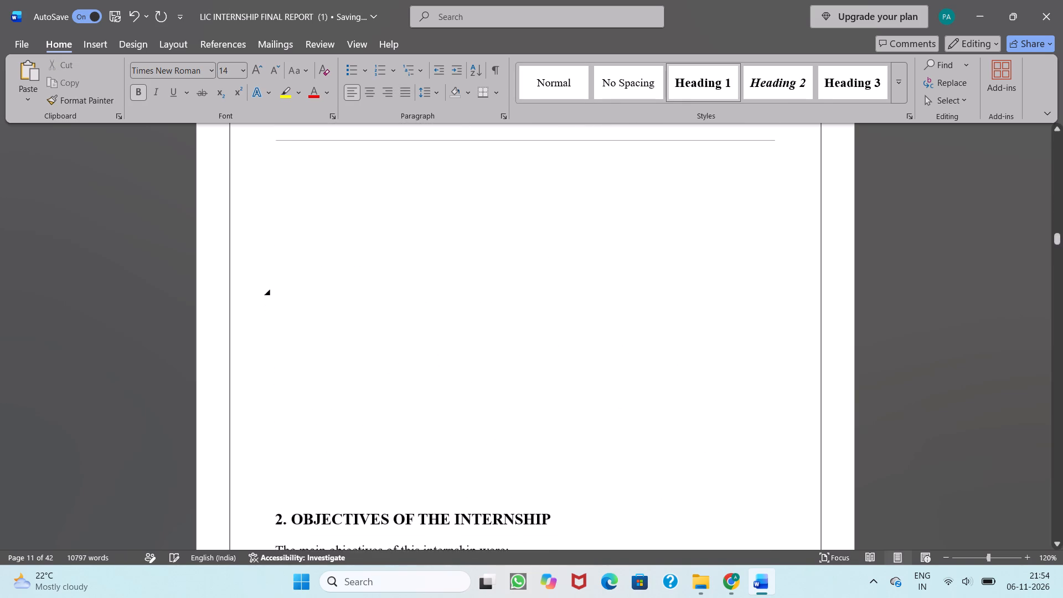
{"action": "key", "text": "Return"}
{"action": "key", "text": "BackSpace"}
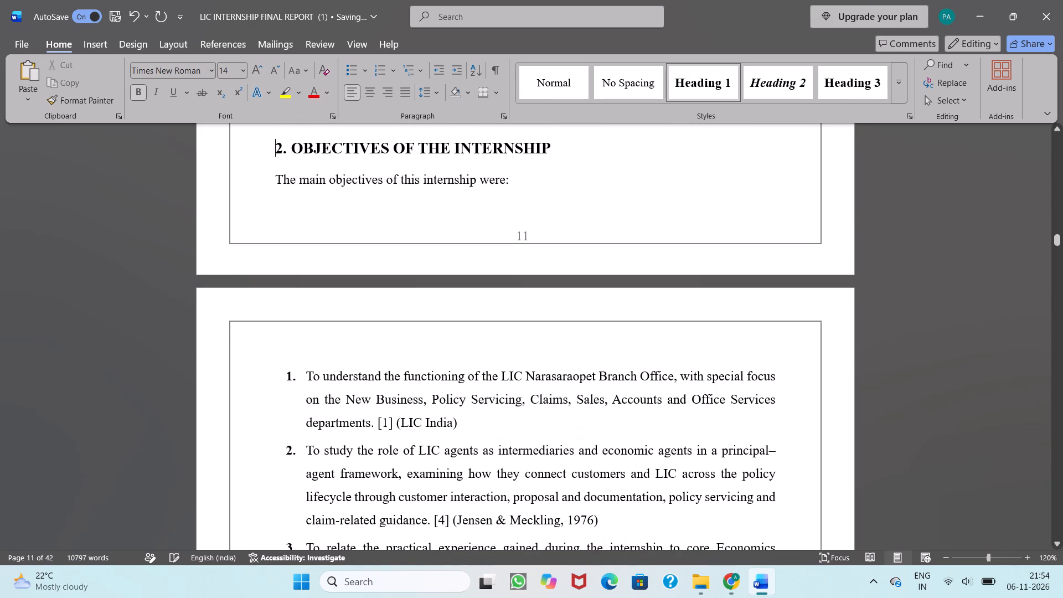
Apply the Normal style to the heading "2. OBJECTIVES OF THE INTERNSHIP" and make it bold.
{"action": "scroll", "coordinate": [281, 307], "scroll_direction": "up", "scroll_amount": 1}
{"action": "left_click_drag", "start_coordinate": [274, 225], "coordinate": [536, 239]}
{"action": "left_click", "coordinate": [566, 84]}
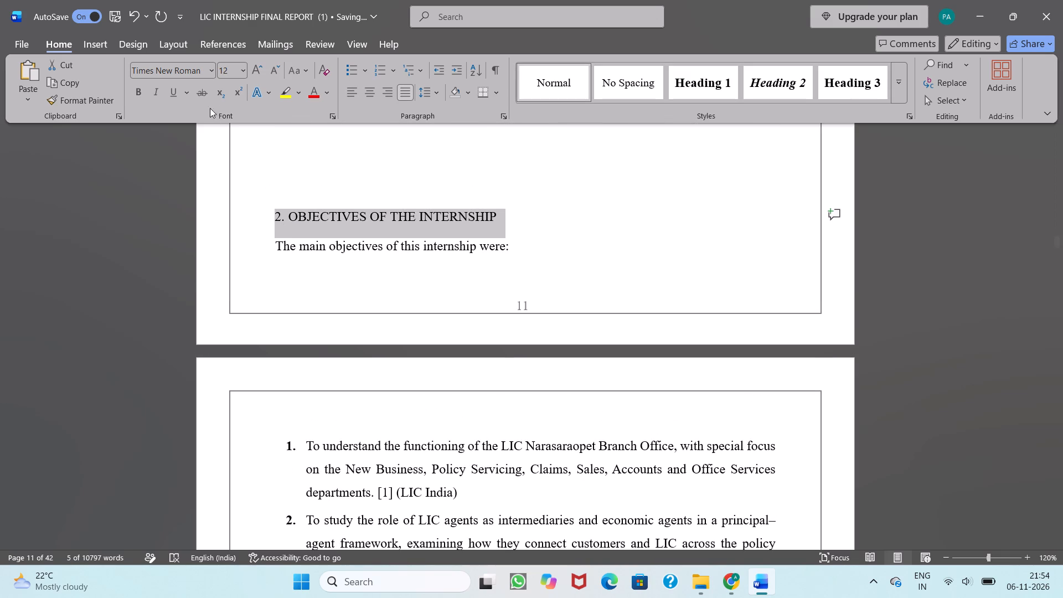
{"action": "left_click", "coordinate": [136, 93]}
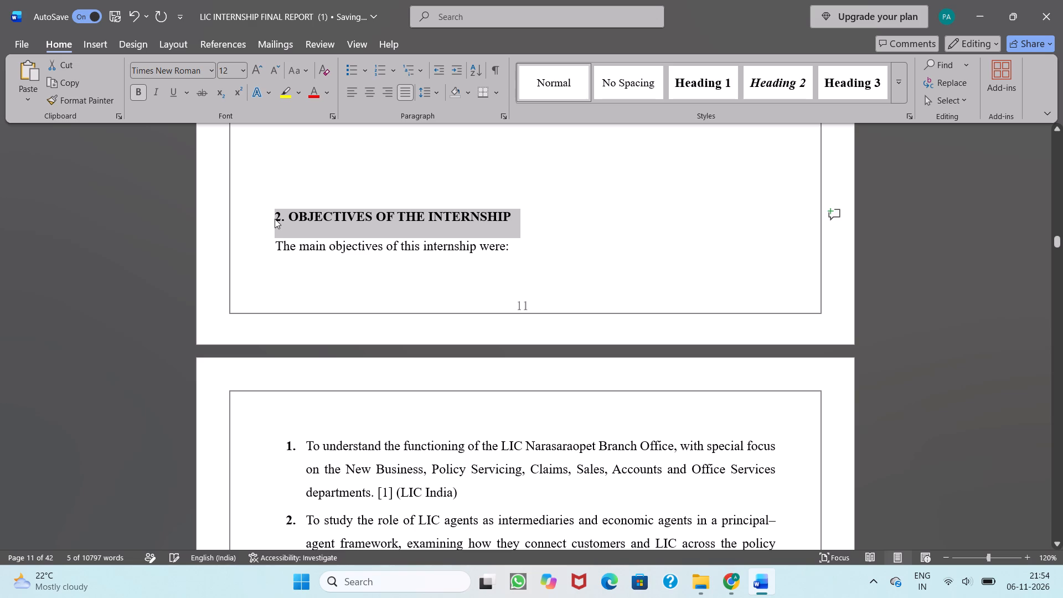
Insert three more blank lines before the section 2 heading so that it starts at the top of page 12.
{"action": "left_click", "coordinate": [275, 219]}
{"action": "key", "text": "Return"}
{"action": "key", "text": "Return"}
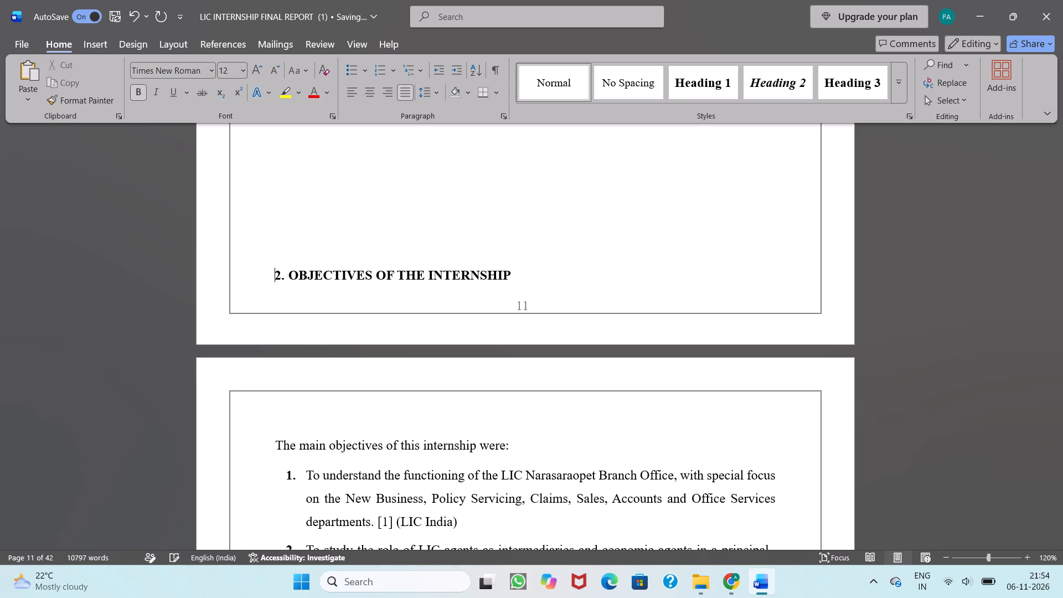
{"action": "key", "text": "Return"}
Delete the grey horizontal line below the last paragraph of section 1.2 on page 11.
{"action": "scroll", "coordinate": [275, 219], "scroll_direction": "up", "scroll_amount": 1}
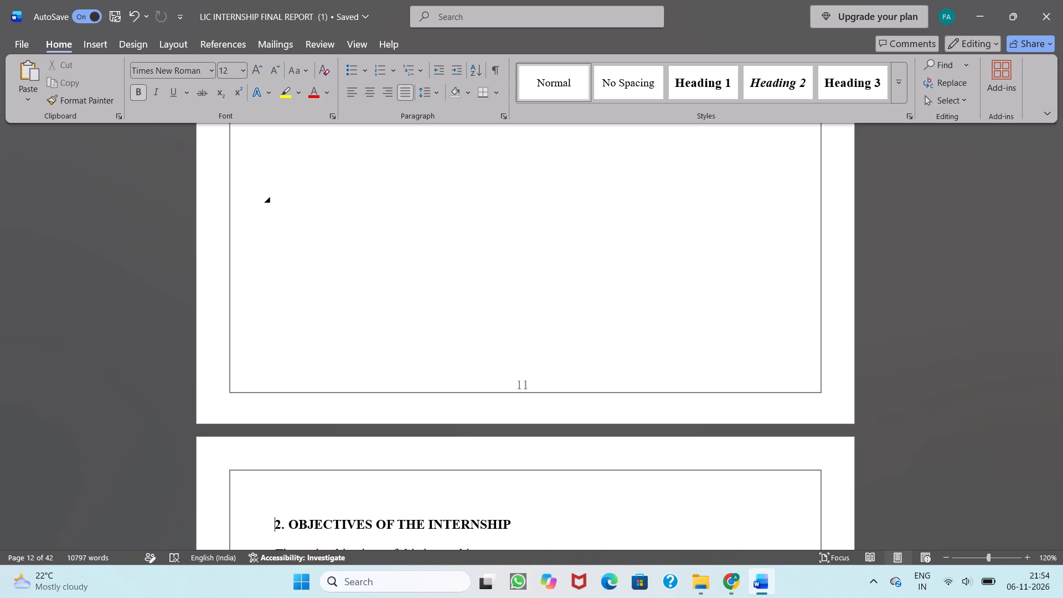
{"action": "scroll", "coordinate": [275, 219], "scroll_direction": "up", "scroll_amount": 4}
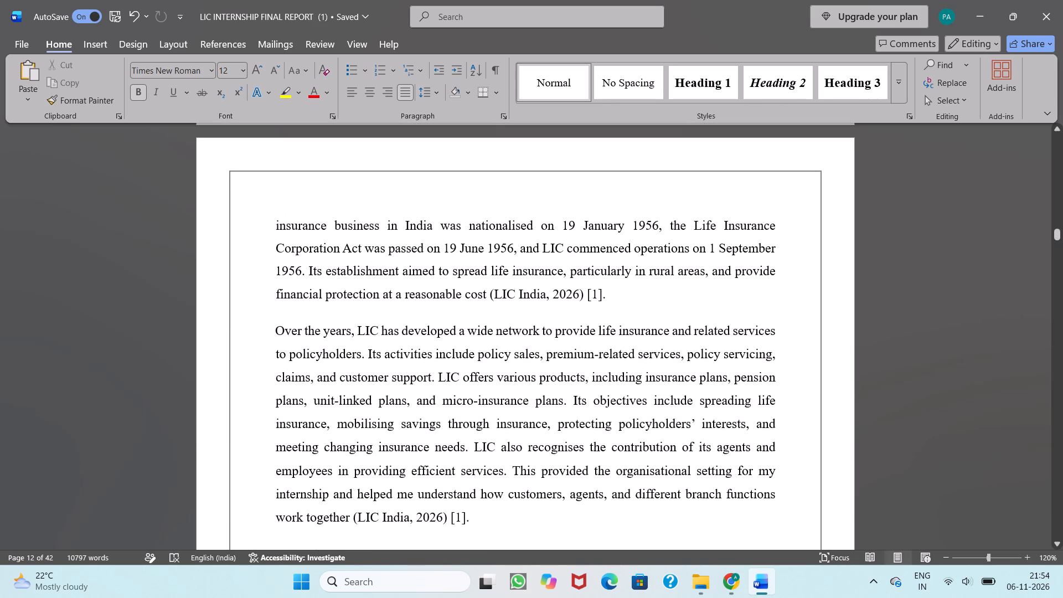
{"action": "scroll", "coordinate": [329, 330], "scroll_direction": "down", "scroll_amount": 1}
{"action": "left_click", "coordinate": [317, 319]}
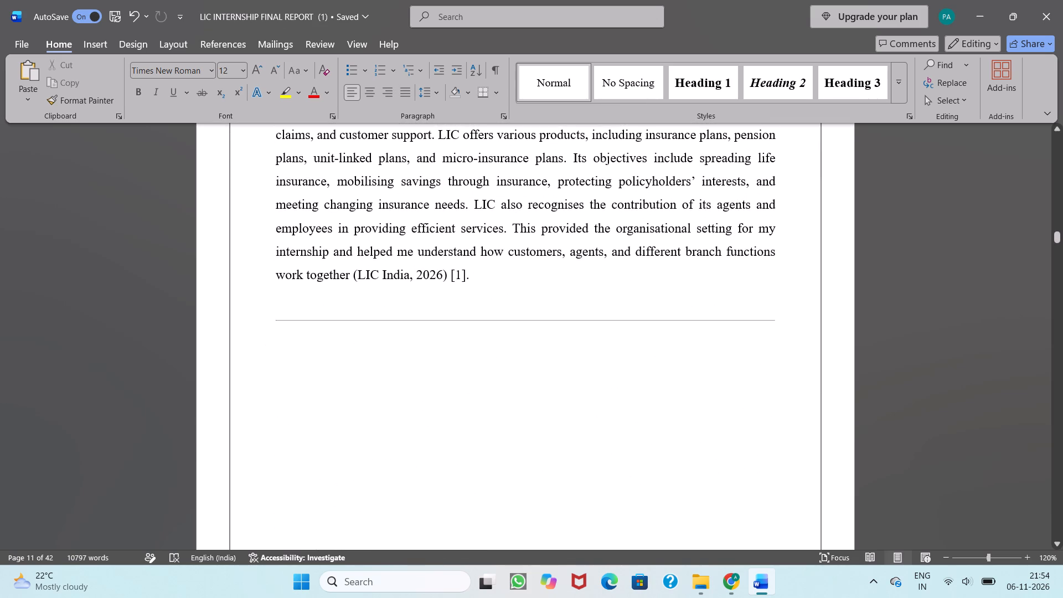
{"action": "left_click", "coordinate": [343, 319]}
{"action": "left_click", "coordinate": [550, 319]}
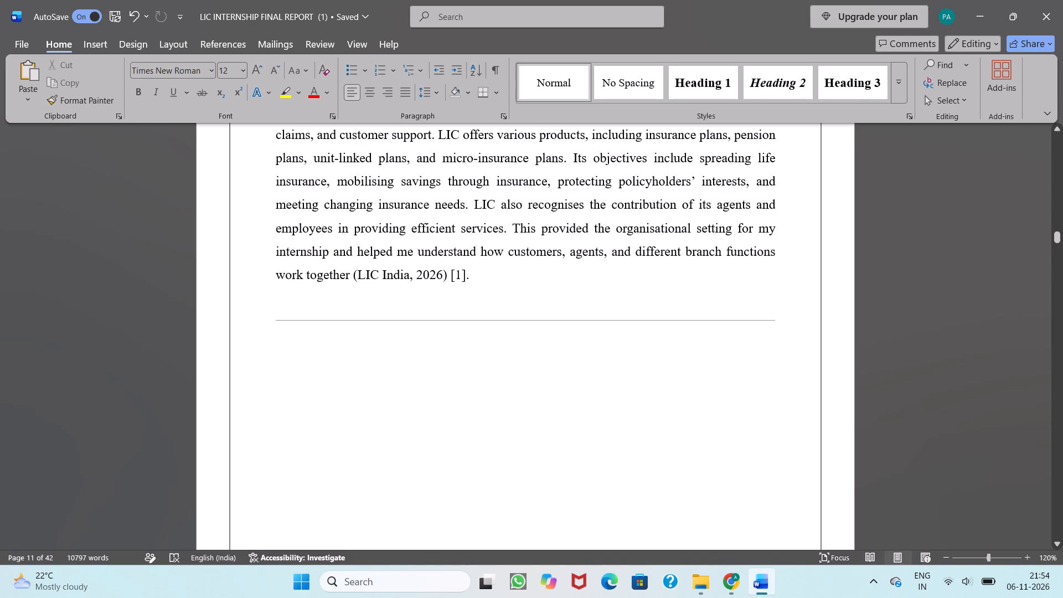
{"action": "left_click", "coordinate": [551, 321]}
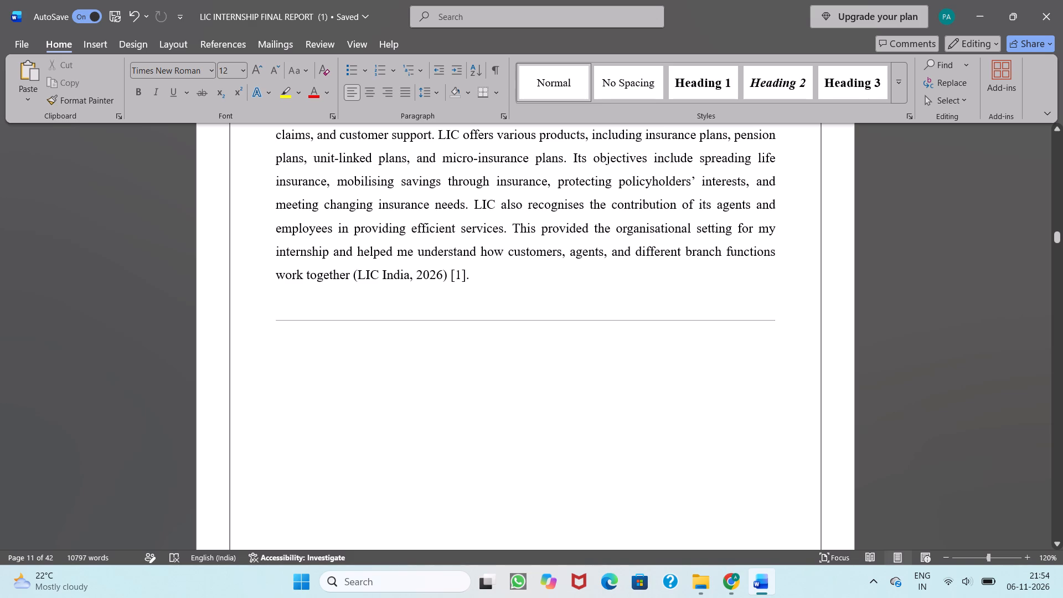
{"action": "left_click", "coordinate": [553, 320]}
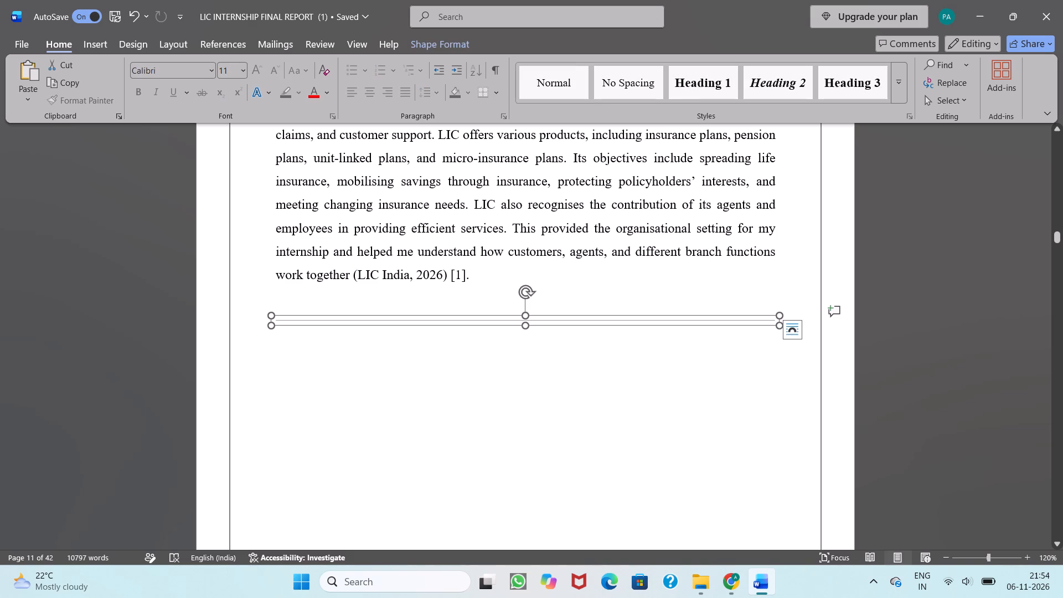
{"action": "key", "text": "BackSpace"}
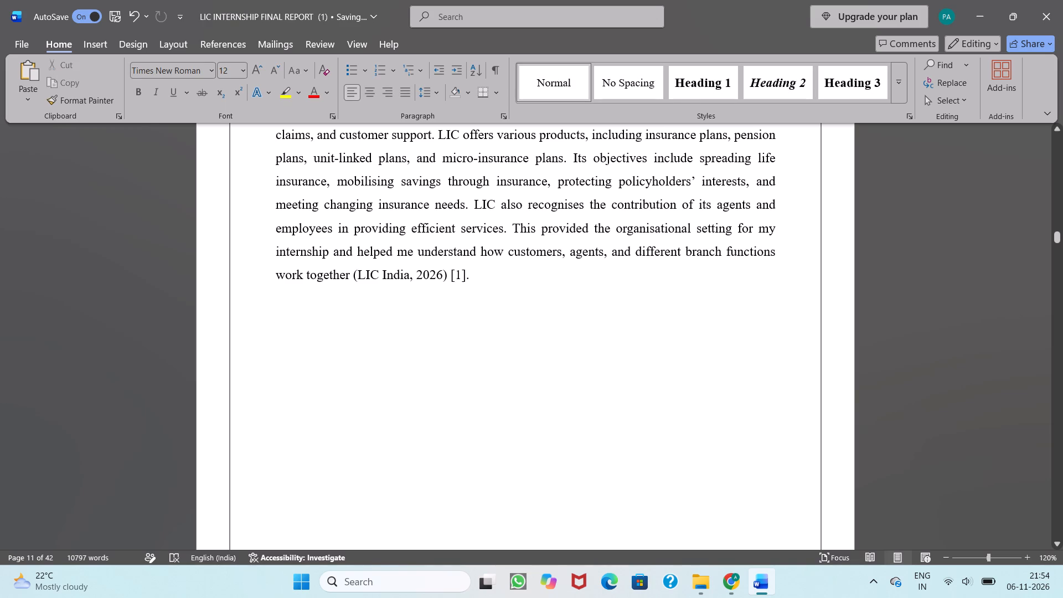
{"action": "scroll", "coordinate": [553, 320], "scroll_direction": "up", "scroll_amount": 1}
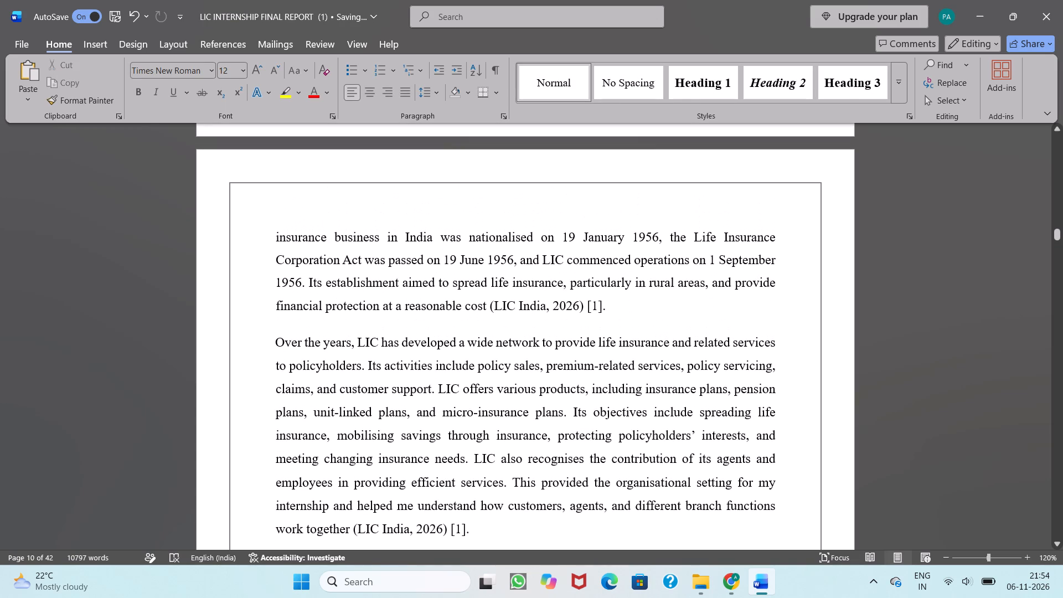
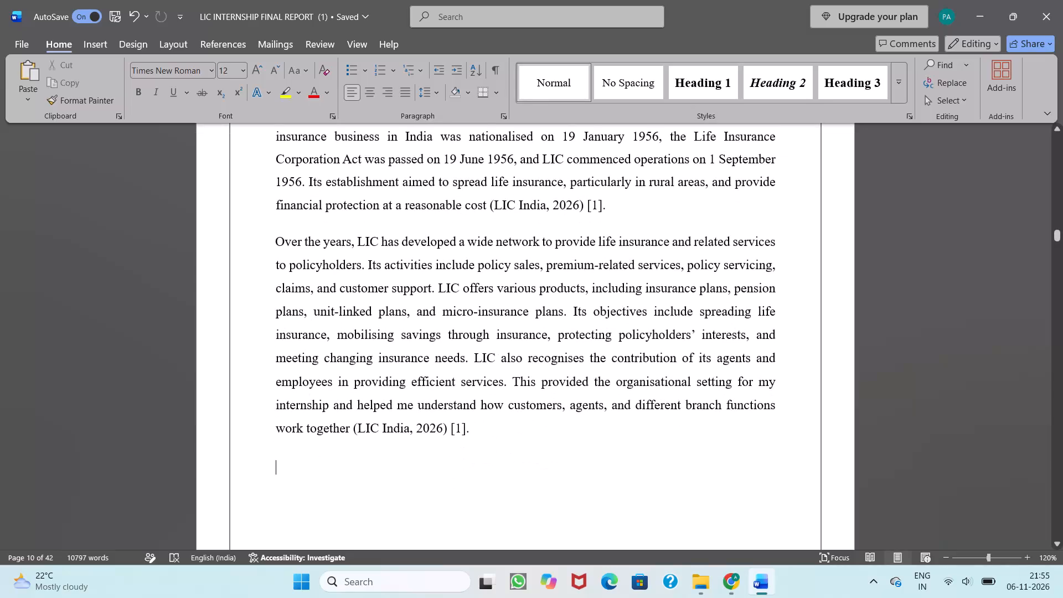
Remove the extra blank line above the heading "2. OBJECTIVES OF THE INTERNSHIP" at the top of page 12.
{"action": "scroll", "coordinate": [553, 320], "scroll_direction": "down", "scroll_amount": 3}
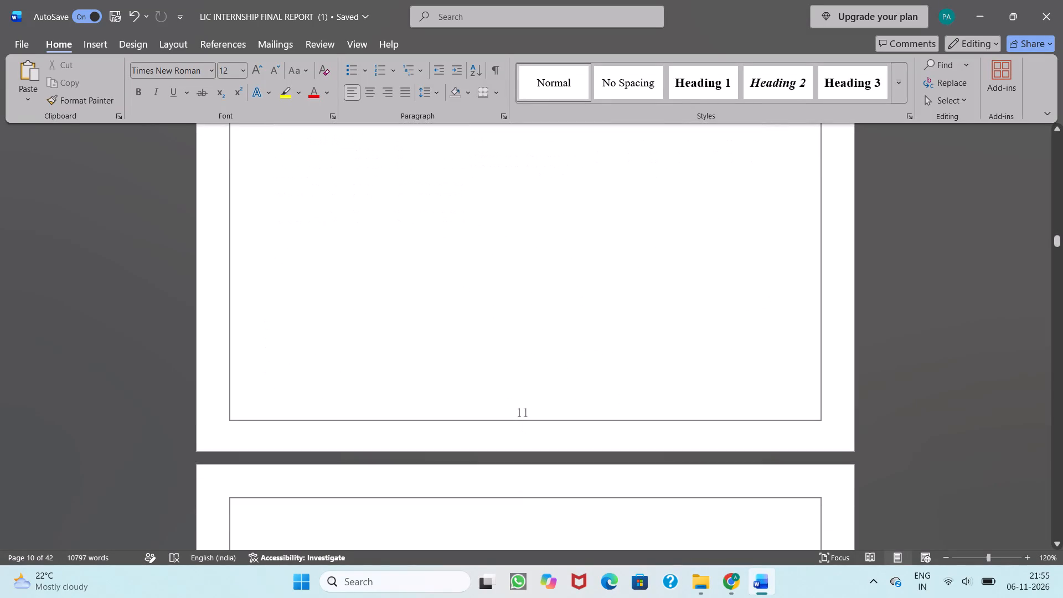
{"action": "scroll", "coordinate": [553, 320], "scroll_direction": "down", "scroll_amount": 1}
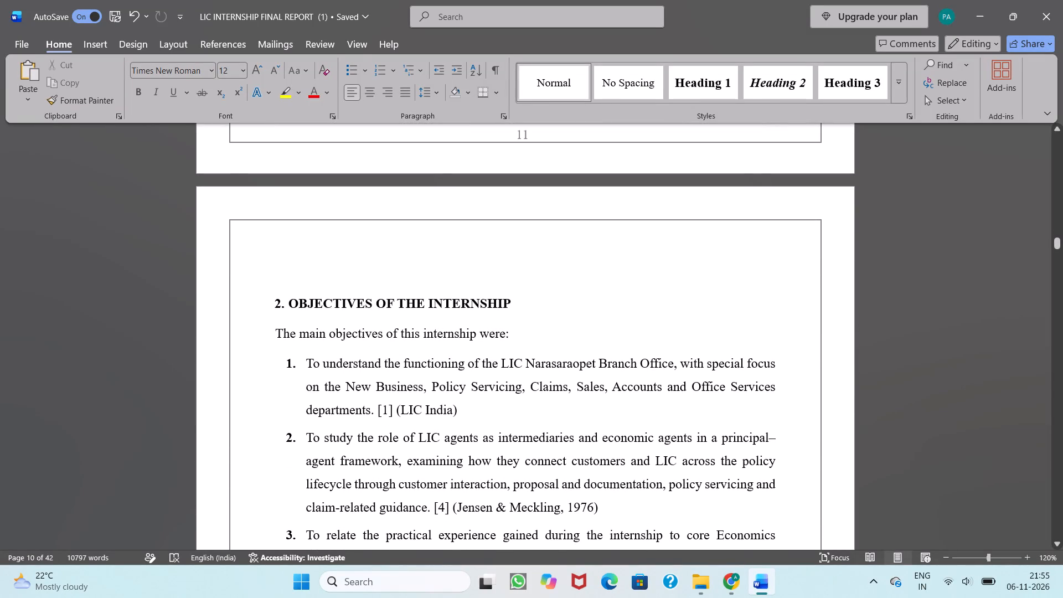
{"action": "left_click", "coordinate": [272, 302]}
{"action": "key", "text": "BackSpace"}
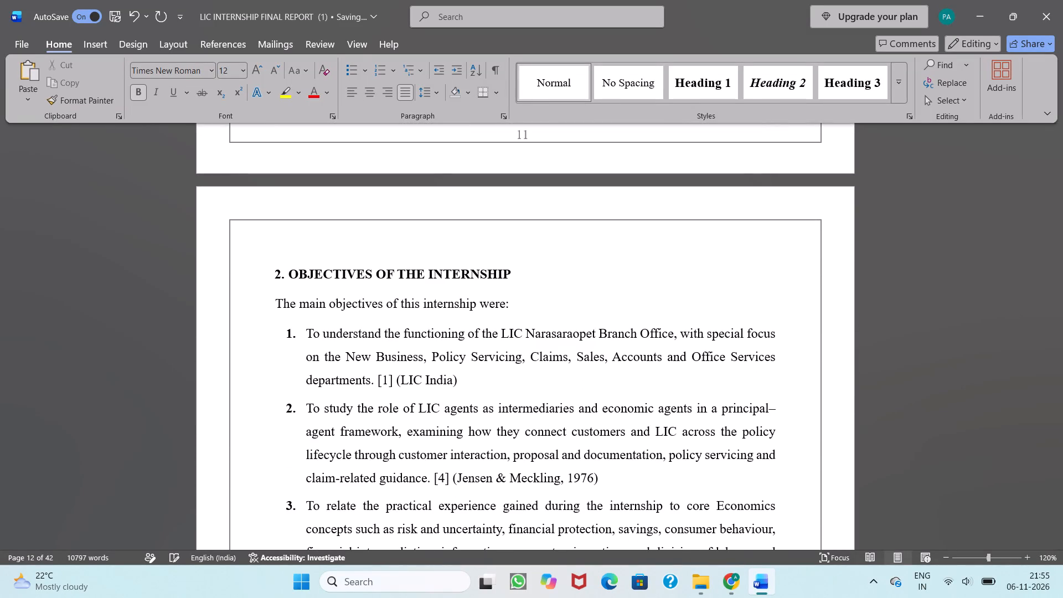
{"action": "key", "text": "BackSpace"}
{"action": "key", "text": "Return"}
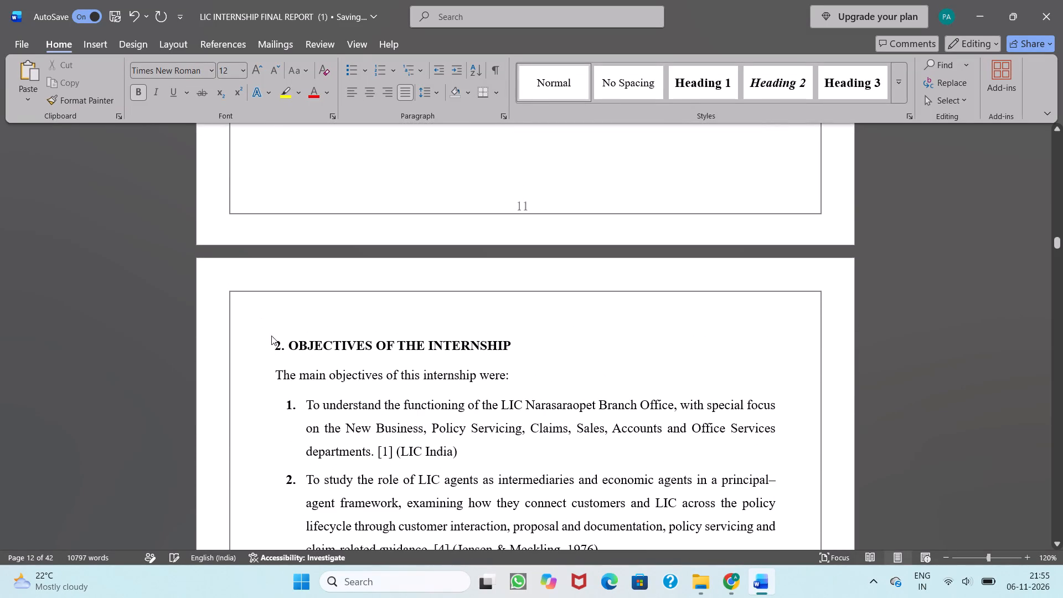
{"action": "left_click_drag", "start_coordinate": [274, 342], "coordinate": [430, 353]}
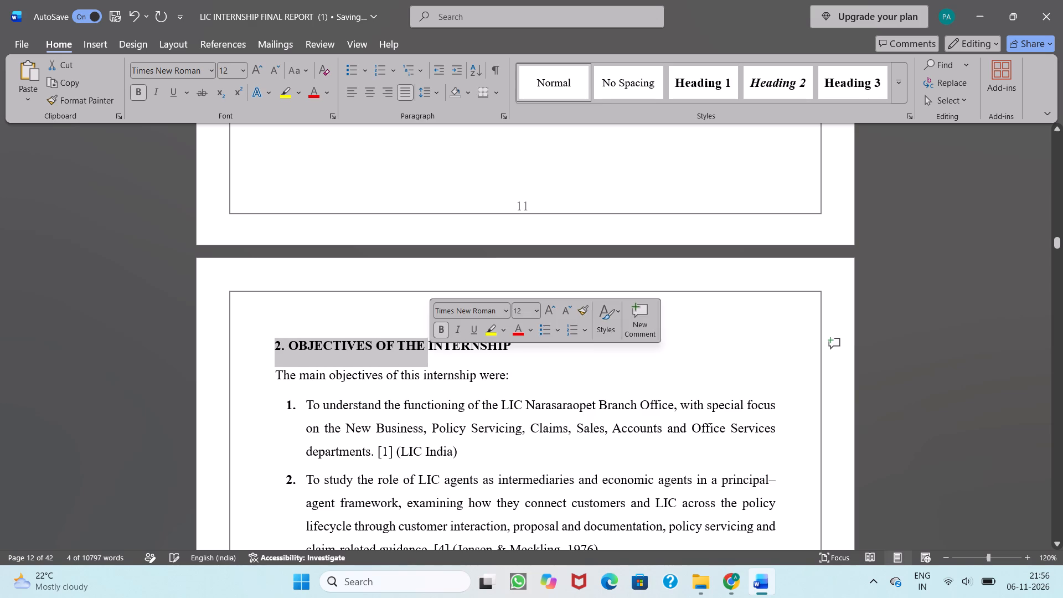
{"action": "left_click", "coordinate": [466, 358]}
In objective 1, move the [1] marker after "(LIC India)" and place the sentence's full stop after the marker.
{"action": "scroll", "coordinate": [466, 358], "scroll_direction": "down", "scroll_amount": 1}
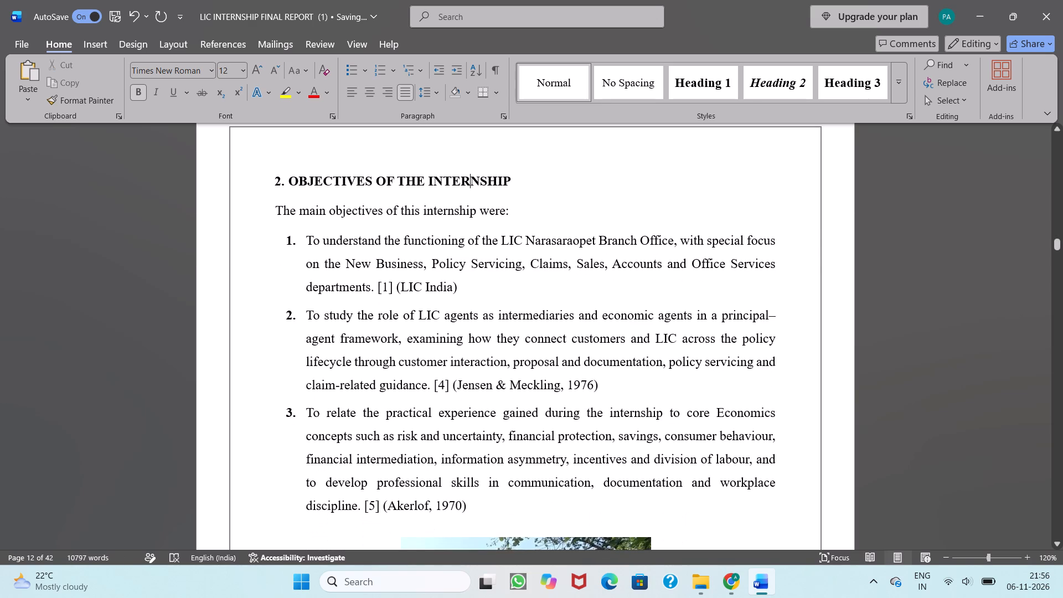
{"action": "left_click", "coordinate": [374, 288]}
{"action": "key", "text": "BackSpace"}
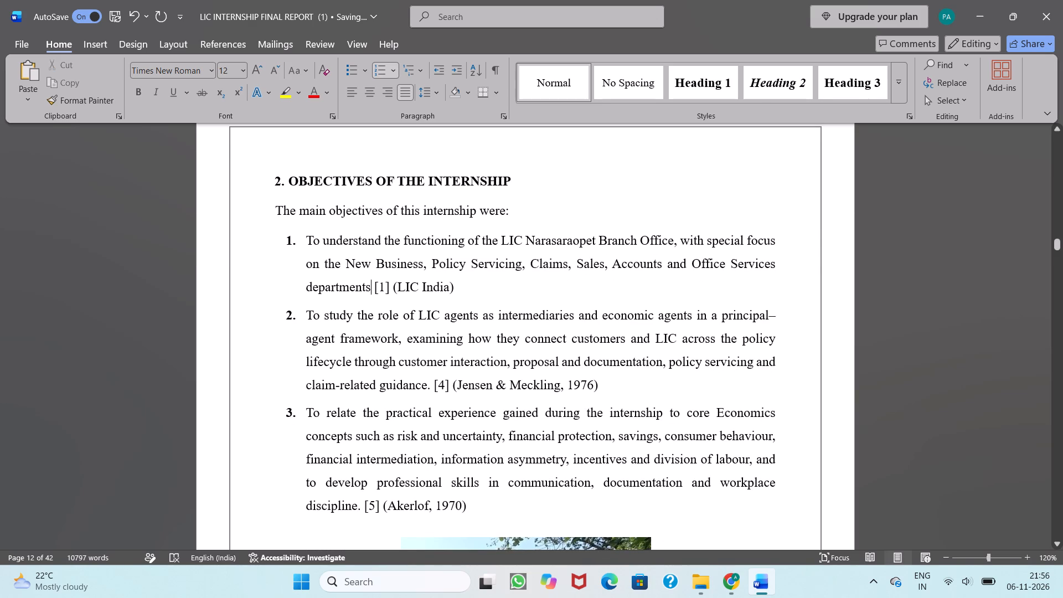
{"action": "left_click", "coordinate": [389, 289]}
{"action": "left_click_drag", "start_coordinate": [389, 289], "coordinate": [374, 289]}
{"action": "key", "text": "ctrl+c"}
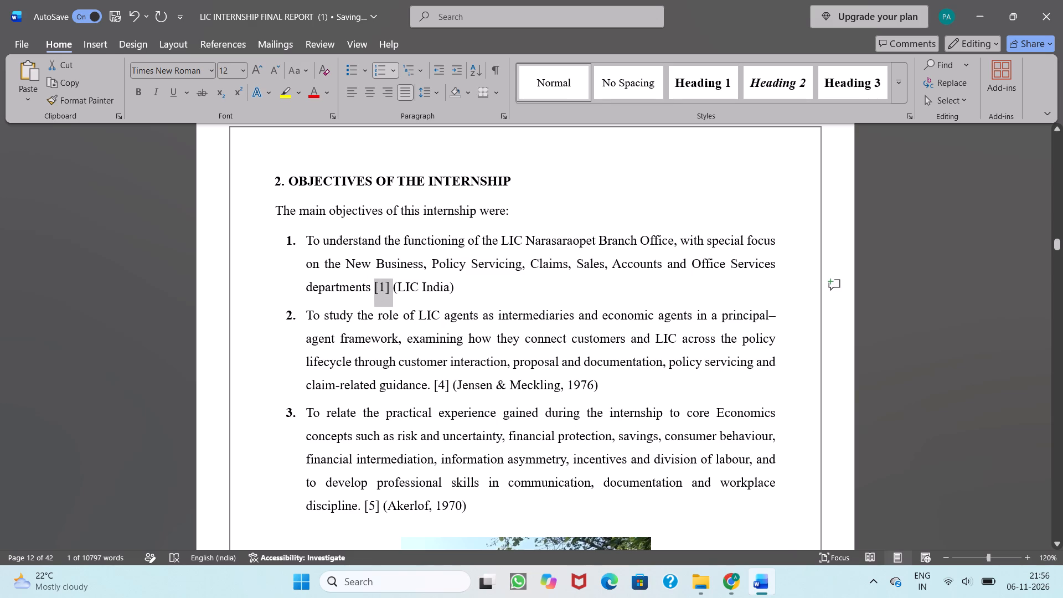
{"action": "left_click", "coordinate": [464, 287]}
{"action": "key", "text": "ctrl+v"}
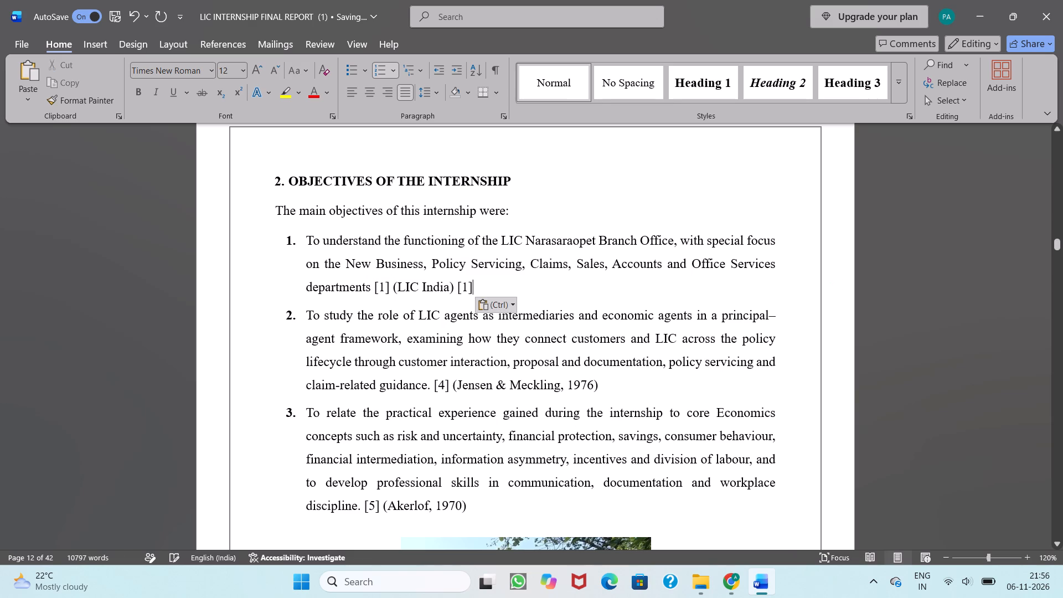
{"action": "key", "text": "period"}
{"action": "left_click", "coordinate": [388, 288]}
{"action": "key", "text": "BackSpace"}
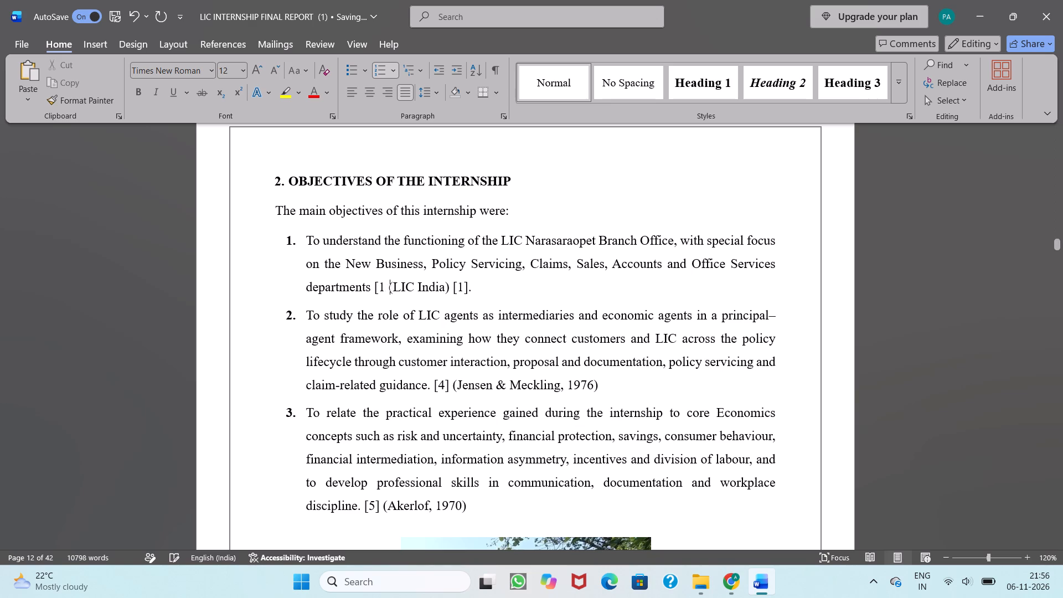
{"action": "key", "text": "BackSpace"}
{"action": "key", "text": "BackSpace"}
{"action": "key", "text": "BackSpace"}
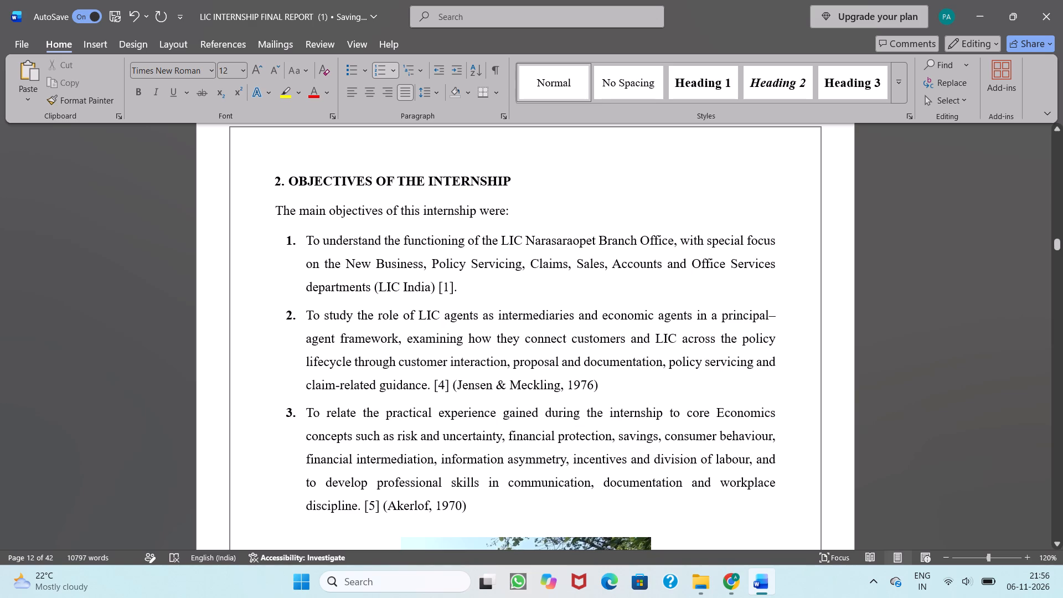
Add the year 2026 to objective 1's citation so it reads "(LIC India, 2026)".
{"action": "left_click", "coordinate": [429, 287]}
{"action": "type", "text": ","}
{"action": "key", "text": "space"}
{"action": "type", "text": "2026"}
In objective 2, reorder the ending to read "guidance (Jensen & Meckling, 1976) [4].", with the full stop after the marker.
{"action": "left_click", "coordinate": [431, 386]}
{"action": "key", "text": "BackSpace"}
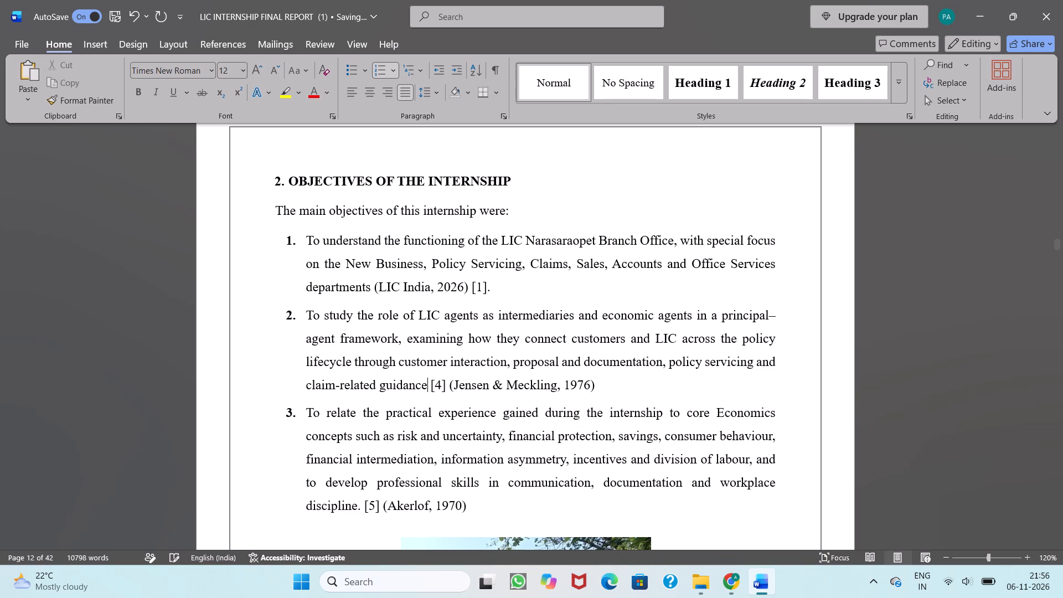
{"action": "left_click_drag", "start_coordinate": [446, 388], "coordinate": [436, 388]}
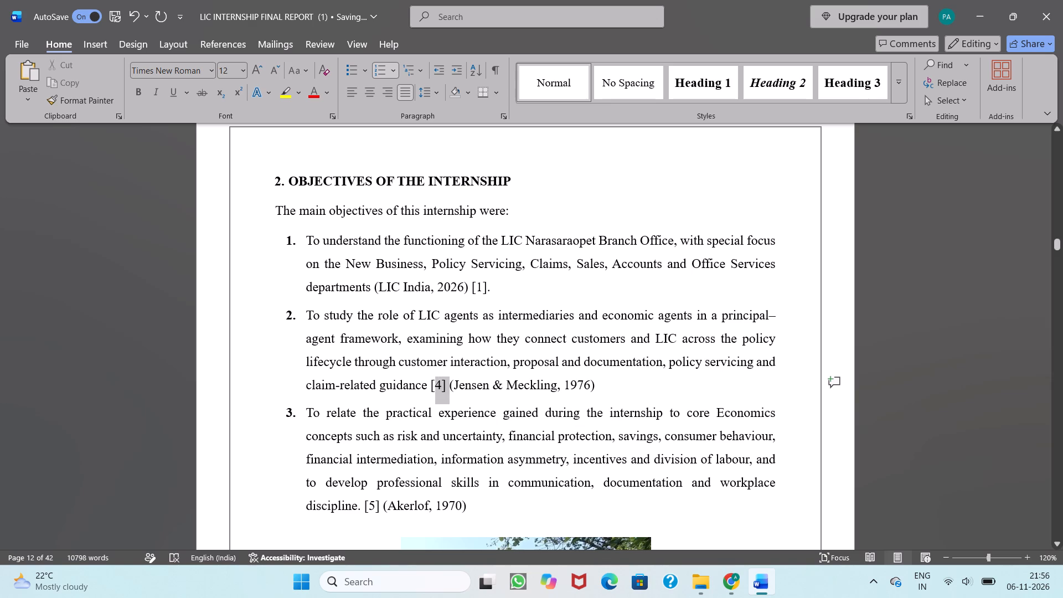
{"action": "left_click_drag", "start_coordinate": [436, 388], "coordinate": [431, 388]}
{"action": "key", "text": "ctrl+c"}
{"action": "left_click", "coordinate": [600, 387]}
{"action": "key", "text": "ctrl+v"}
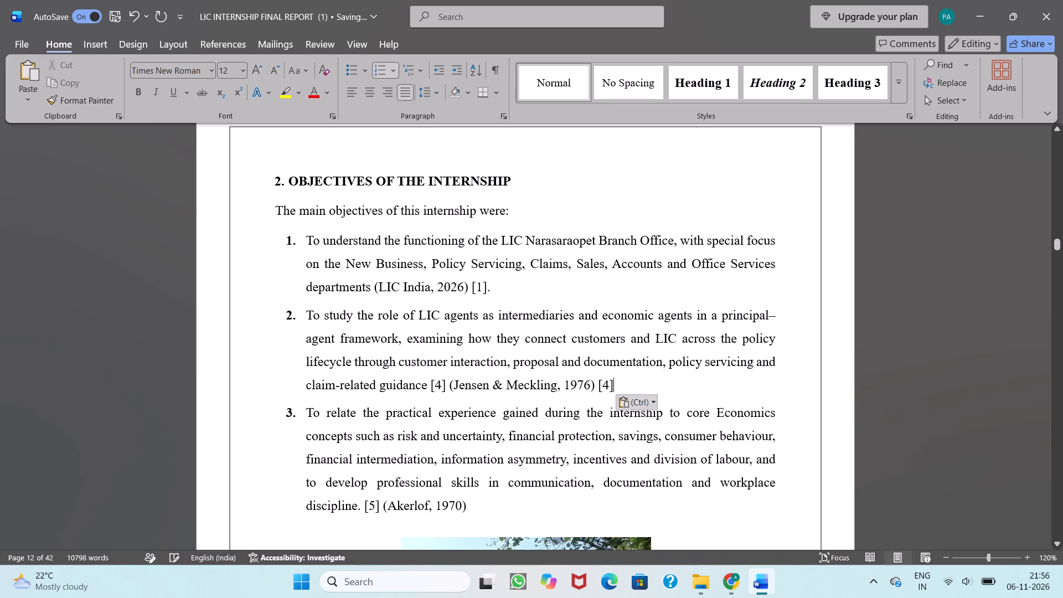
{"action": "key", "text": "period"}
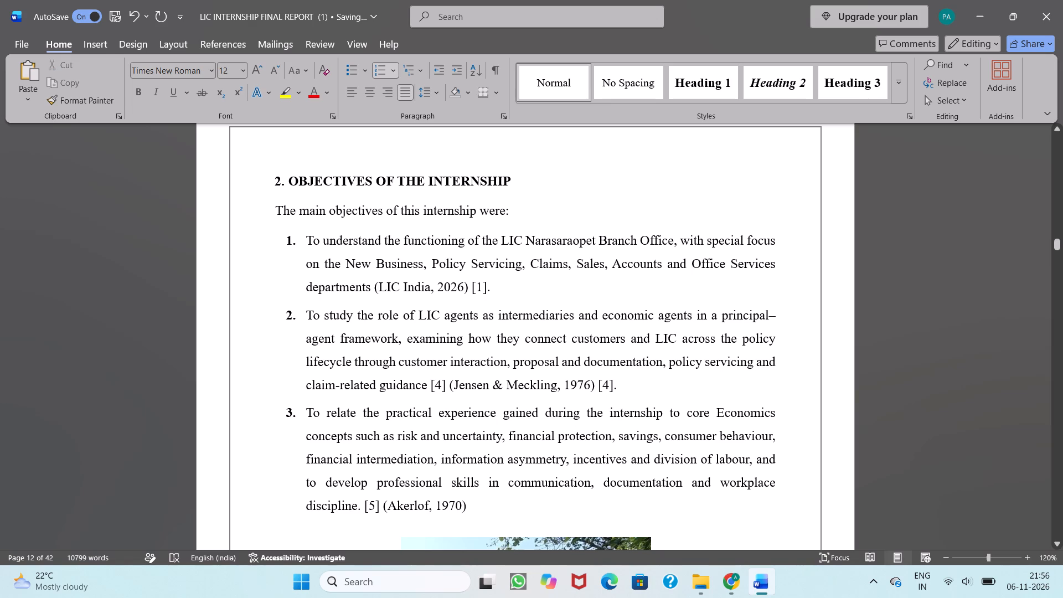
{"action": "left_click", "coordinate": [443, 384]}
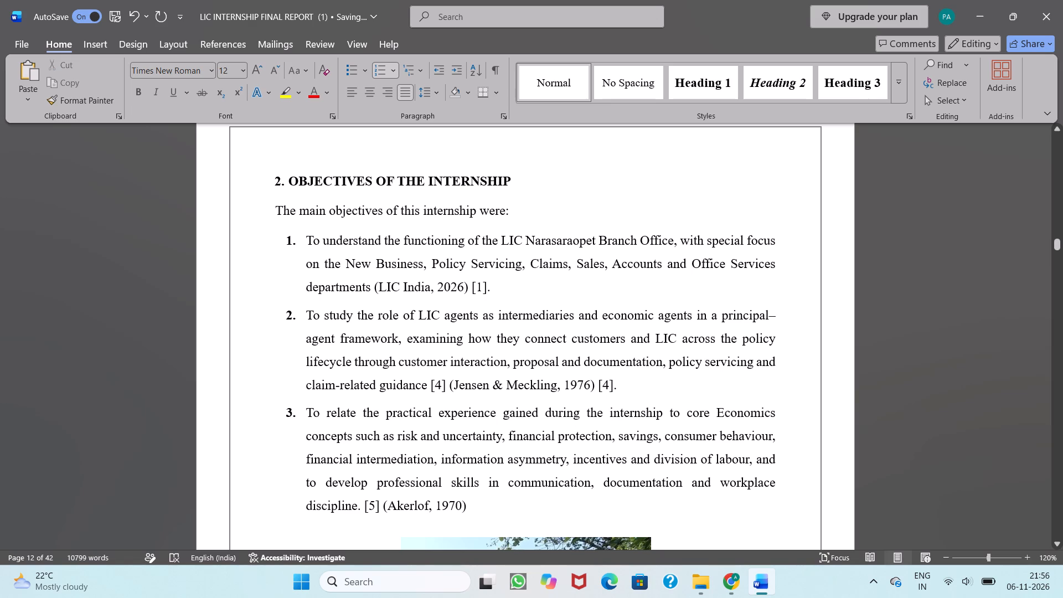
{"action": "left_click", "coordinate": [443, 384]}
{"action": "left_click", "coordinate": [445, 384]}
{"action": "key", "text": "BackSpace"}
{"action": "key", "text": "BackSpace"}
{"action": "key", "text": "BackSpace"}
{"action": "key", "text": "BackSpace"}
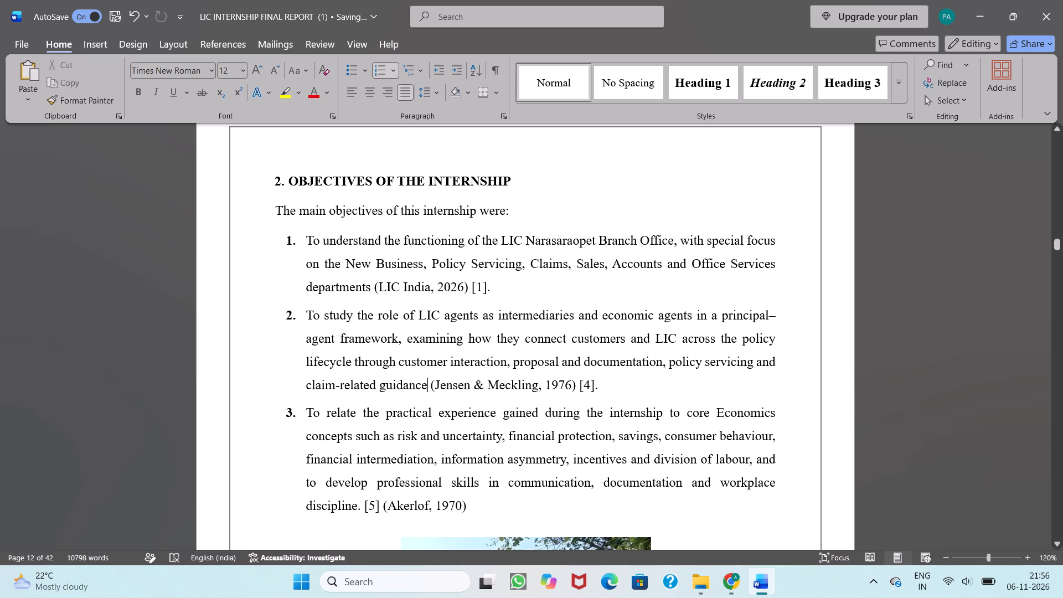
In objective 3, reorder the ending to read "discipline (Akerlof, 1970) [5].", with the full stop after the marker.
{"action": "scroll", "coordinate": [564, 396], "scroll_direction": "down", "scroll_amount": 1}
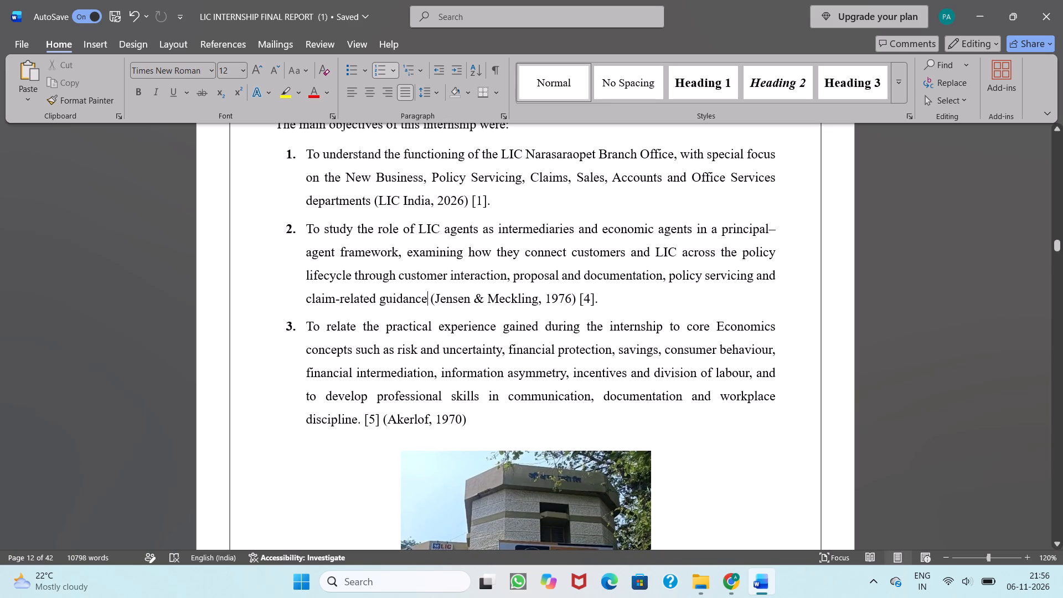
{"action": "left_click_drag", "start_coordinate": [381, 420], "coordinate": [364, 423]}
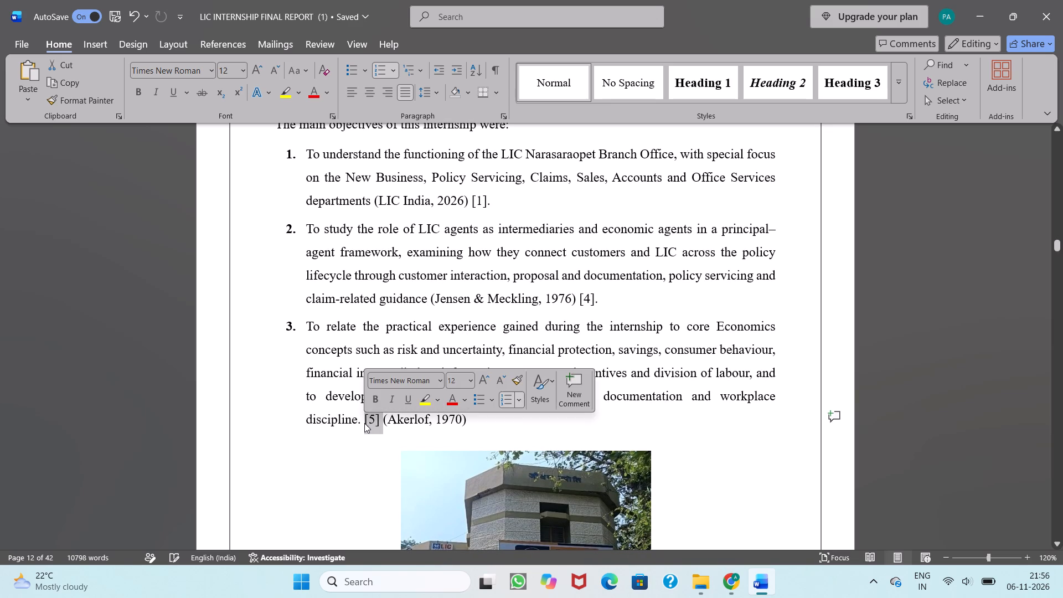
{"action": "key", "text": "ctrl+c"}
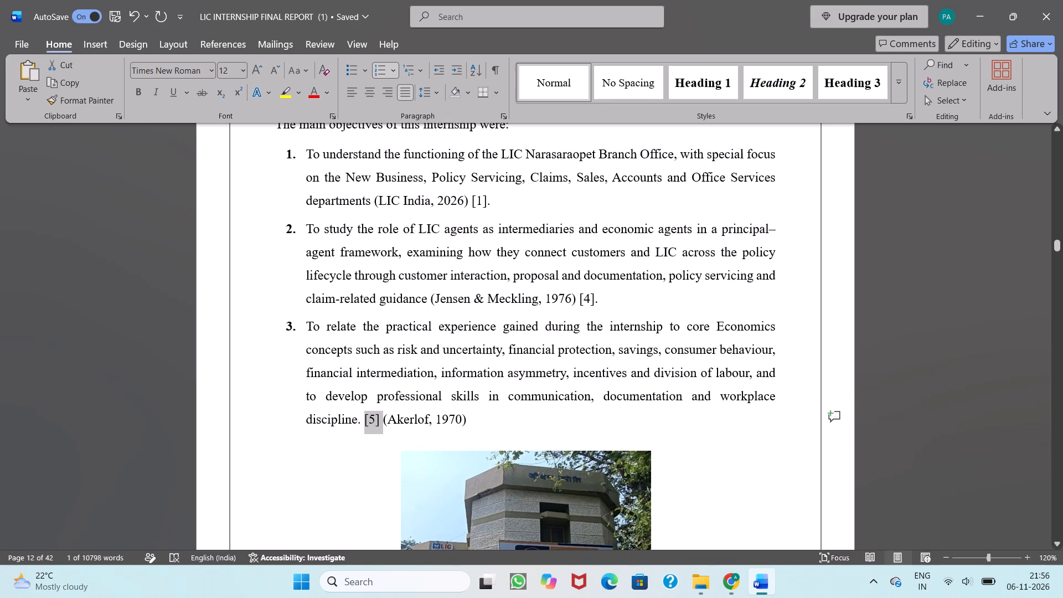
{"action": "left_click", "coordinate": [464, 424]}
{"action": "key", "text": "ctrl+v"}
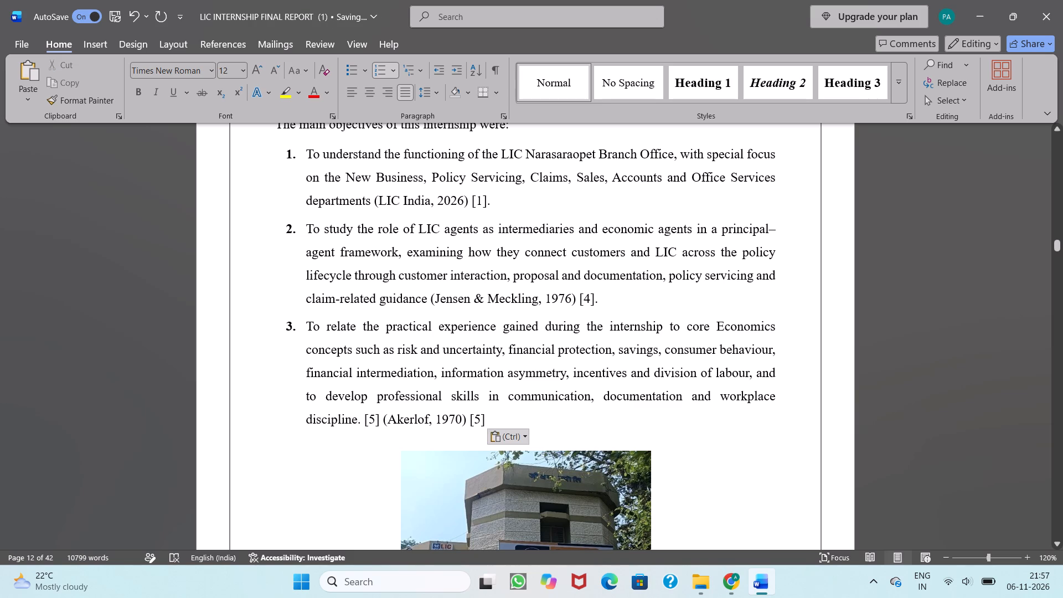
{"action": "key", "text": "BackSpace"}
{"action": "key", "text": "period"}
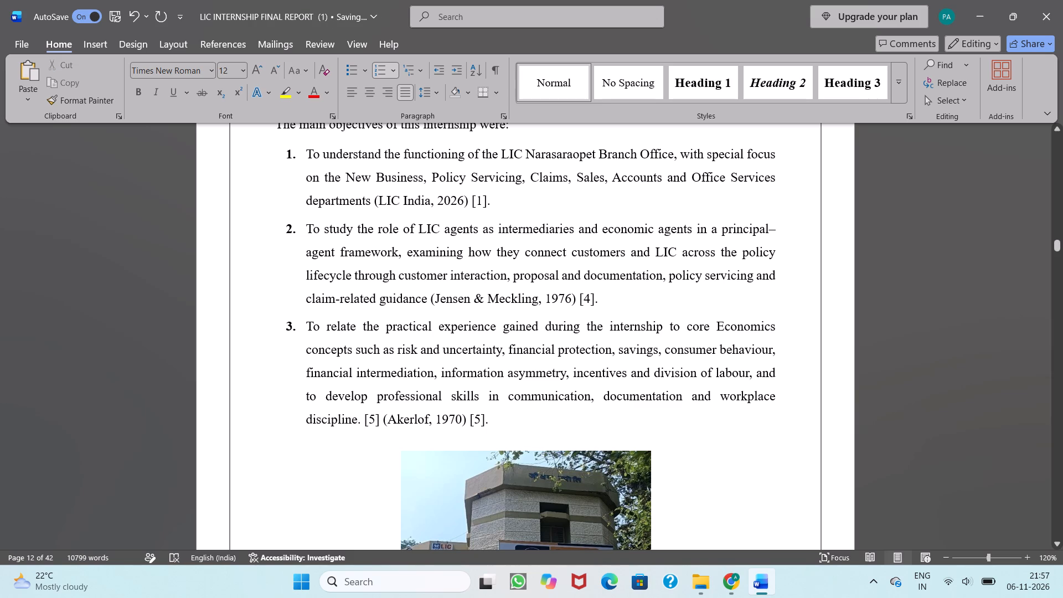
{"action": "left_click", "coordinate": [382, 415]}
{"action": "key", "text": "BackSpace"}
{"action": "key", "text": "BackSpace"}
{"action": "key", "text": "BackSpace"}
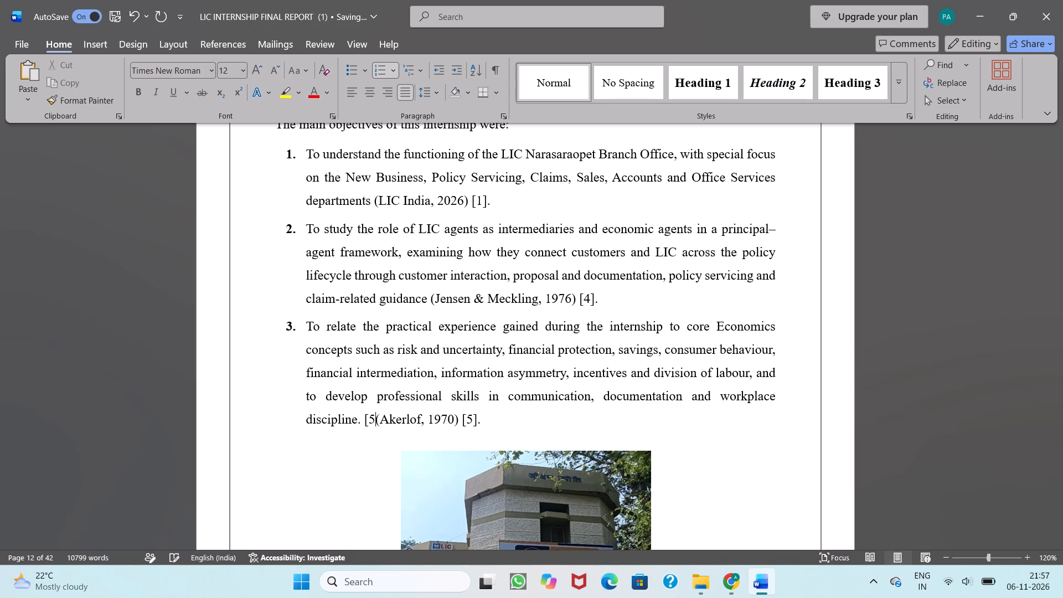
{"action": "key", "text": "BackSpace"}
{"action": "key", "text": "BackSpace"}
{"action": "key", "text": "BackSpace"}
{"action": "key", "text": "space"}
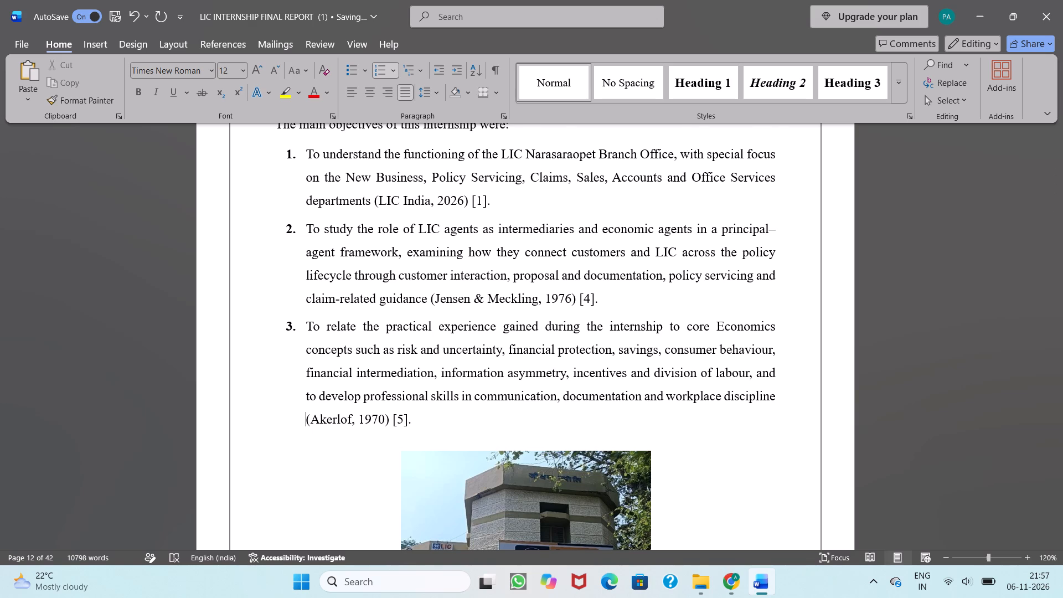
Delete the italic reference note below the LIC building photo on page 12.
{"action": "scroll", "coordinate": [382, 415], "scroll_direction": "down", "scroll_amount": 3}
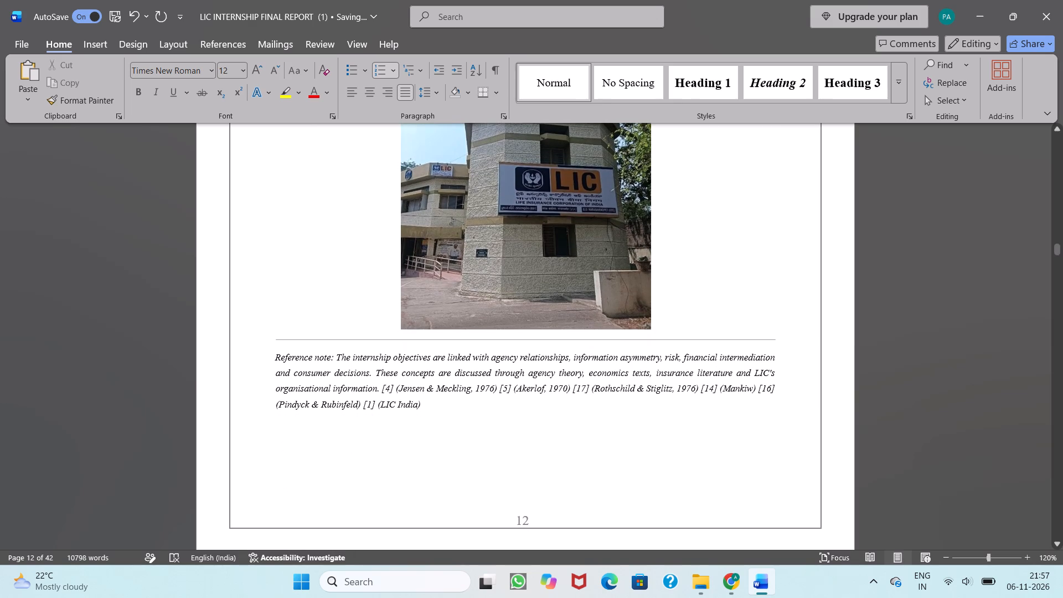
{"action": "left_click_drag", "start_coordinate": [272, 353], "coordinate": [324, 364]}
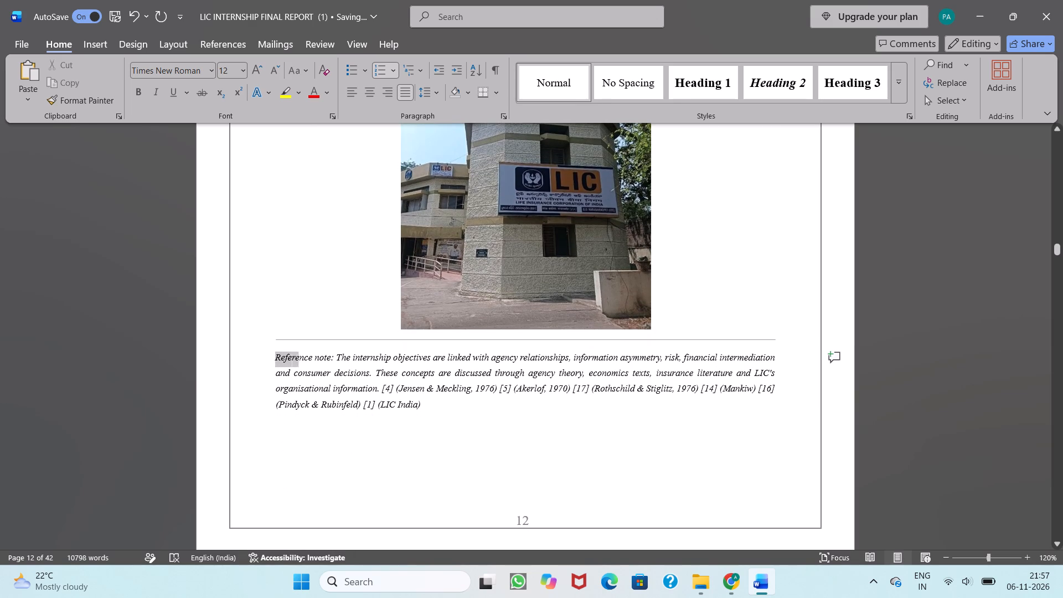
{"action": "left_click_drag", "start_coordinate": [324, 364], "coordinate": [431, 408]}
{"action": "key", "text": "BackSpace"}
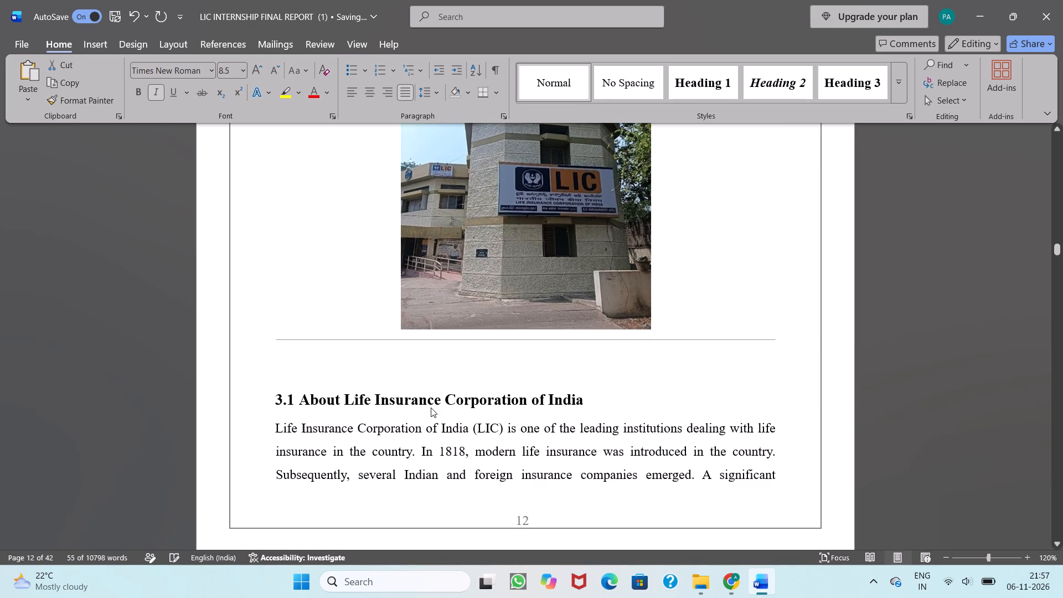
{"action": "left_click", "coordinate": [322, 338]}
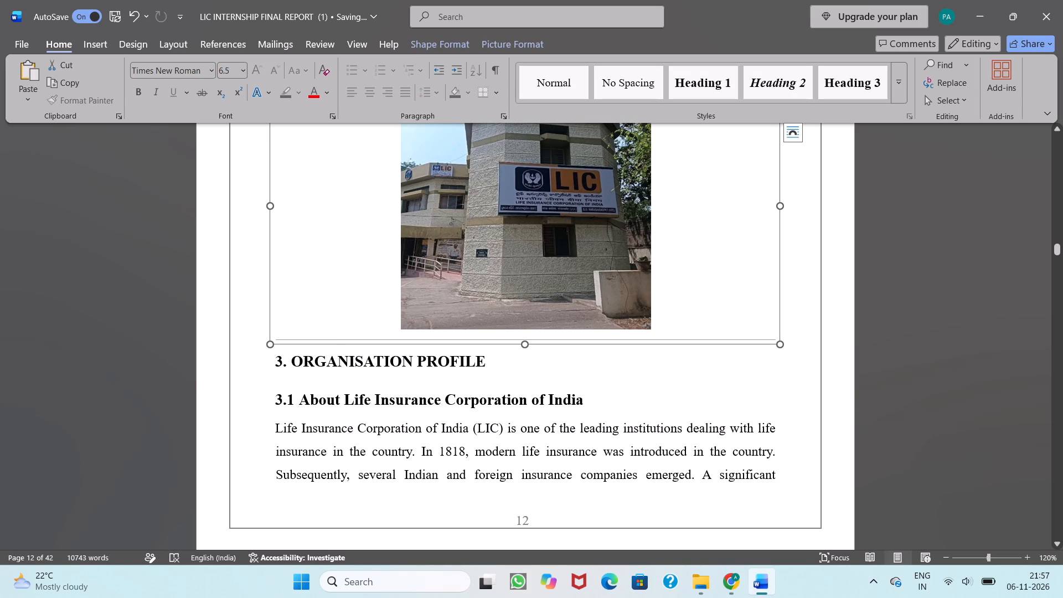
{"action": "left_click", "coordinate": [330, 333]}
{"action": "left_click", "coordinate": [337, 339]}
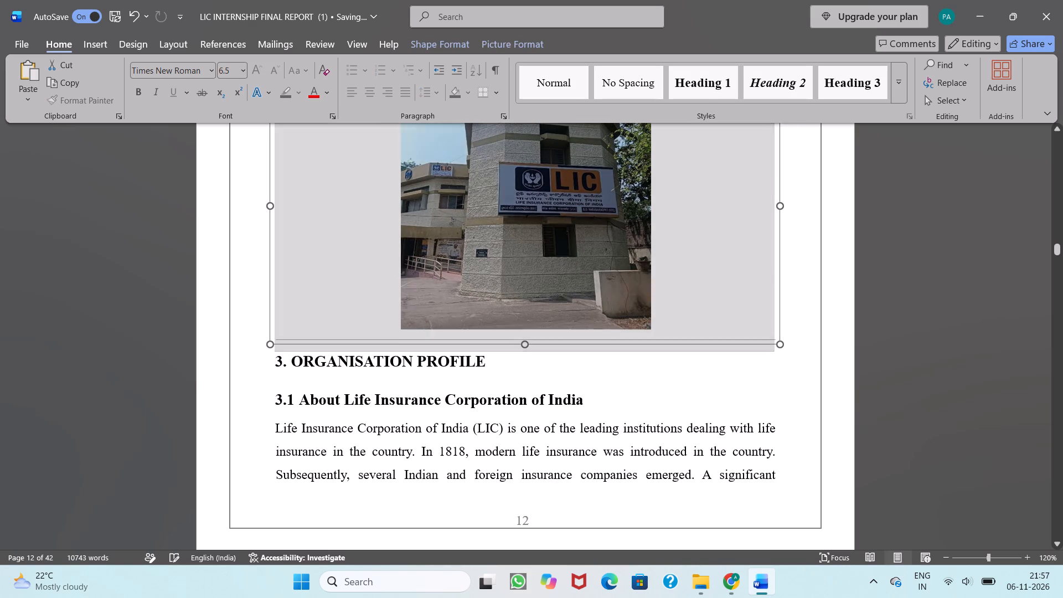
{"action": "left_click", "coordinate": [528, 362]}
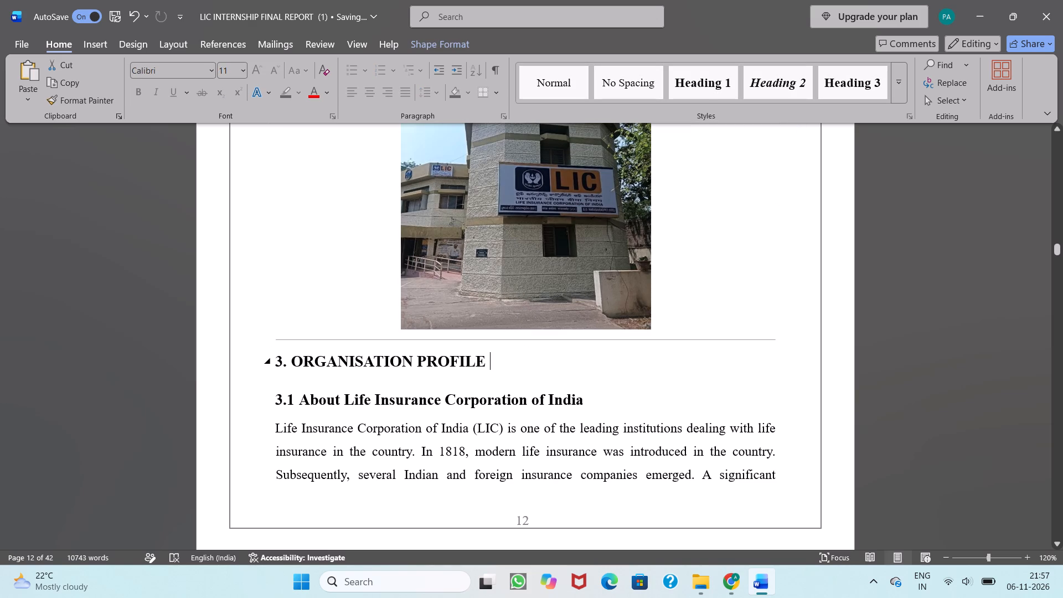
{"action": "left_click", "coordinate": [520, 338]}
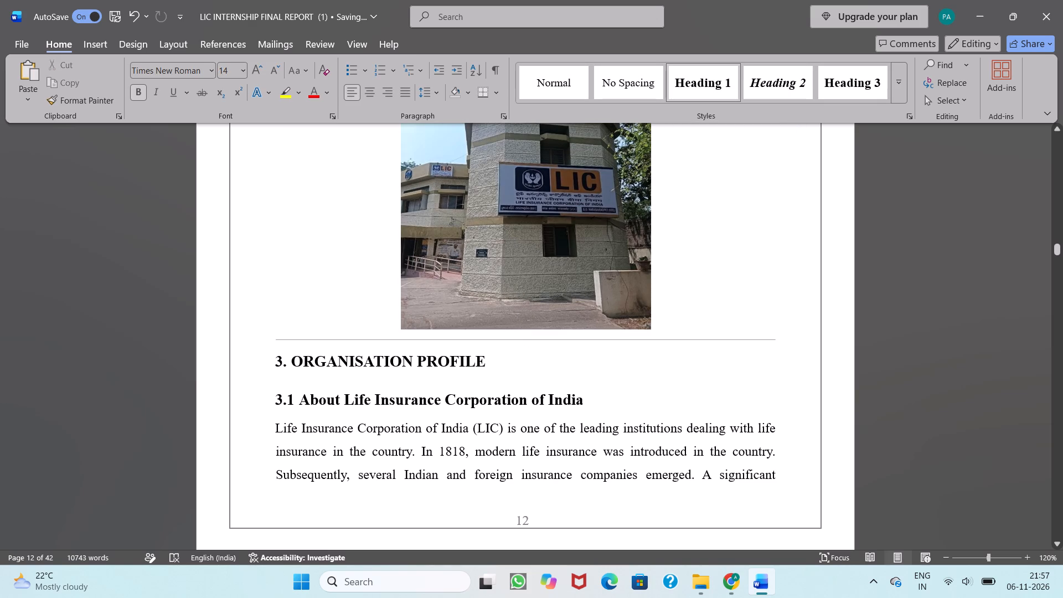
Insert blank lines before the "3. ORGANISATION PROFILE" heading to move it from page 12 onto page 13.
{"action": "left_click", "coordinate": [274, 362]}
{"action": "key", "text": "Return"}
{"action": "key", "text": "Return"}
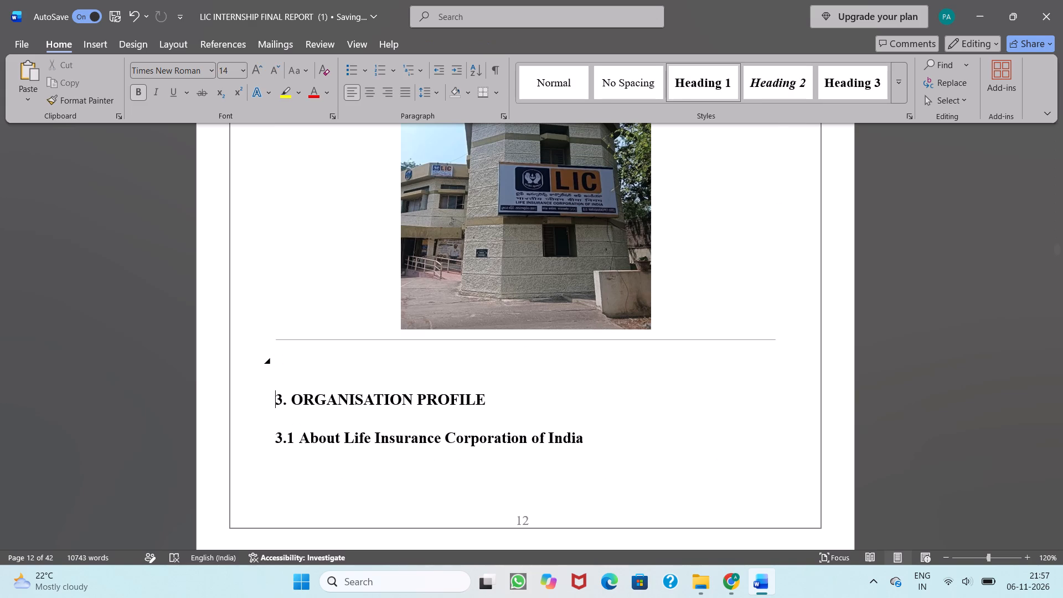
{"action": "key", "text": "Return"}
{"action": "key", "text": "BackSpace"}
{"action": "key", "text": "BackSpace"}
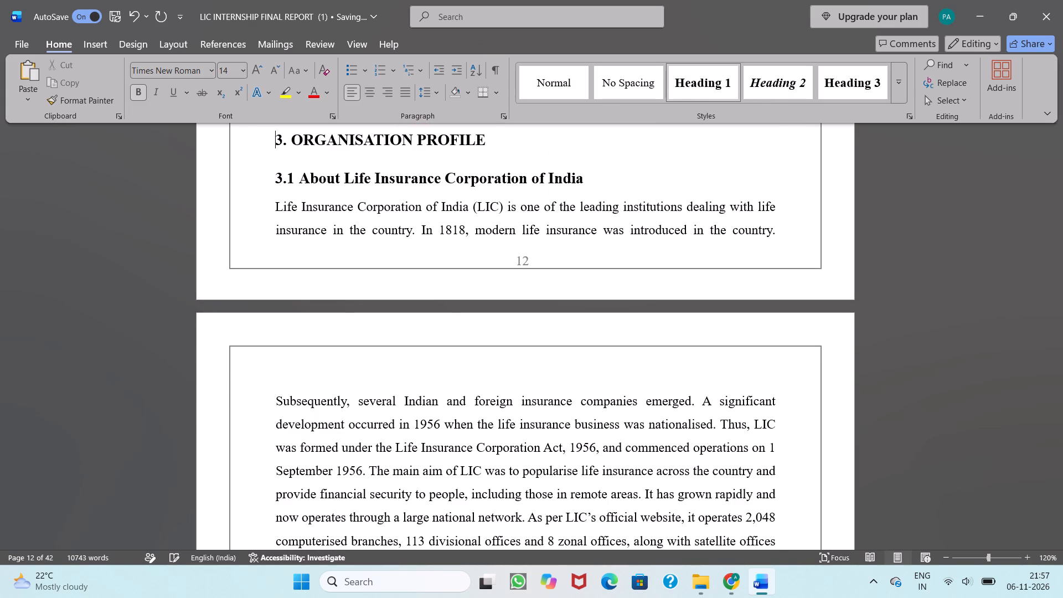
{"action": "key", "text": "Return"}
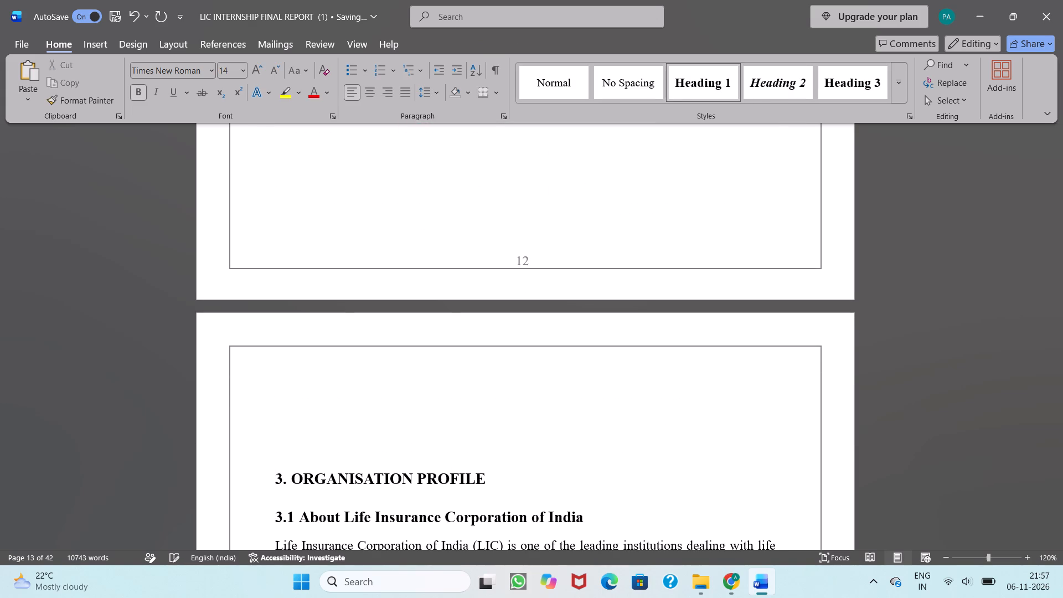
Apply the Normal style to the "3. ORGANISATION PROFILE" heading and make it bold.
{"action": "left_click_drag", "start_coordinate": [272, 477], "coordinate": [505, 472]}
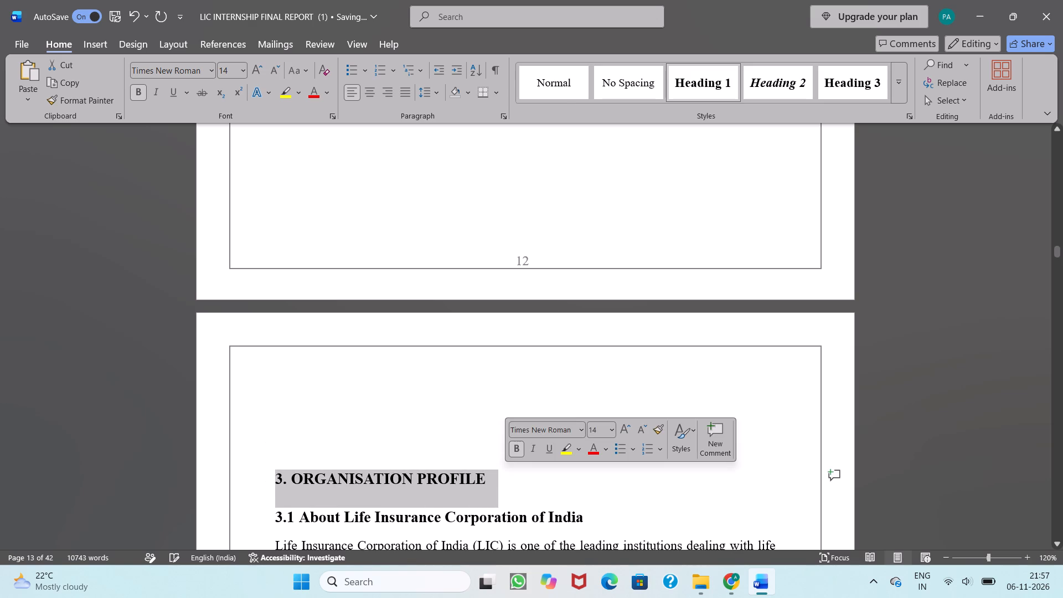
{"action": "left_click", "coordinate": [566, 90]}
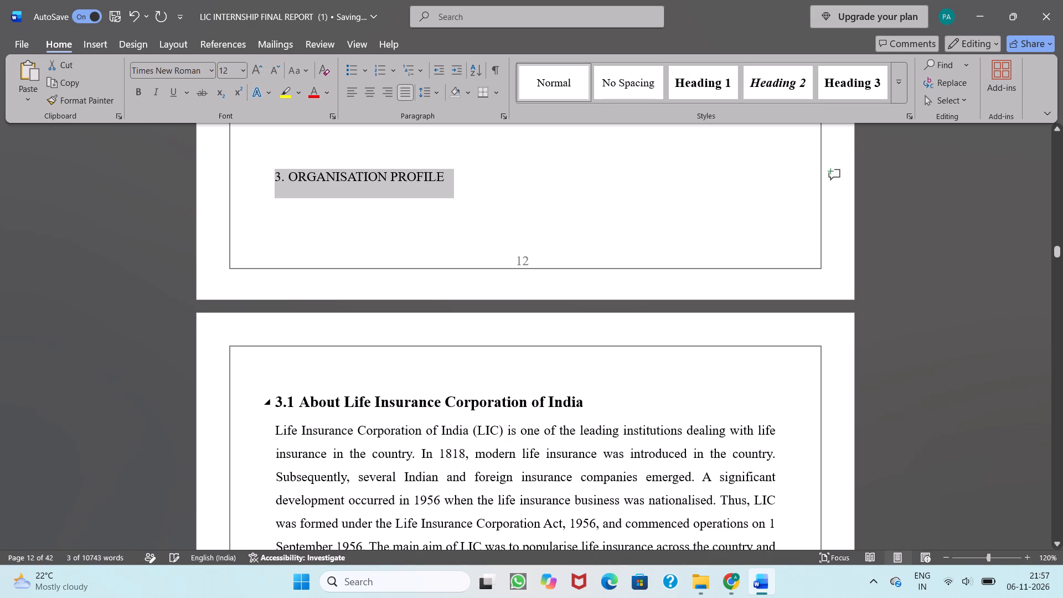
{"action": "left_click", "coordinate": [141, 92]}
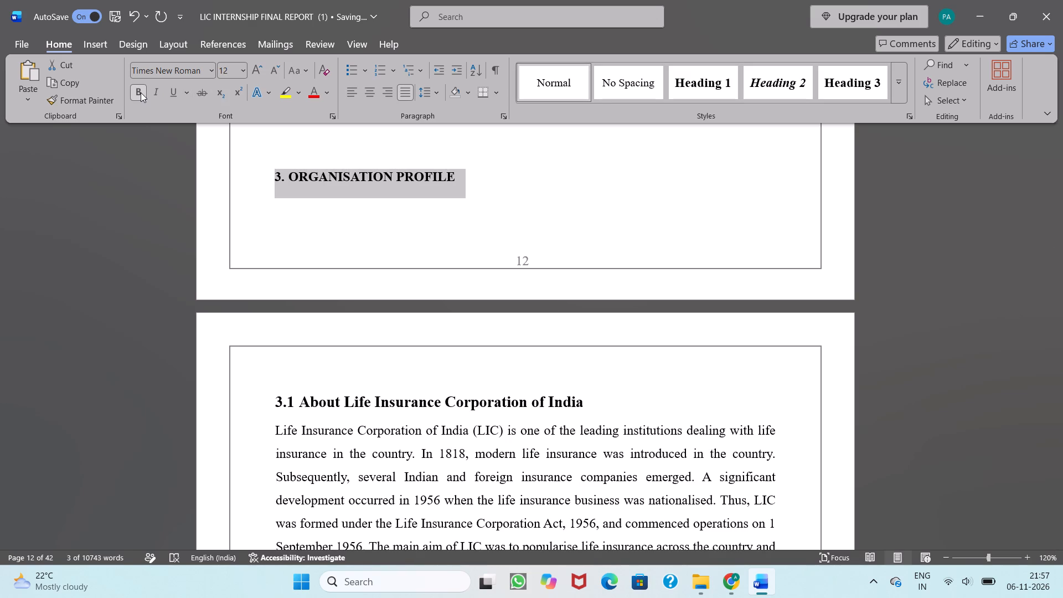
Insert two blank lines before the "3. ORGANISATION PROFILE" heading to move it back to the top of page 13.
{"action": "left_click", "coordinate": [279, 177]}
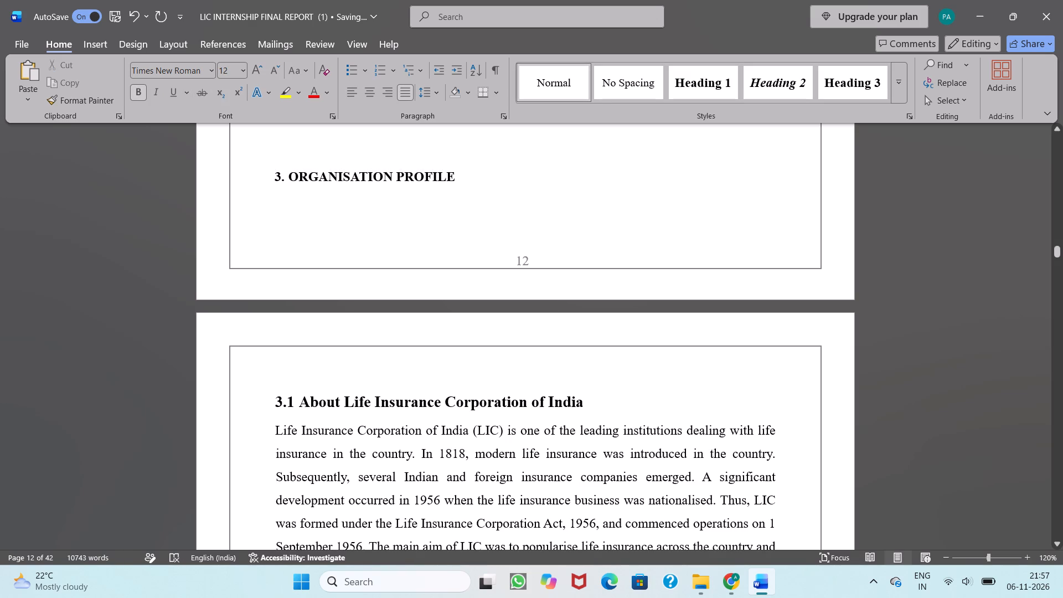
{"action": "left_click", "coordinate": [274, 176]}
{"action": "key", "text": "Return"}
{"action": "key", "text": "Return"}
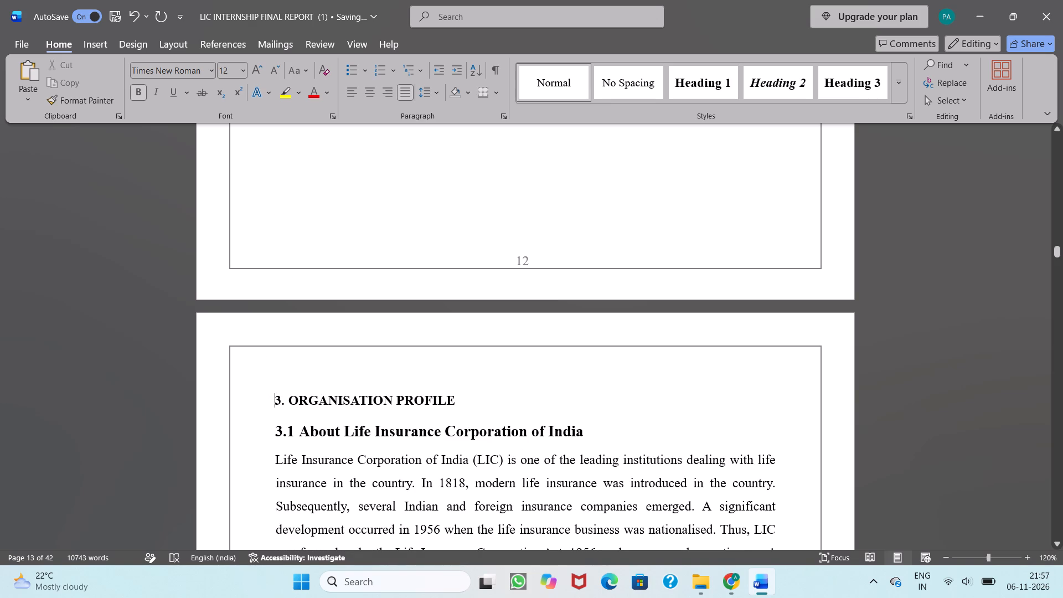
Set the "3. ORGANISATION PROFILE" heading's font size to 14.
{"action": "left_click_drag", "start_coordinate": [276, 398], "coordinate": [442, 393]}
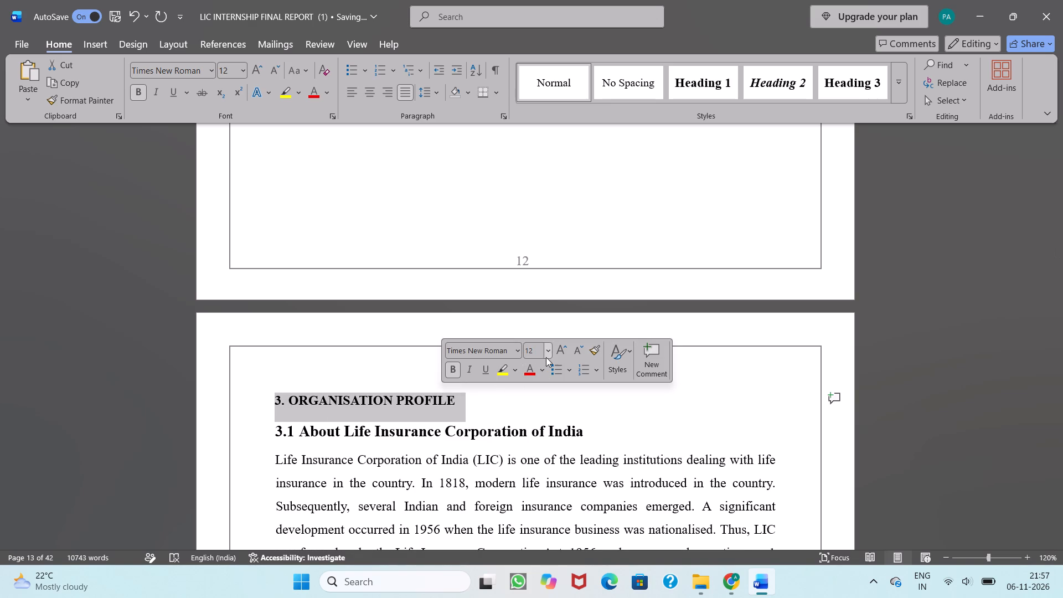
{"action": "left_click", "coordinate": [547, 354]}
{"action": "left_click", "coordinate": [539, 168]}
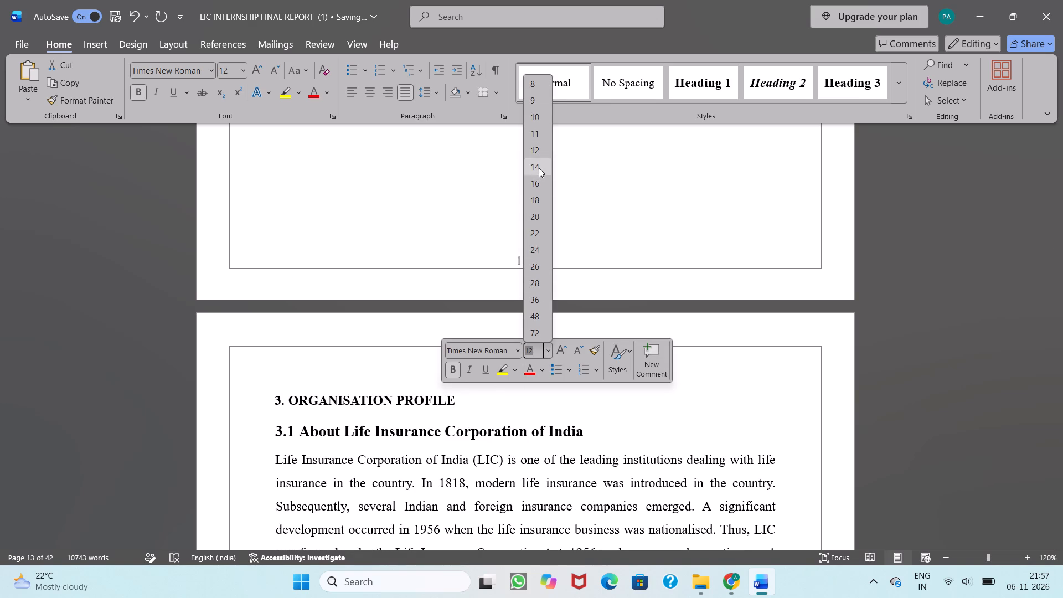
{"action": "left_click", "coordinate": [507, 415]}
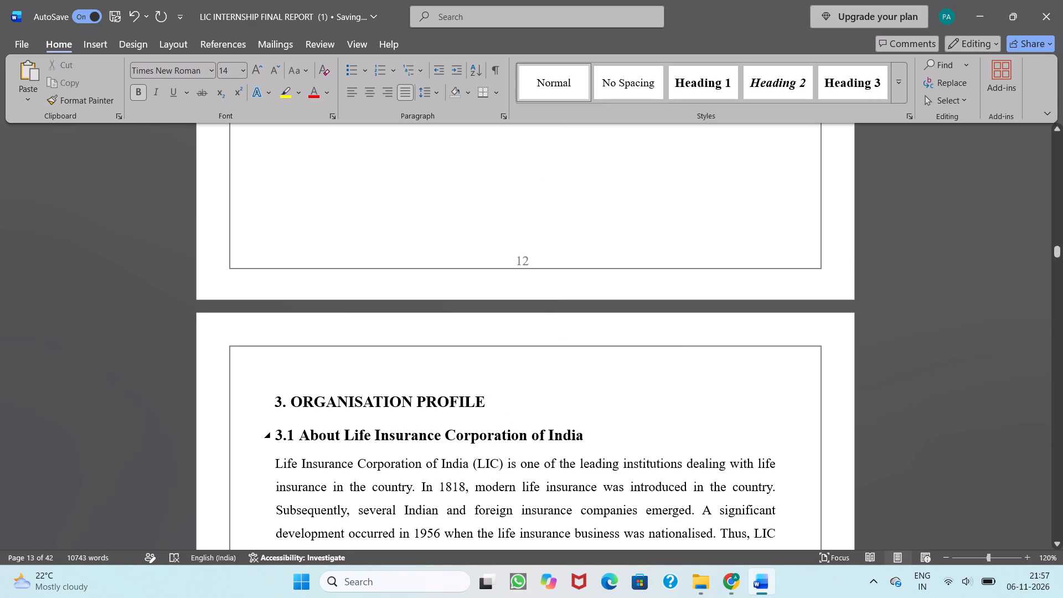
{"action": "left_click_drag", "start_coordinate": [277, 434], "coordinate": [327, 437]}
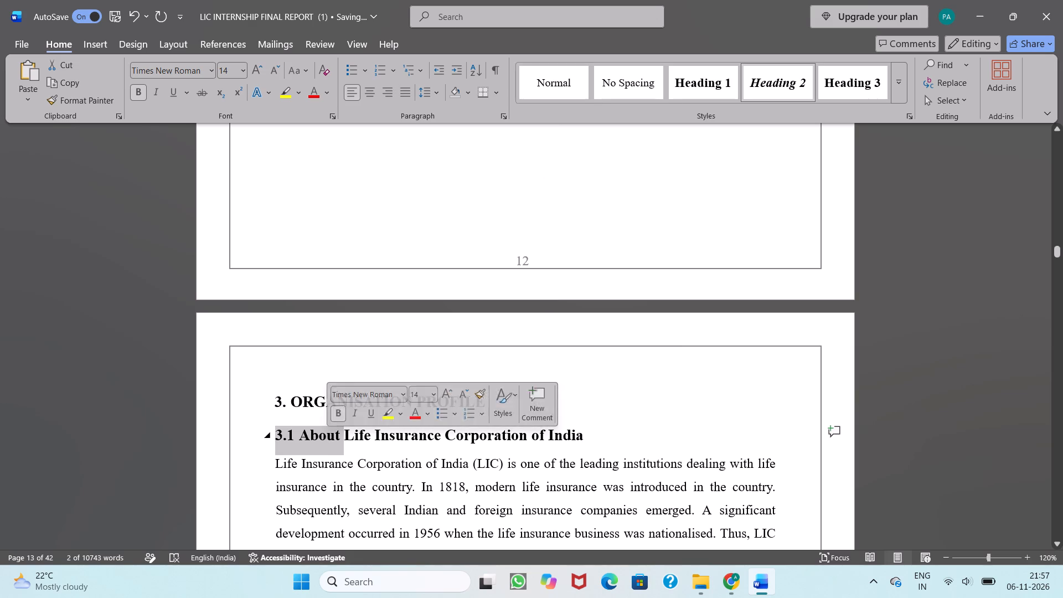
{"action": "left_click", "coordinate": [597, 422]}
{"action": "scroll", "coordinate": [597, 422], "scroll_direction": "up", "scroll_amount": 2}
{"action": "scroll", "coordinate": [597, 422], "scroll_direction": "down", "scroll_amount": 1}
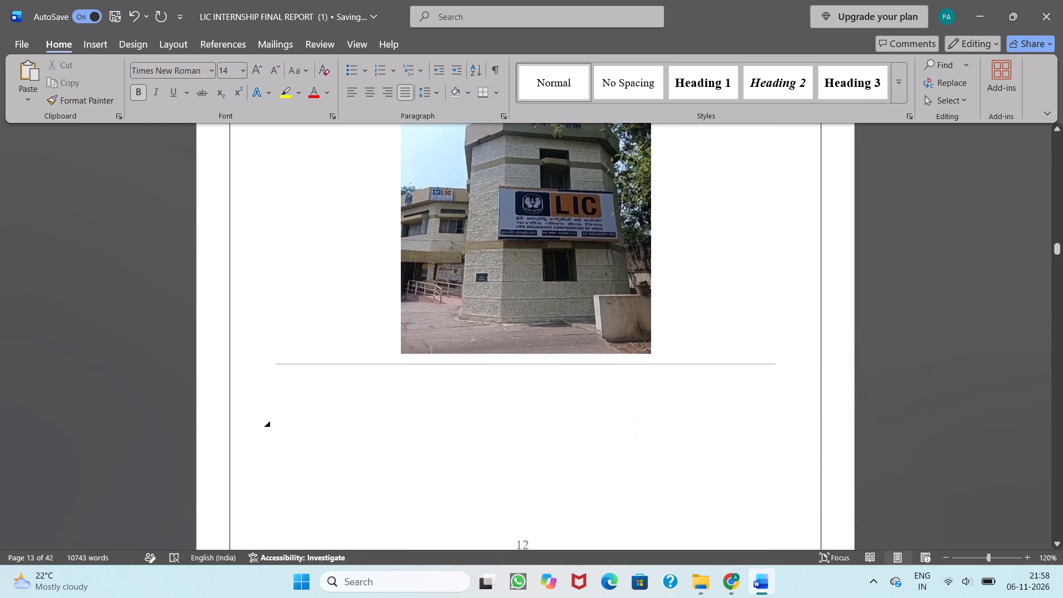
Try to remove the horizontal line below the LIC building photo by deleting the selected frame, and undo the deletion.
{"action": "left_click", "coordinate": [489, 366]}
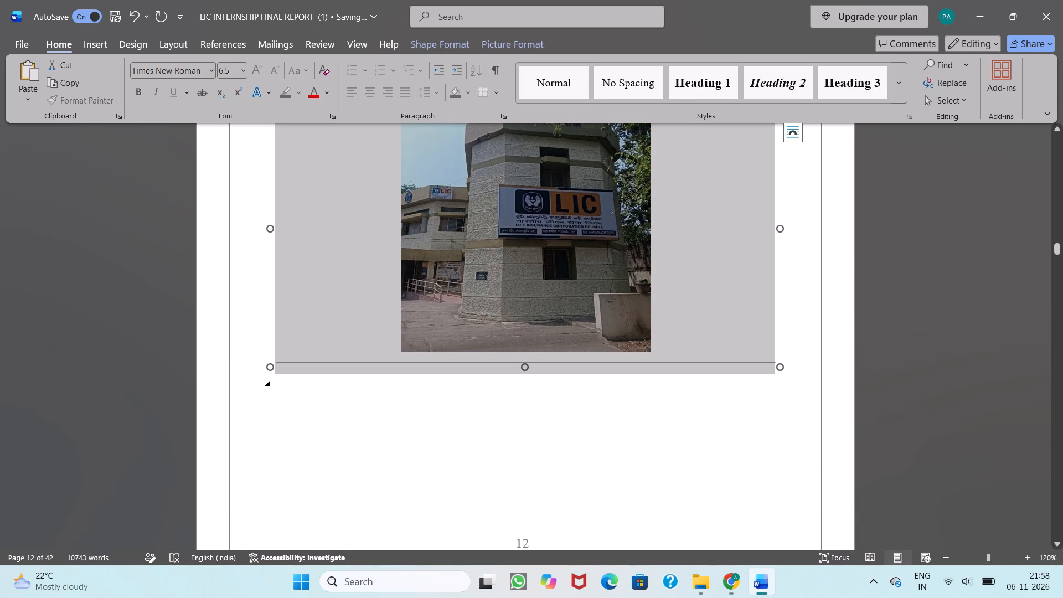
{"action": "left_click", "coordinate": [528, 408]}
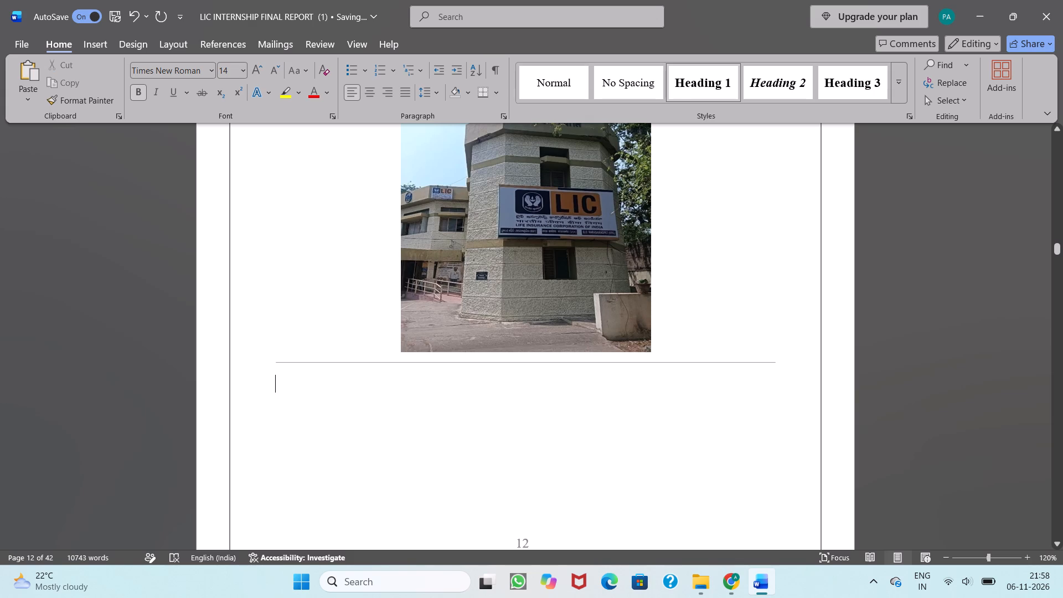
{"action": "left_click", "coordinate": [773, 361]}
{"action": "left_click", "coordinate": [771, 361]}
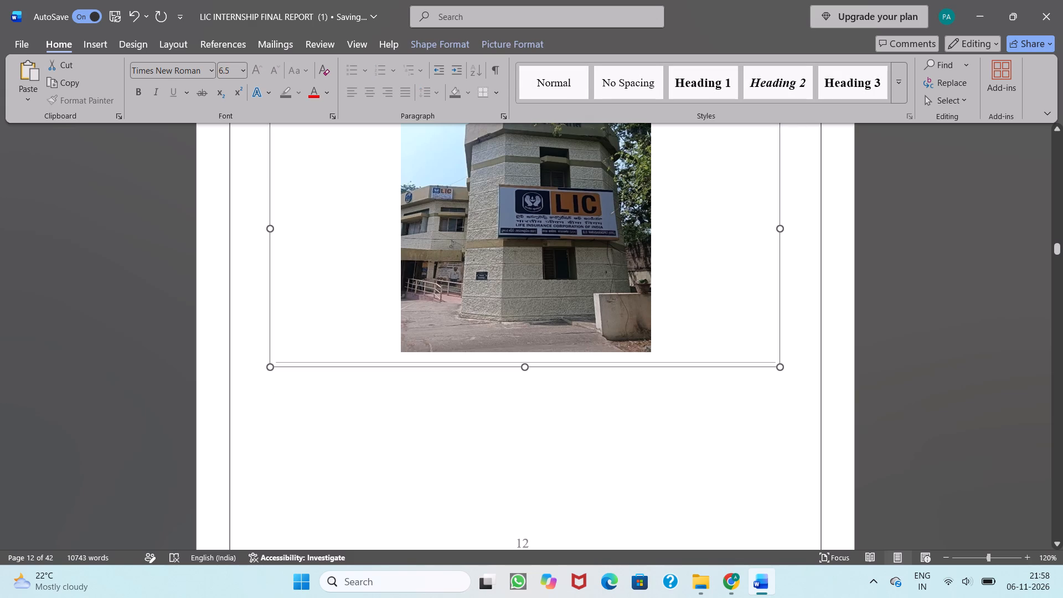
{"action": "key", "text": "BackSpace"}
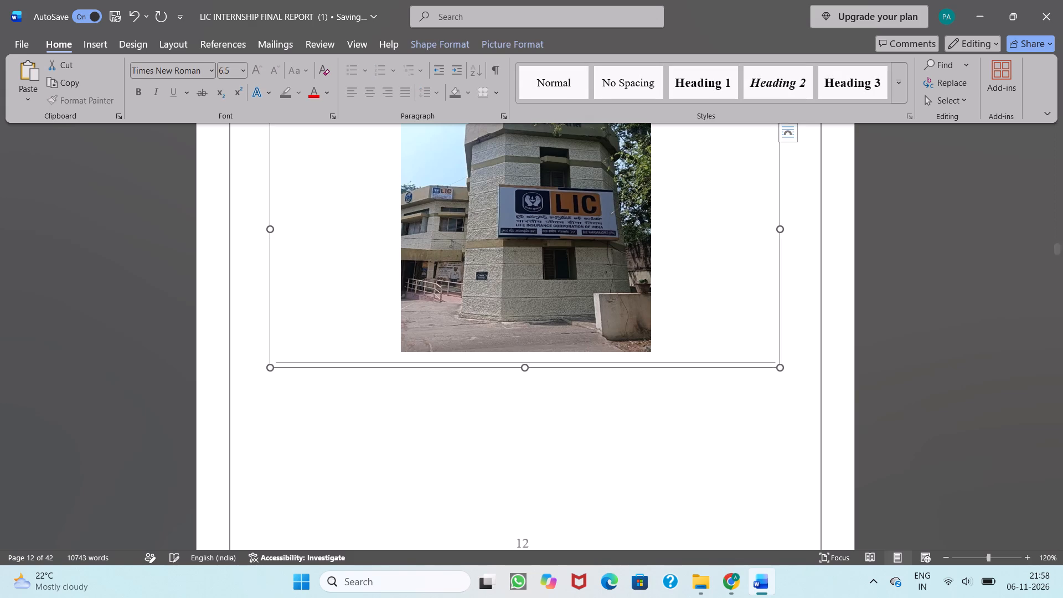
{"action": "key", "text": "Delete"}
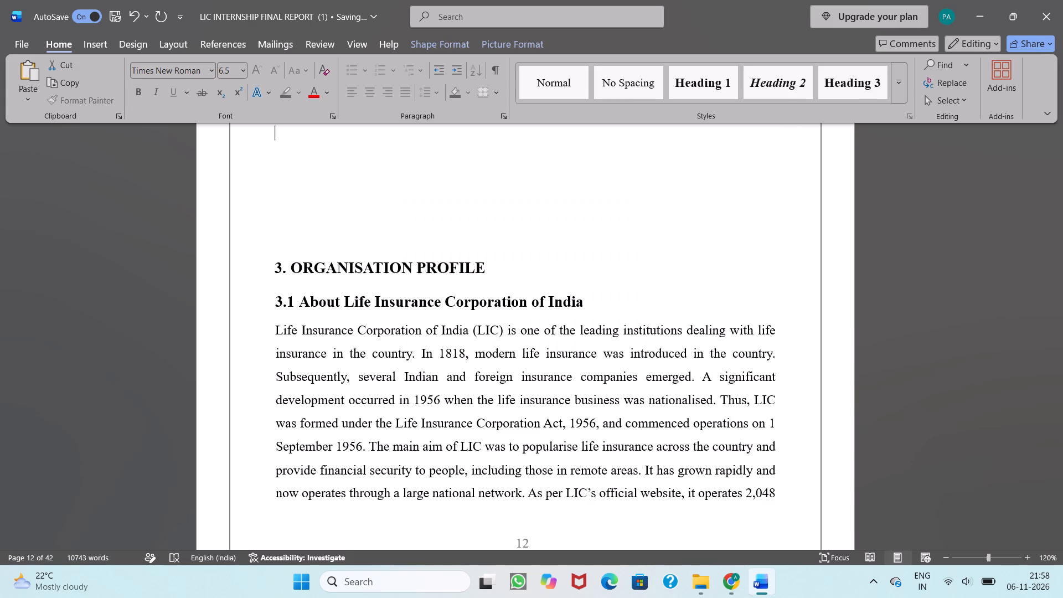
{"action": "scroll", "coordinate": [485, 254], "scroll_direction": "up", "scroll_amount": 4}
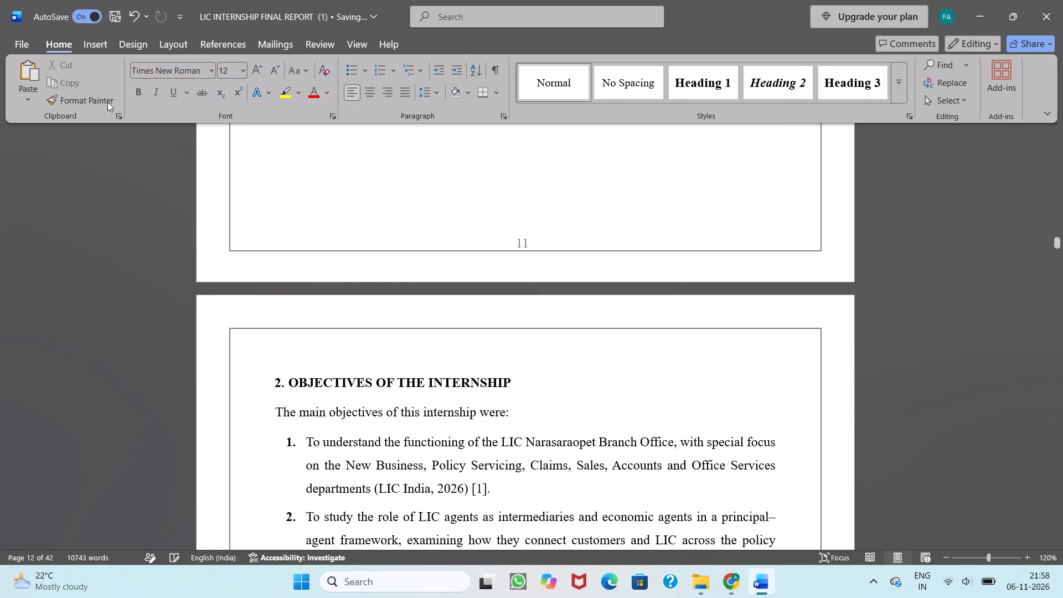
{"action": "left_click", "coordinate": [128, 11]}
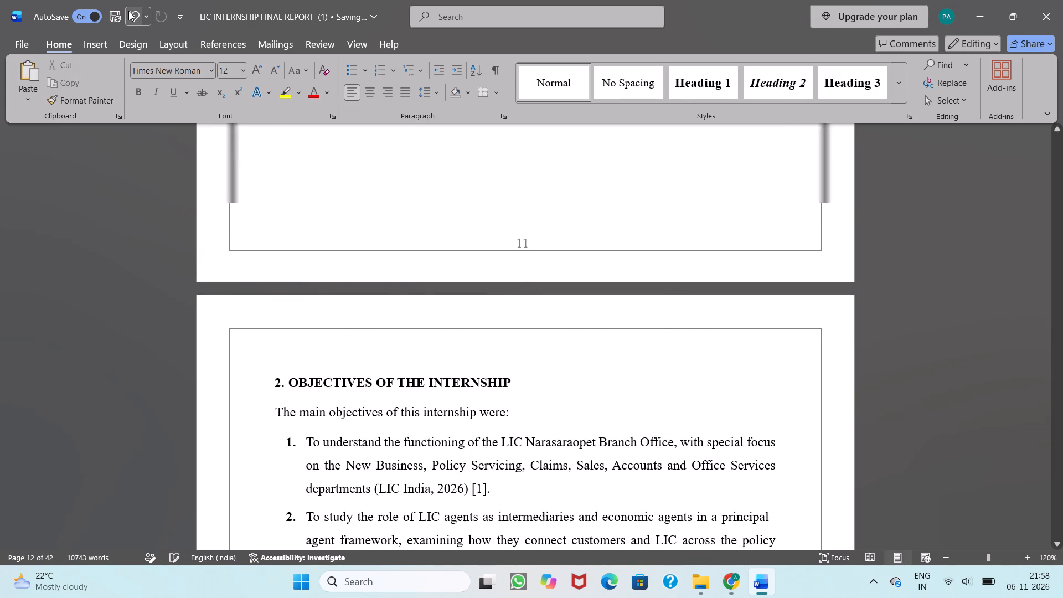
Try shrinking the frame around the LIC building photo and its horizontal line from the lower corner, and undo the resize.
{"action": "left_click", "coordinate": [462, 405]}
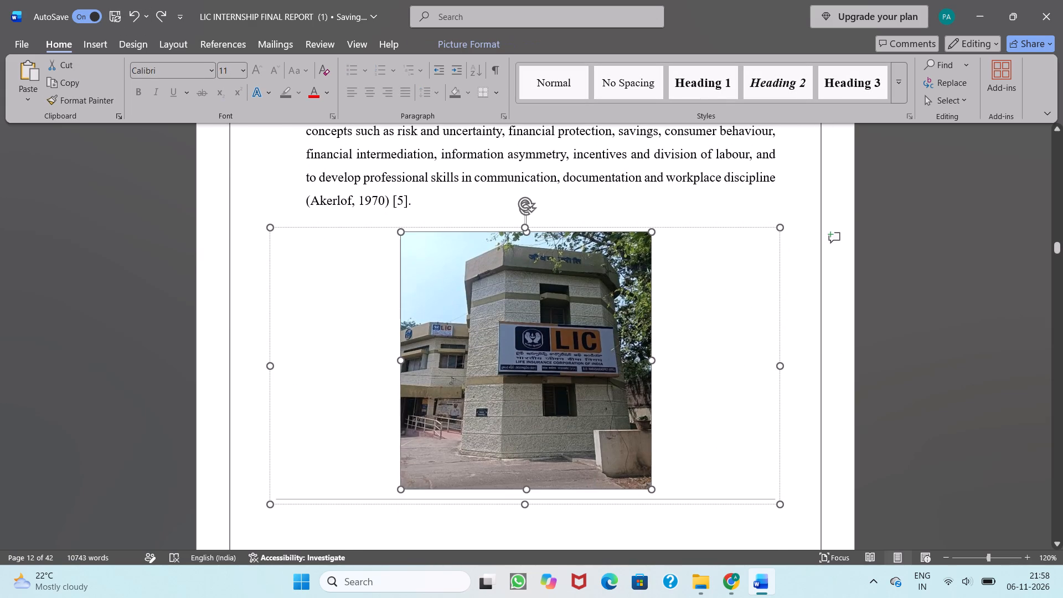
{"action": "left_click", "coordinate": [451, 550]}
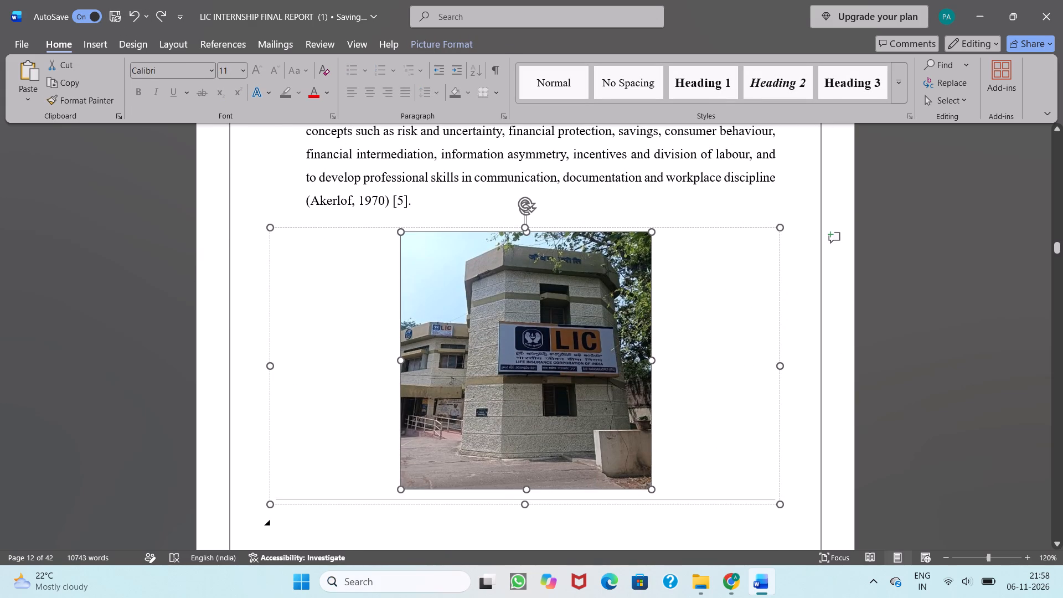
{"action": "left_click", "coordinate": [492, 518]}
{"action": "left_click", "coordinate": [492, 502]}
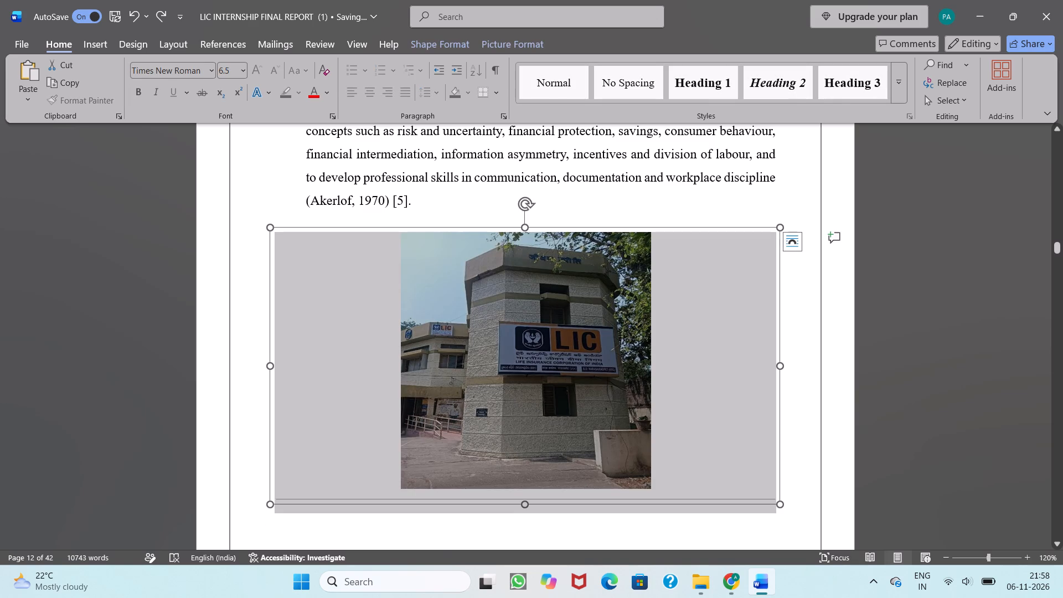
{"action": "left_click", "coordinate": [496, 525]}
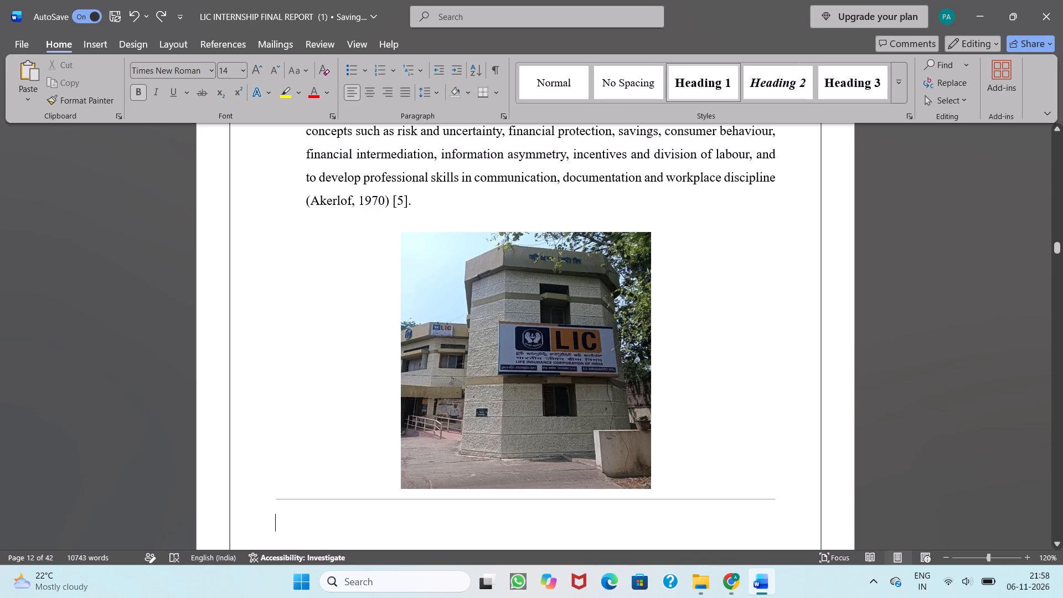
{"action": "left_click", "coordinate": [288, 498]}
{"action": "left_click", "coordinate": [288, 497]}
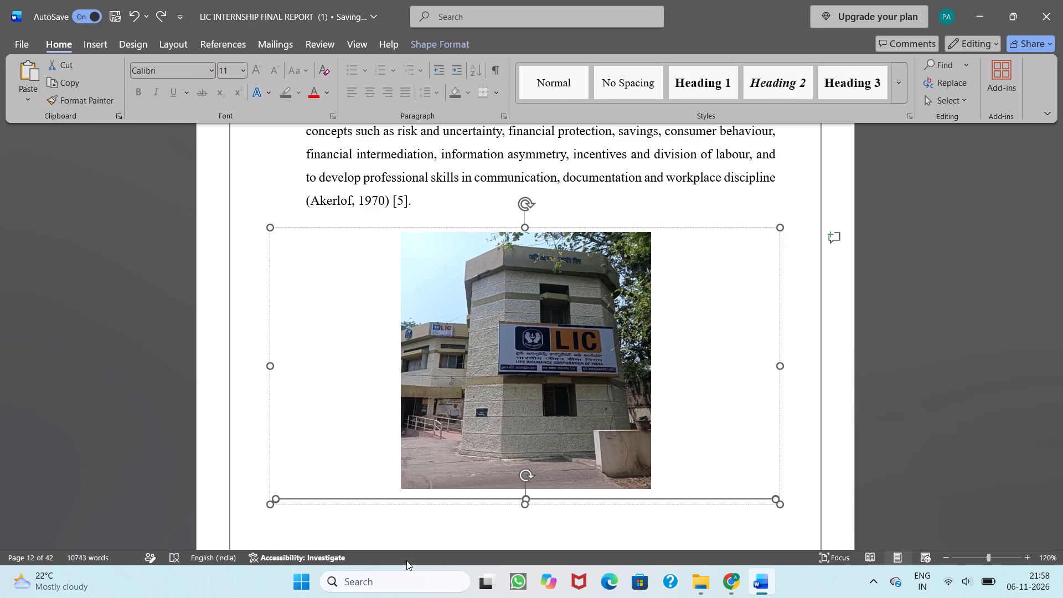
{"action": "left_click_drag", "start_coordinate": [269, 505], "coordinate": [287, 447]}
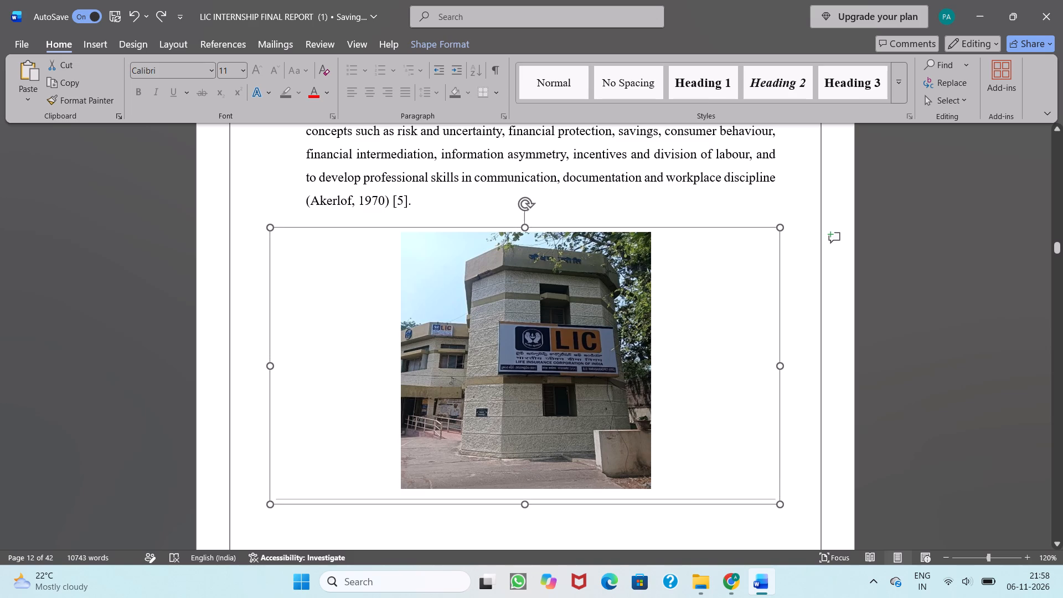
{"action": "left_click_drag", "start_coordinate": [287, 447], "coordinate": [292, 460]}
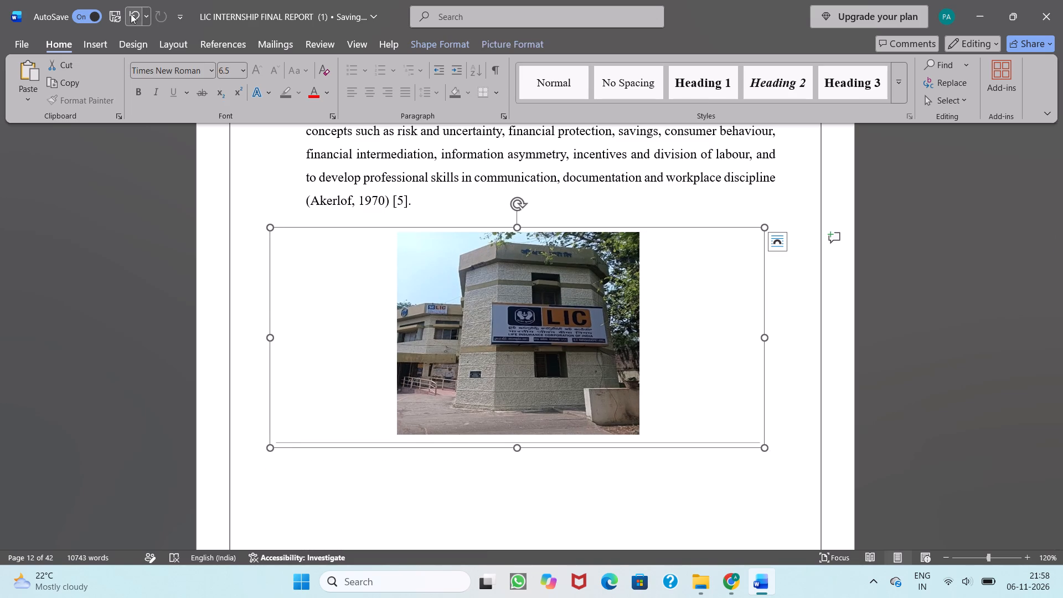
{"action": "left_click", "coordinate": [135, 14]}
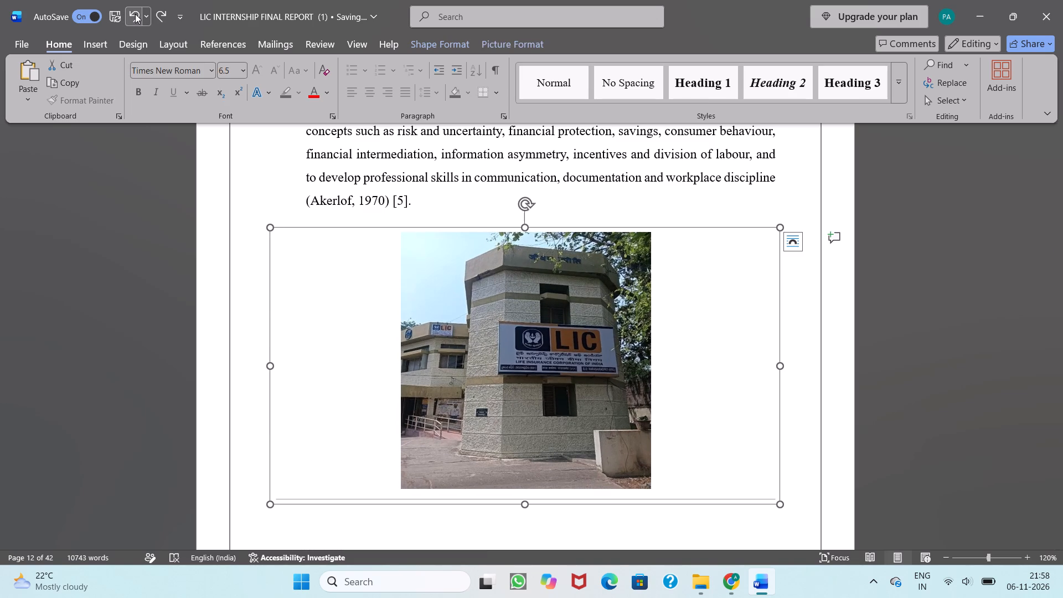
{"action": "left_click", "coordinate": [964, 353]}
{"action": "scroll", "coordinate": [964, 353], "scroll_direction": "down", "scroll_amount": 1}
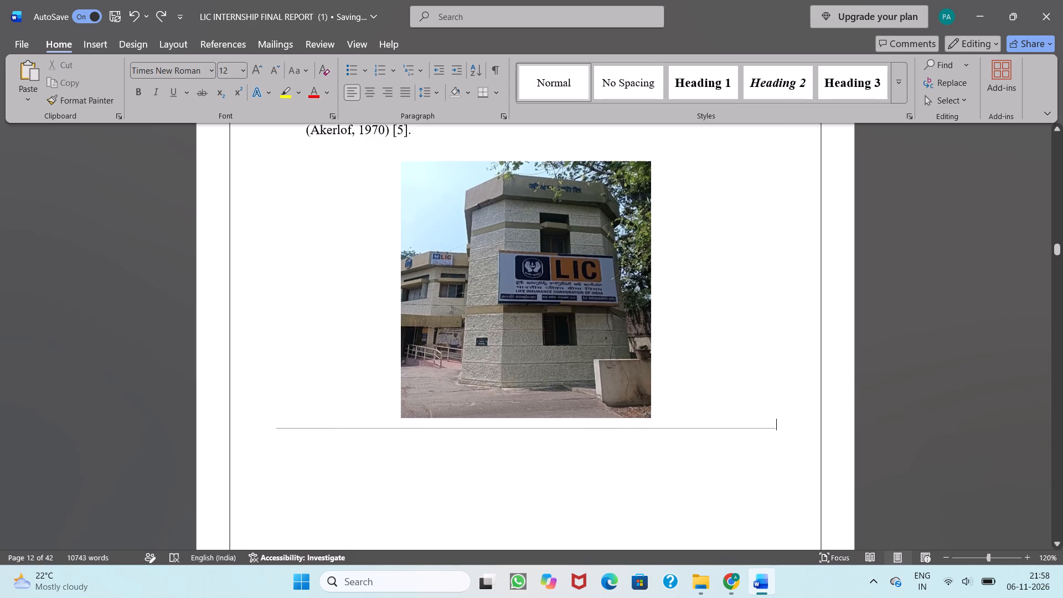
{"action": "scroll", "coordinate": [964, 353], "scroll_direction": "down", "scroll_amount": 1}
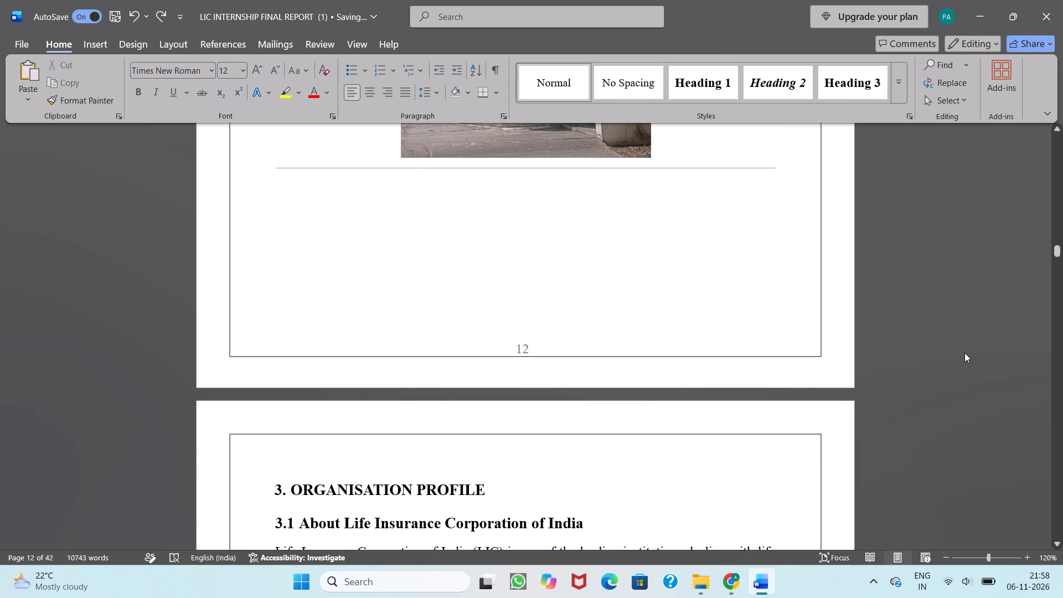
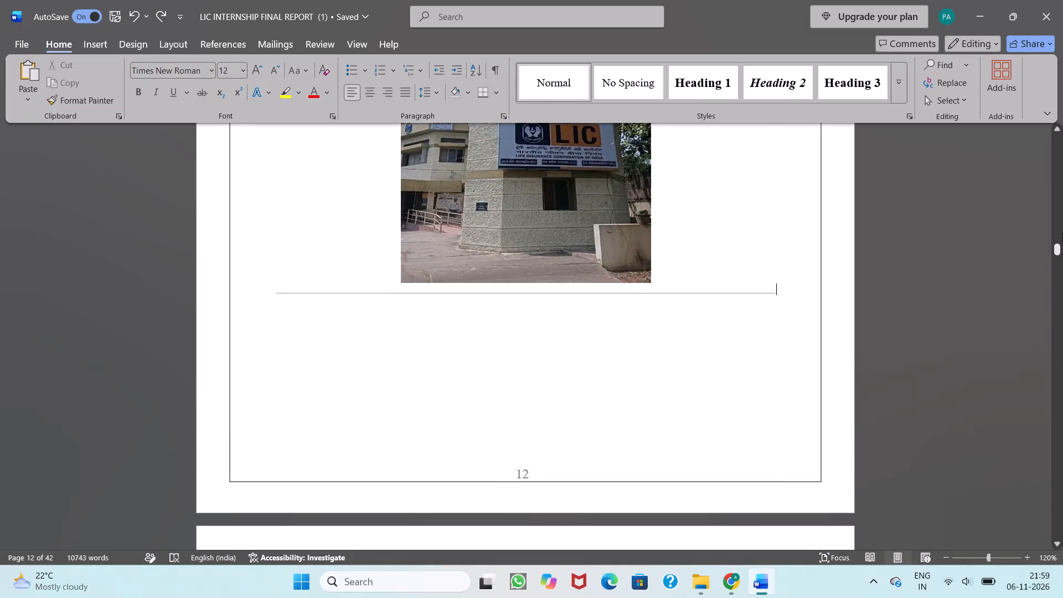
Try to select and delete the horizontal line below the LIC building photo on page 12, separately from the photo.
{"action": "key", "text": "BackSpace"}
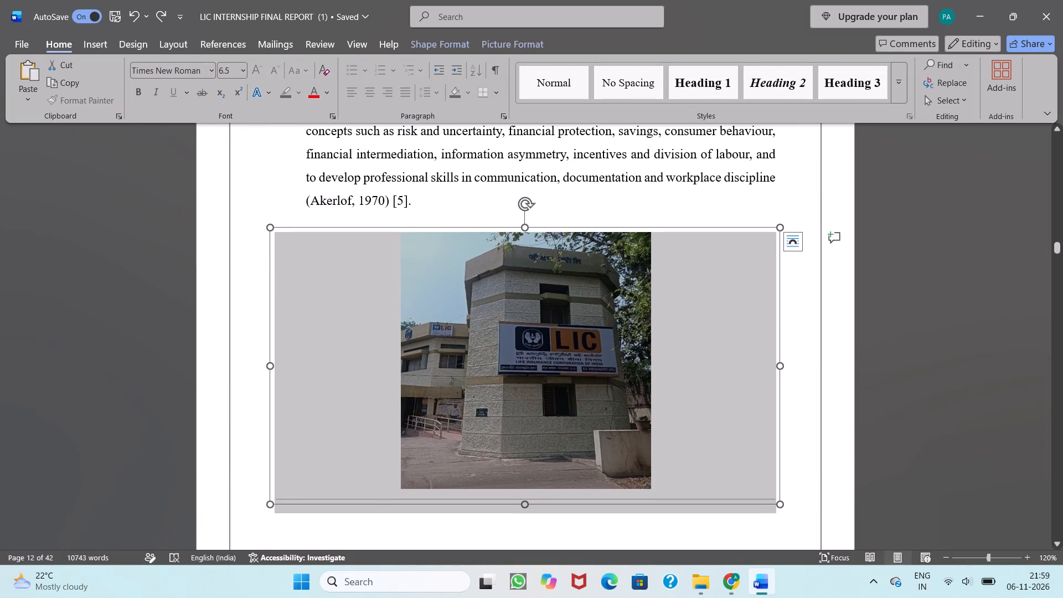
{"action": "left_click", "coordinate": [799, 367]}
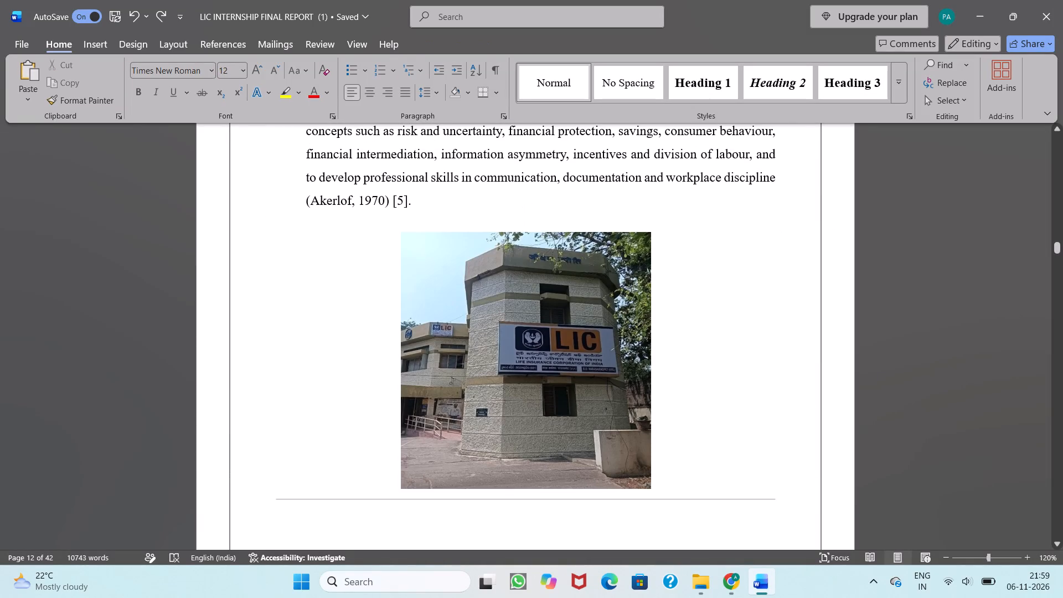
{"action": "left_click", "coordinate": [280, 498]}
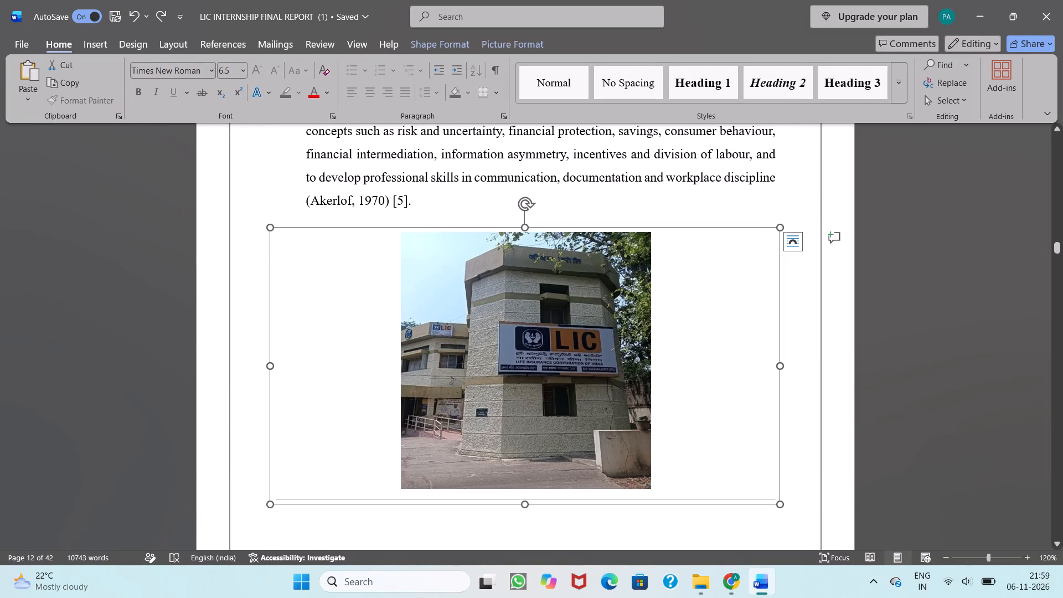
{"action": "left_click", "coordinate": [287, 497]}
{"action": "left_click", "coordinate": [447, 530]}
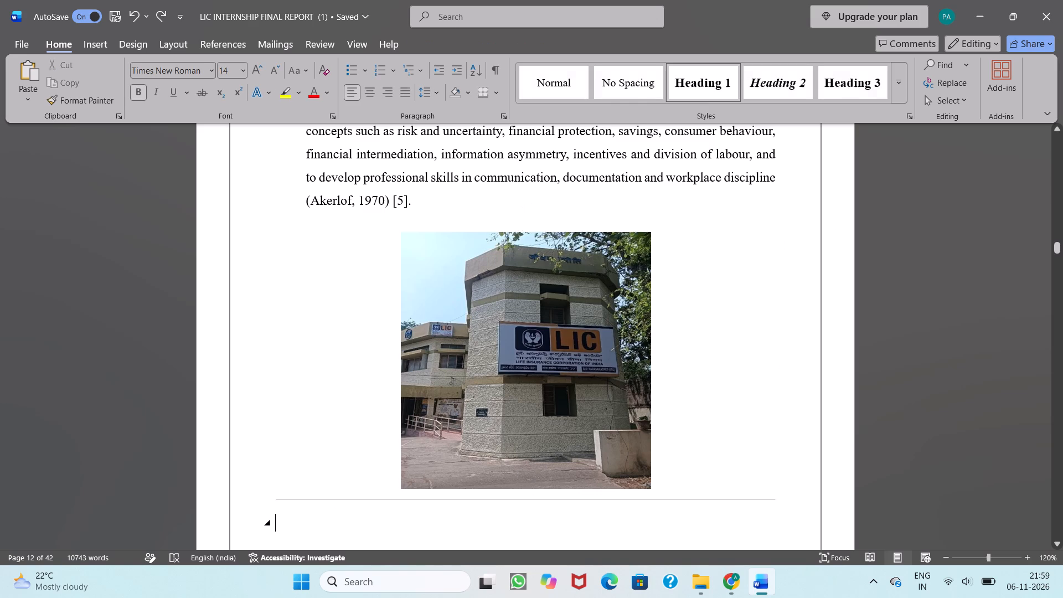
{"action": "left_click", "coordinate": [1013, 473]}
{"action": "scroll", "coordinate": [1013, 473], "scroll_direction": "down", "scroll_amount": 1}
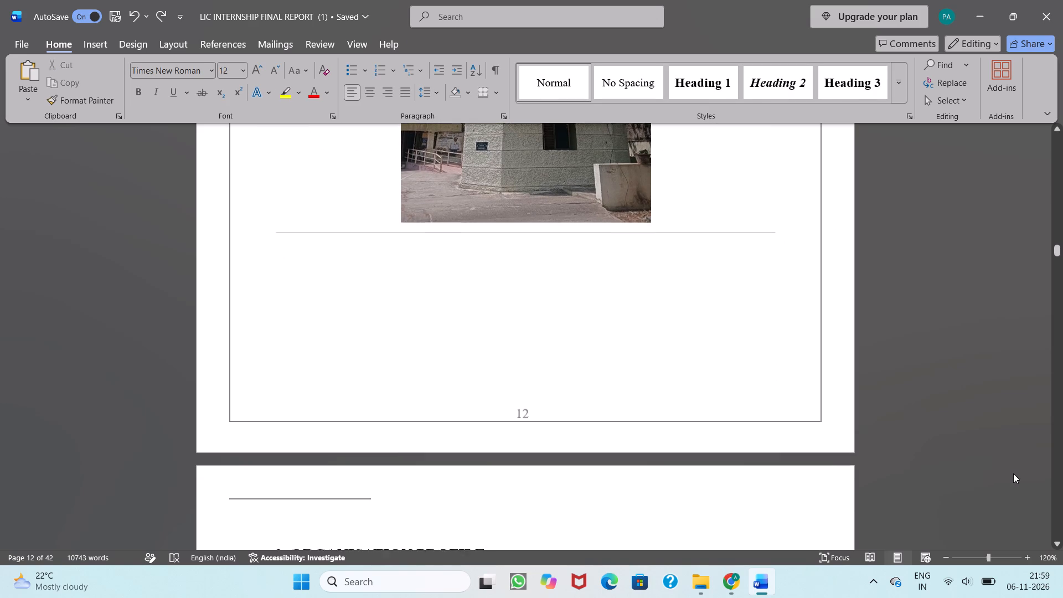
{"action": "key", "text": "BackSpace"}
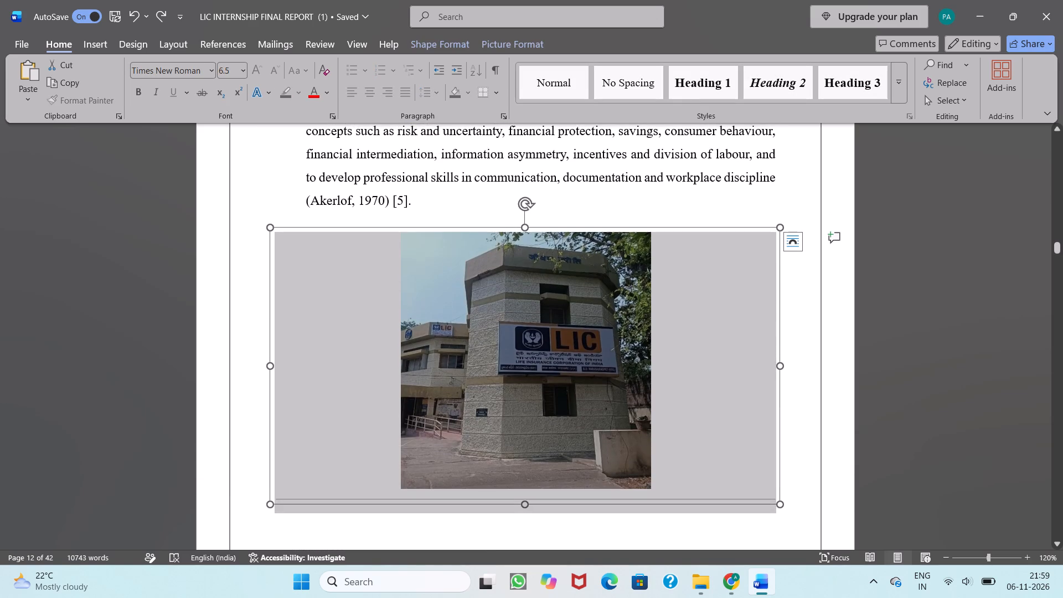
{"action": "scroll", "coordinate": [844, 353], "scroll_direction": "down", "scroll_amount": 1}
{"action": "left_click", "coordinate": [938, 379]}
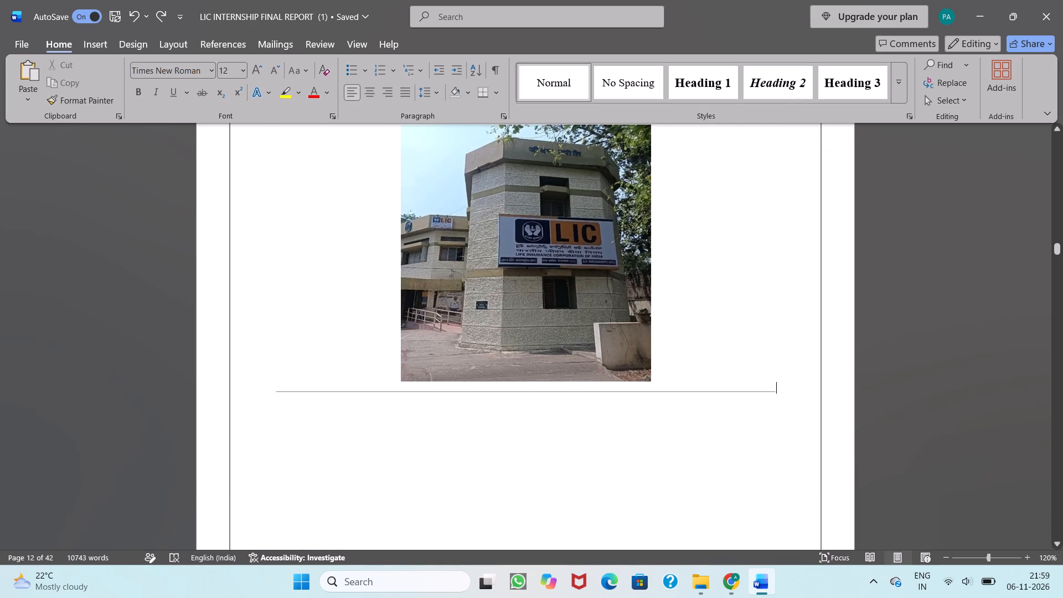
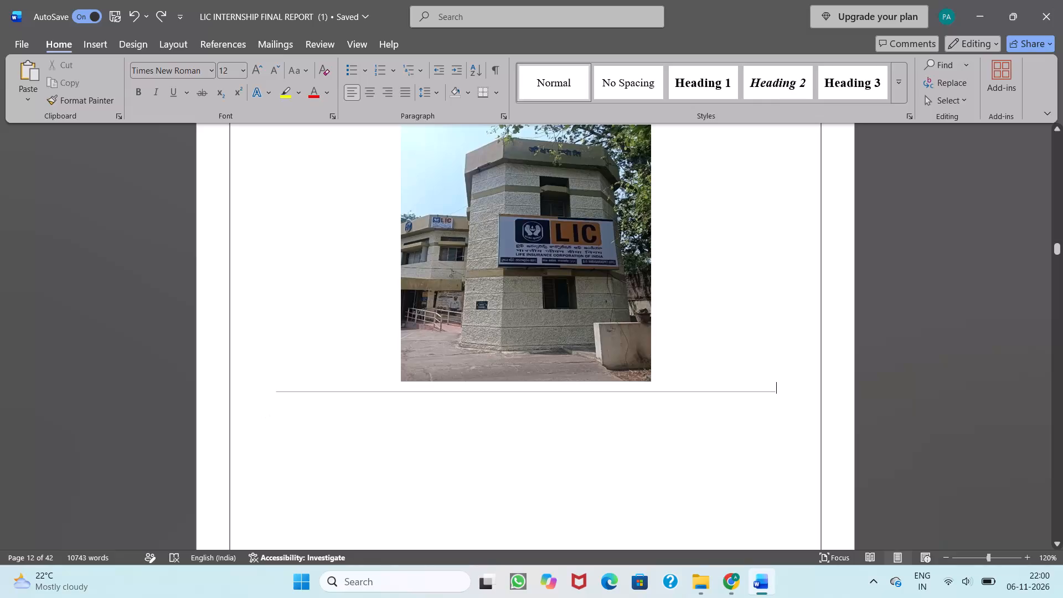
Delete the horizontal line below the LIC building photo on page 12, keeping the photo.
{"action": "left_click", "coordinate": [275, 390]}
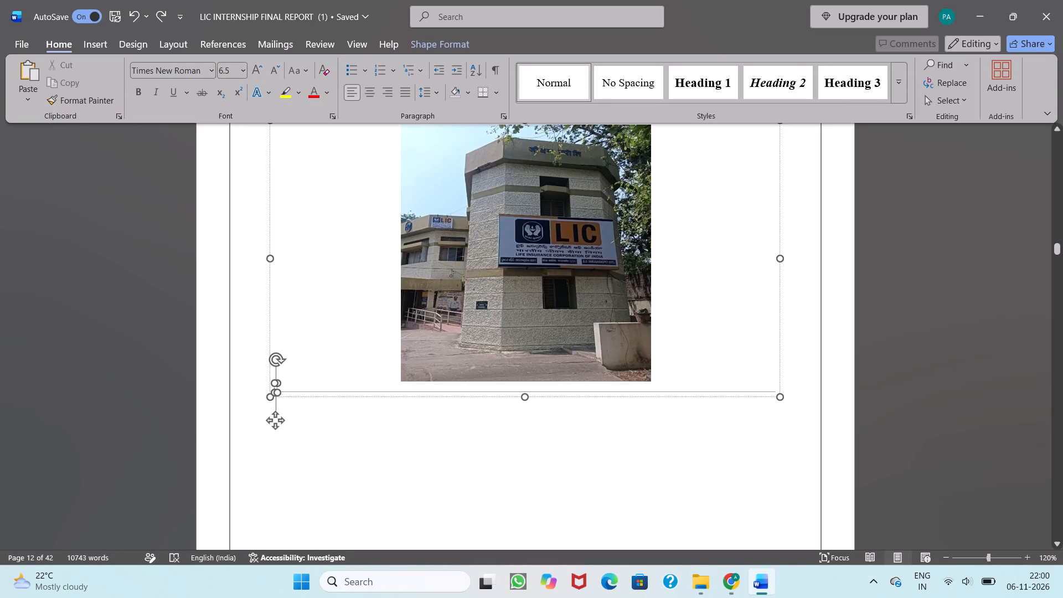
{"action": "left_click", "coordinate": [276, 427]}
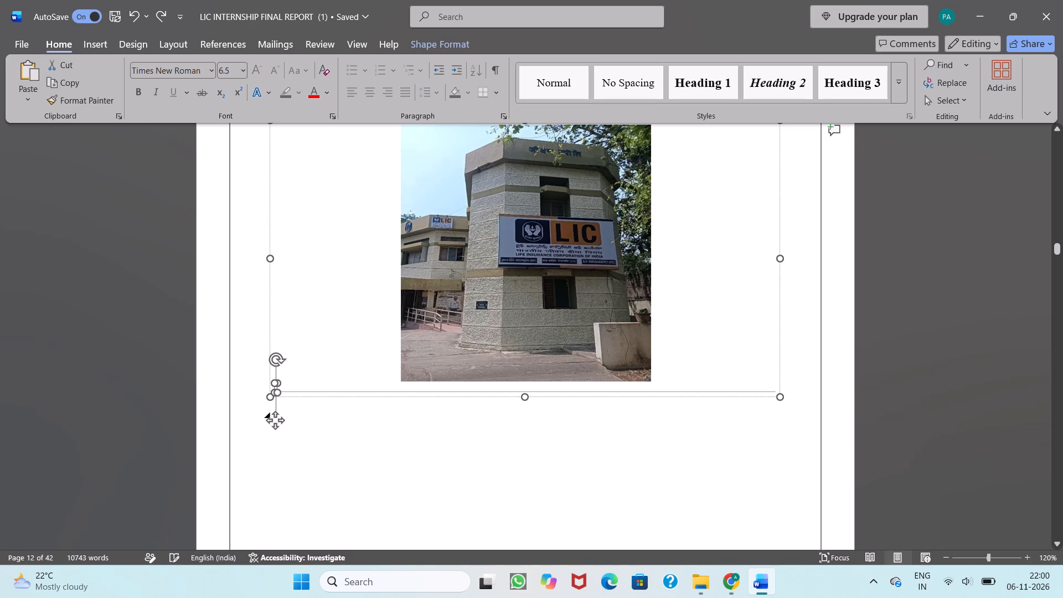
{"action": "left_click", "coordinate": [322, 437]}
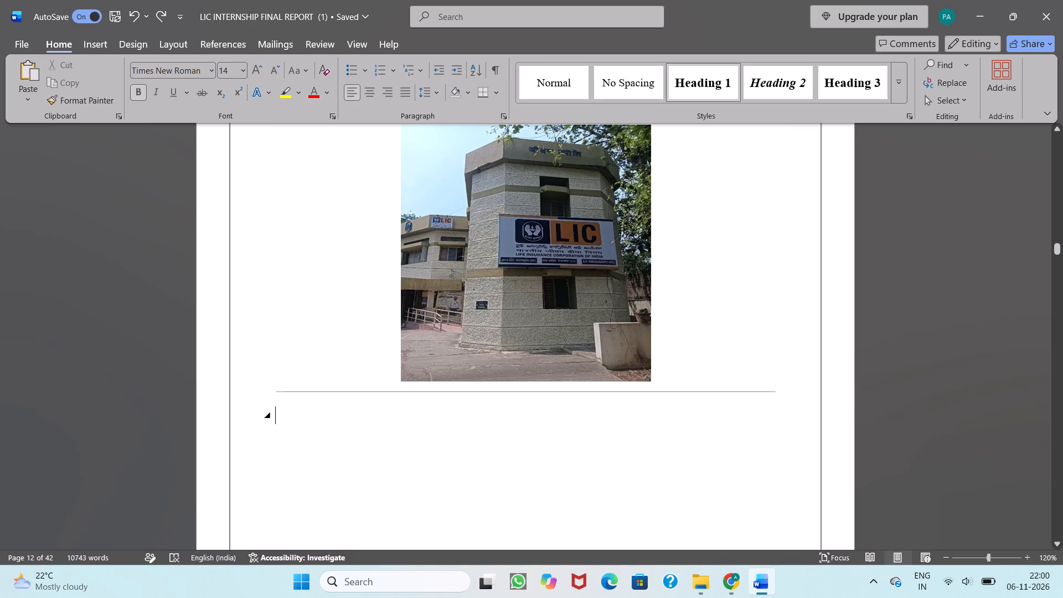
{"action": "left_click", "coordinate": [280, 391]}
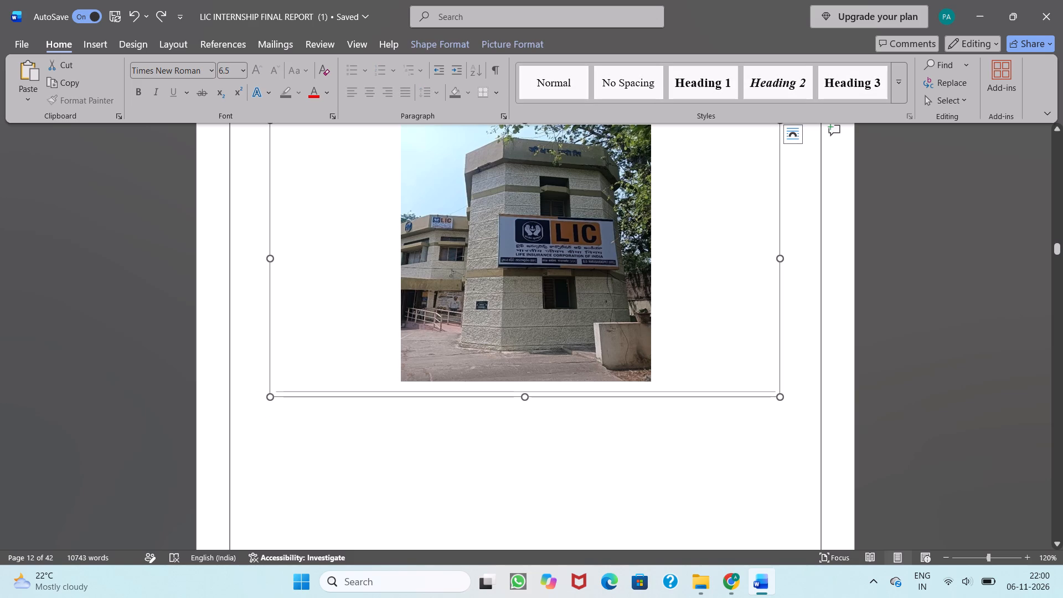
{"action": "left_click", "coordinate": [284, 389]}
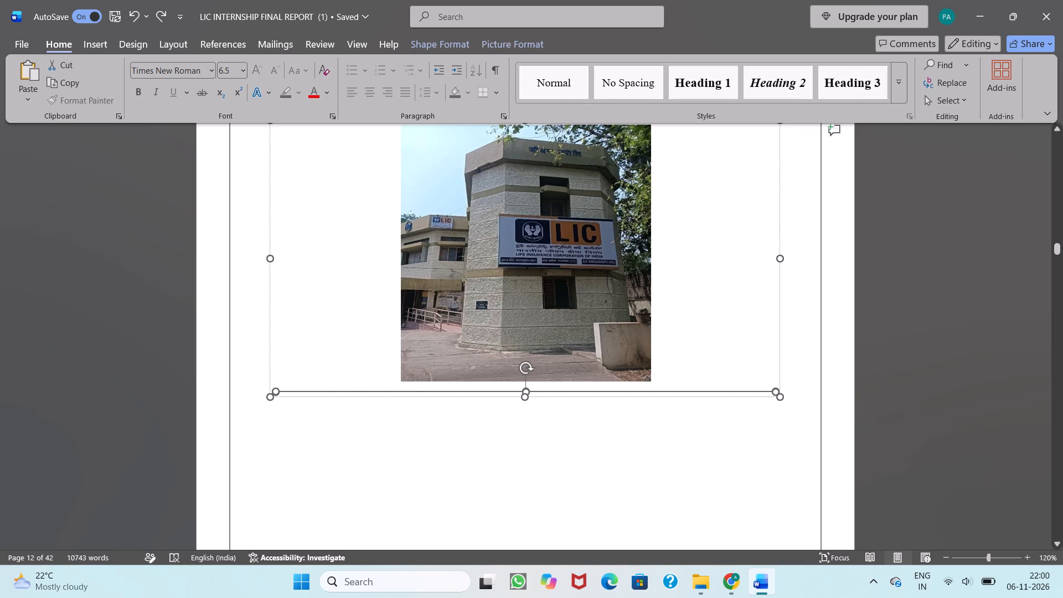
{"action": "key", "text": "Delete"}
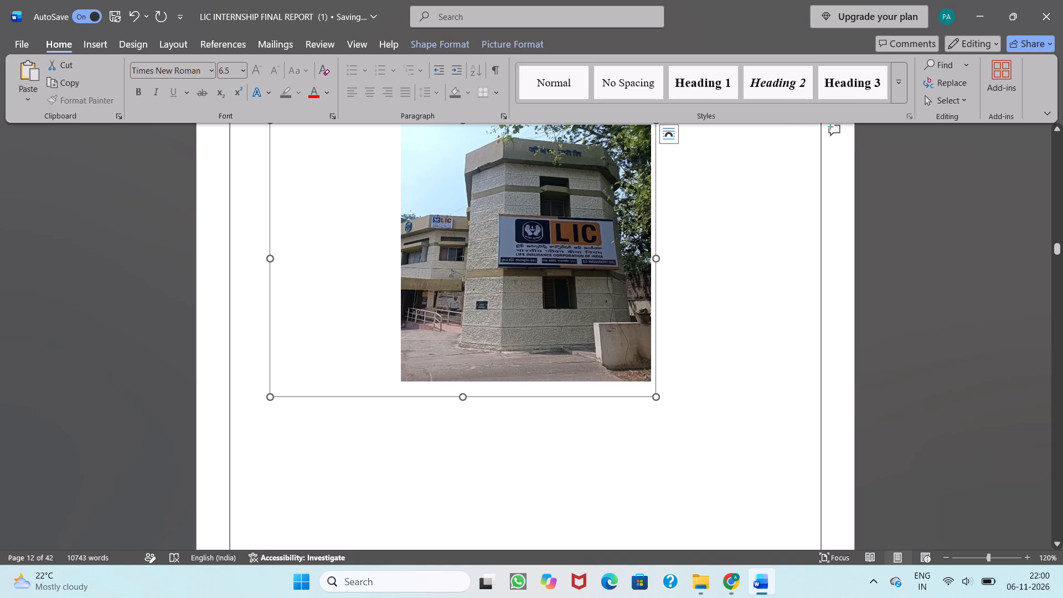
{"action": "left_click", "coordinate": [679, 465]}
{"action": "scroll", "coordinate": [679, 465], "scroll_direction": "up", "scroll_amount": 2}
{"action": "scroll", "coordinate": [679, 465], "scroll_direction": "down", "scroll_amount": 5}
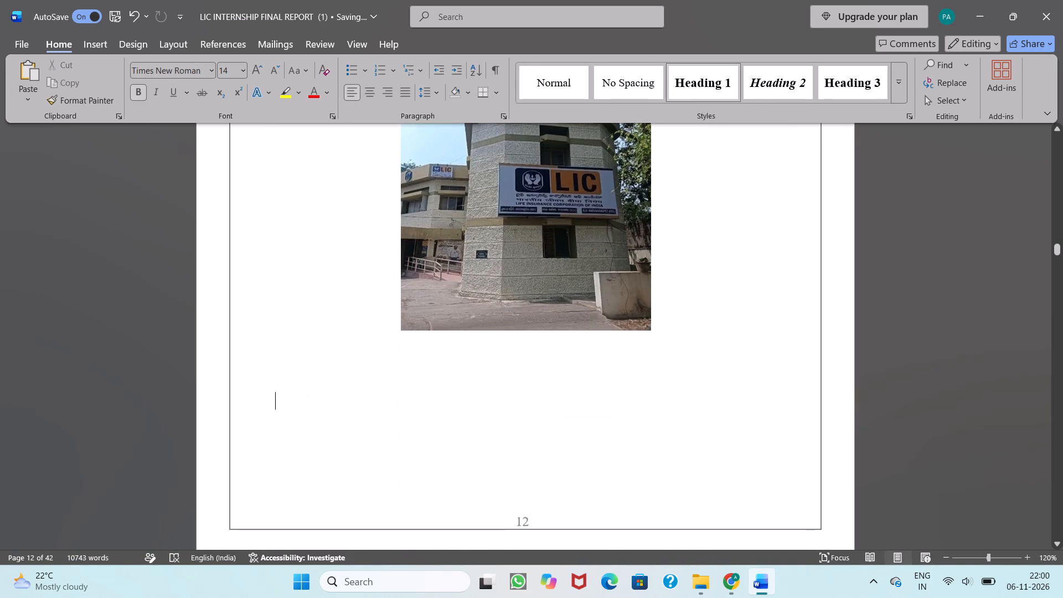
Review the layout around the LIC building photo on page 12 and the start of the Organisation Profile section.
{"action": "scroll", "coordinate": [679, 465], "scroll_direction": "down", "scroll_amount": 1}
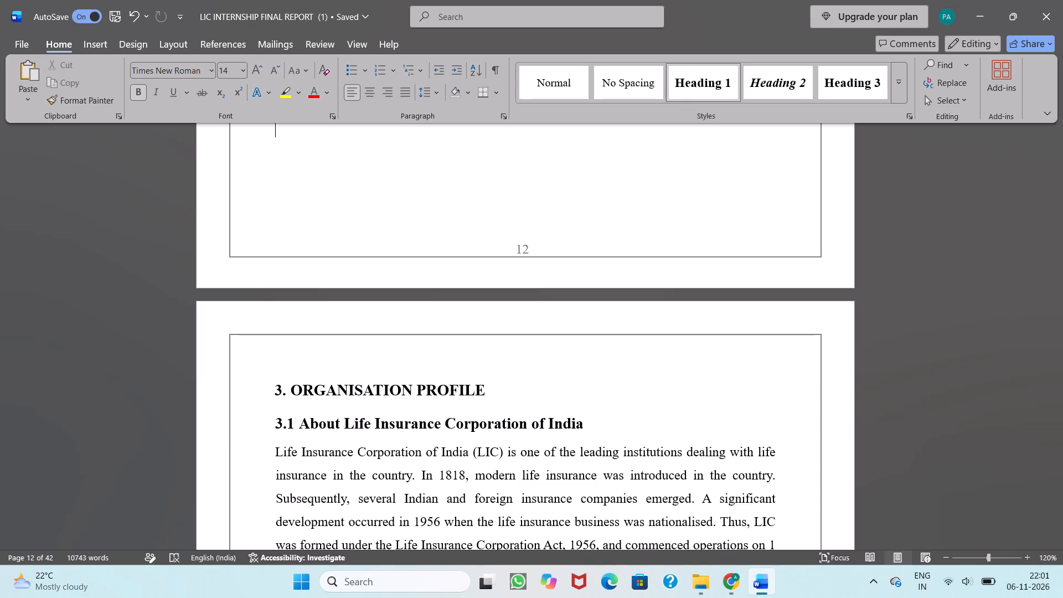
{"action": "scroll", "coordinate": [679, 465], "scroll_direction": "up", "scroll_amount": 3}
{"action": "scroll", "coordinate": [679, 465], "scroll_direction": "down", "scroll_amount": 1, "text": "ctrl"}
{"action": "scroll", "coordinate": [679, 465], "scroll_direction": "up", "scroll_amount": 2}
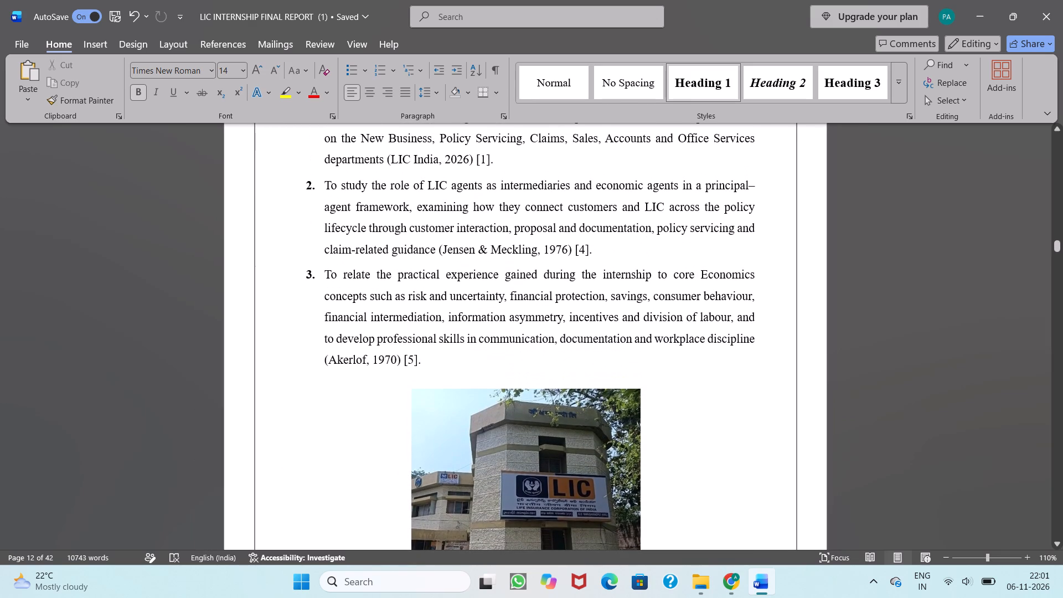
{"action": "scroll", "coordinate": [679, 465], "scroll_direction": "down", "scroll_amount": 2}
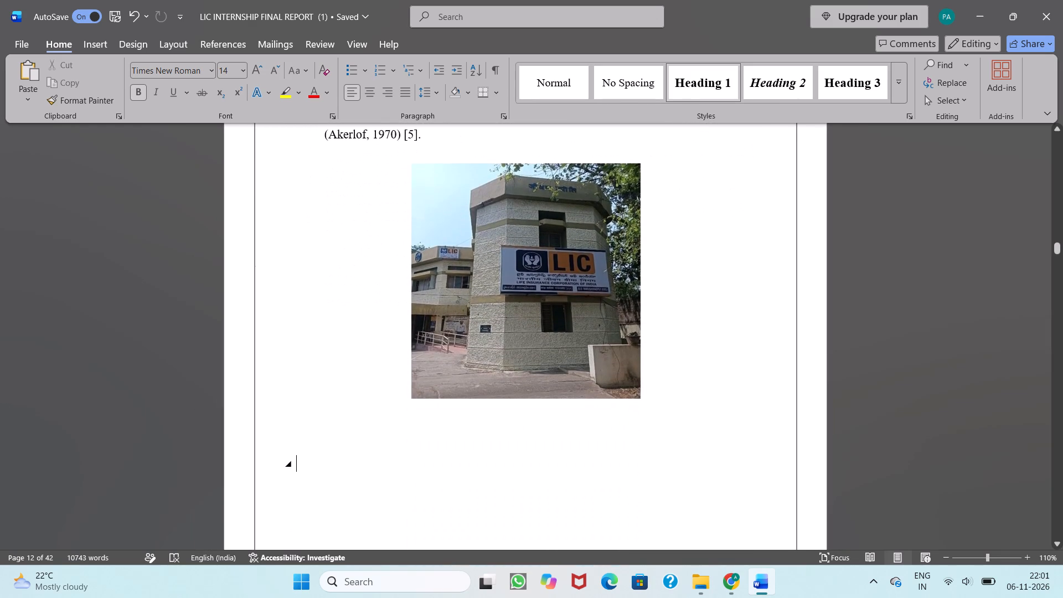
{"action": "scroll", "coordinate": [679, 465], "scroll_direction": "down", "scroll_amount": 4}
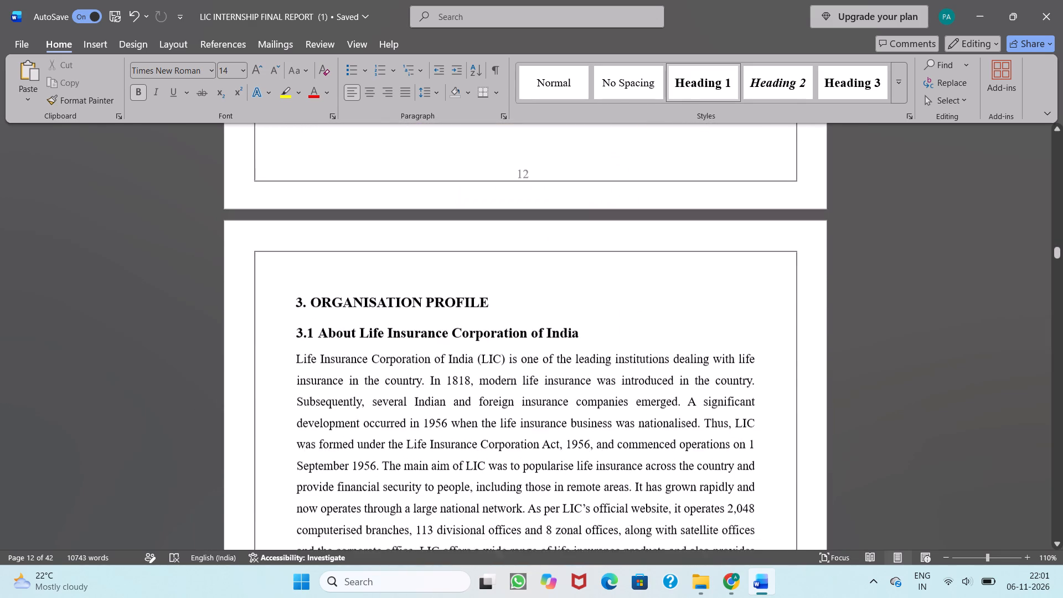
{"action": "scroll", "coordinate": [679, 465], "scroll_direction": "down", "scroll_amount": 1}
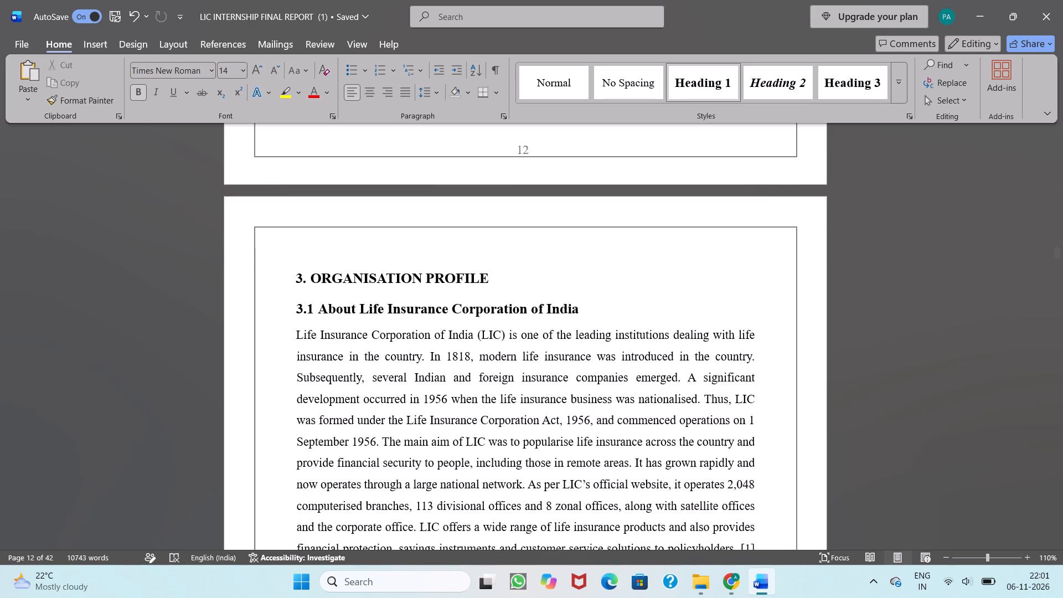
Check the font sizes of the CERTIFICATE, Acknowledgement and ABSTRACT headings on pages 7 to 9.
{"action": "scroll", "coordinate": [679, 465], "scroll_direction": "up", "scroll_amount": 8}
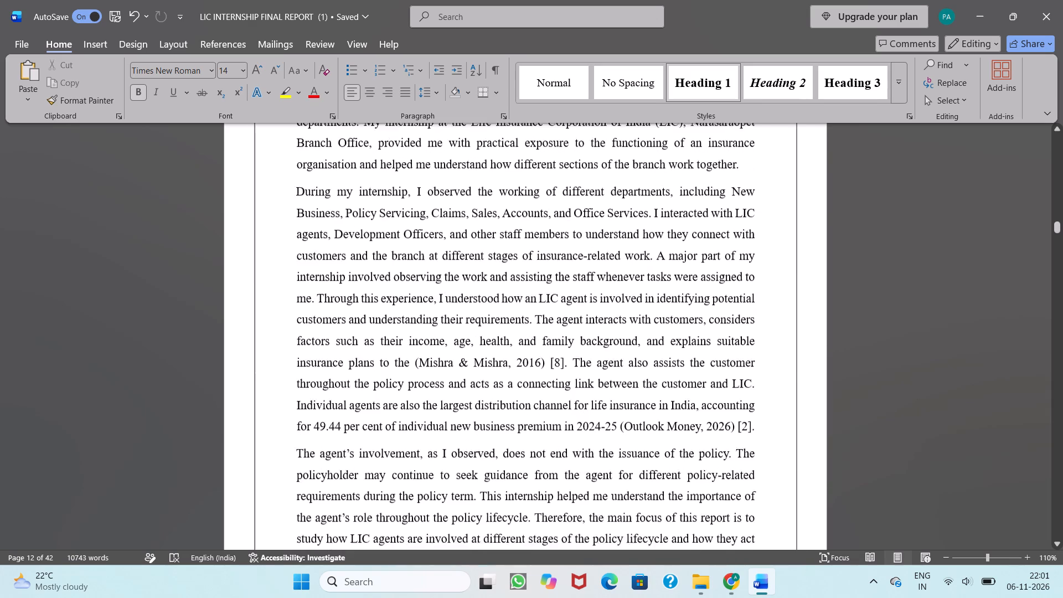
{"action": "scroll", "coordinate": [679, 465], "scroll_direction": "up", "scroll_amount": 2}
{"action": "scroll", "coordinate": [679, 465], "scroll_direction": "down", "scroll_amount": 3}
{"action": "scroll", "coordinate": [679, 465], "scroll_direction": "up", "scroll_amount": 1}
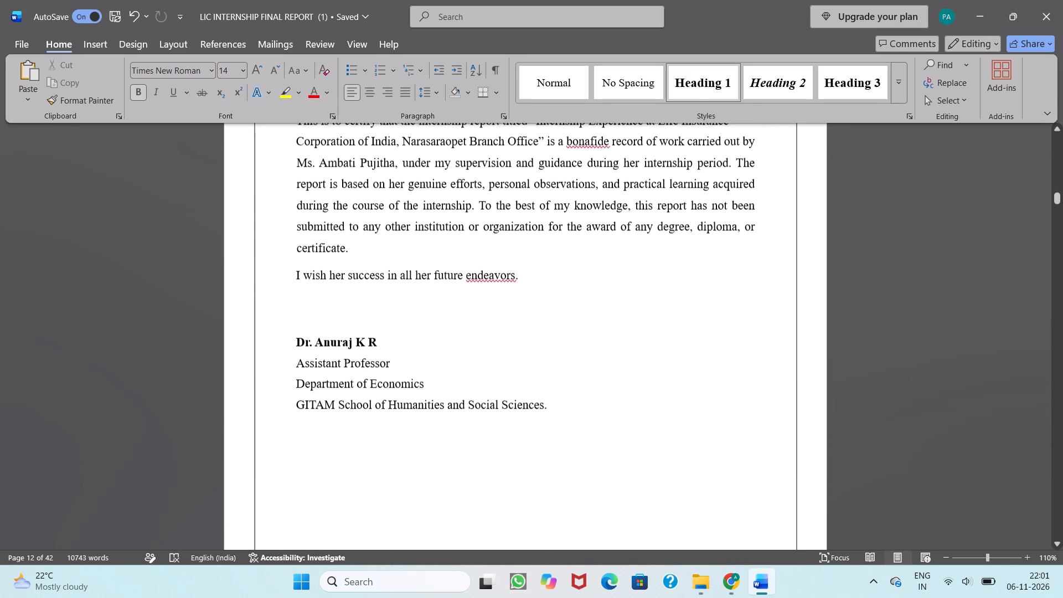
{"action": "scroll", "coordinate": [679, 465], "scroll_direction": "up", "scroll_amount": 1}
{"action": "scroll", "coordinate": [679, 465], "scroll_direction": "down", "scroll_amount": 3}
{"action": "scroll", "coordinate": [679, 465], "scroll_direction": "up", "scroll_amount": 3}
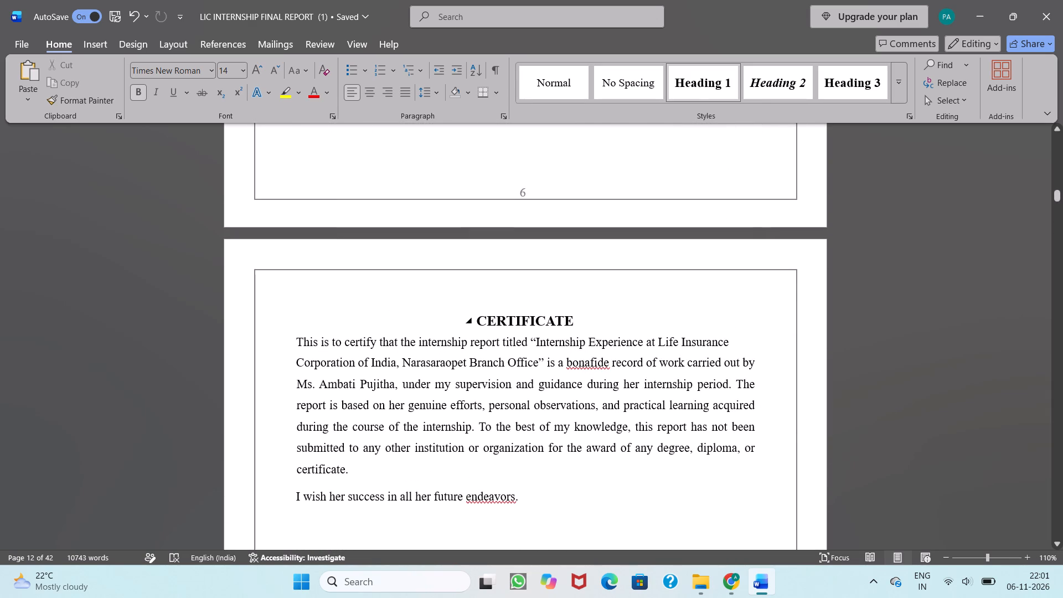
{"action": "left_click_drag", "start_coordinate": [477, 319], "coordinate": [500, 319]}
{"action": "left_click", "coordinate": [561, 488]}
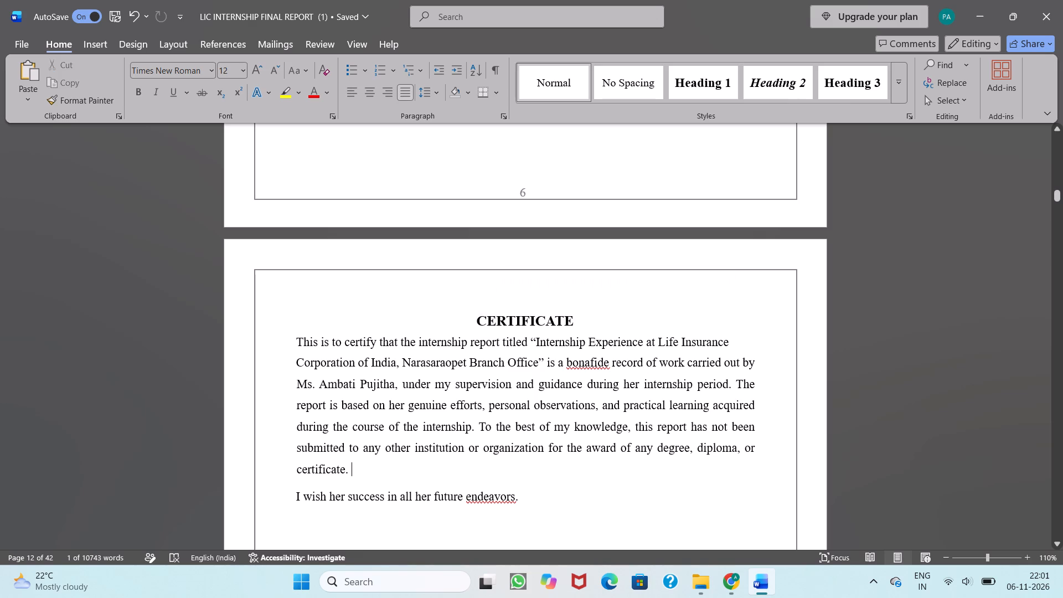
{"action": "scroll", "coordinate": [561, 488], "scroll_direction": "down", "scroll_amount": 5}
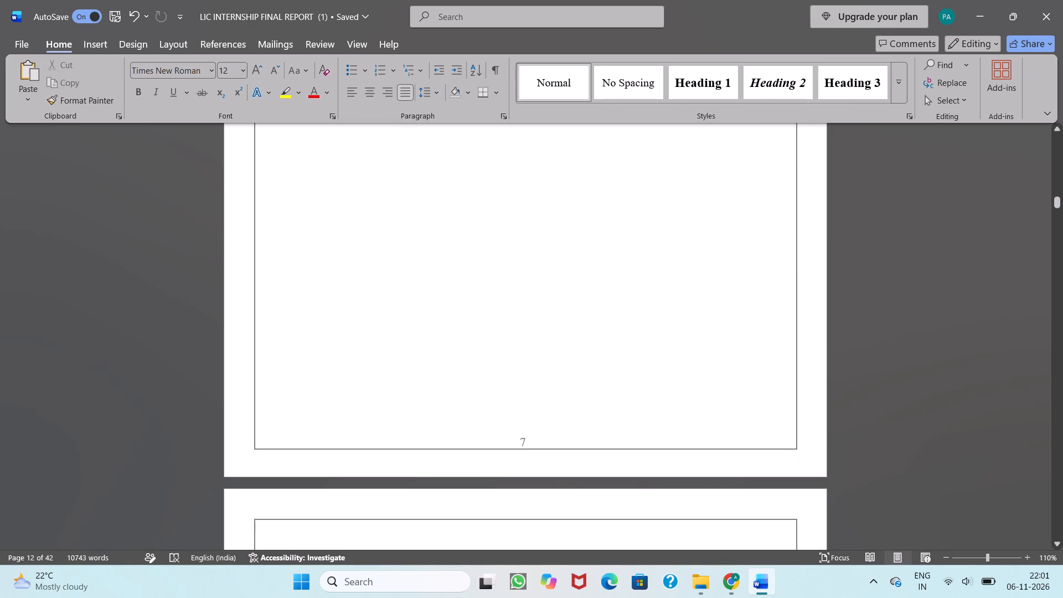
{"action": "scroll", "coordinate": [561, 488], "scroll_direction": "down", "scroll_amount": 1}
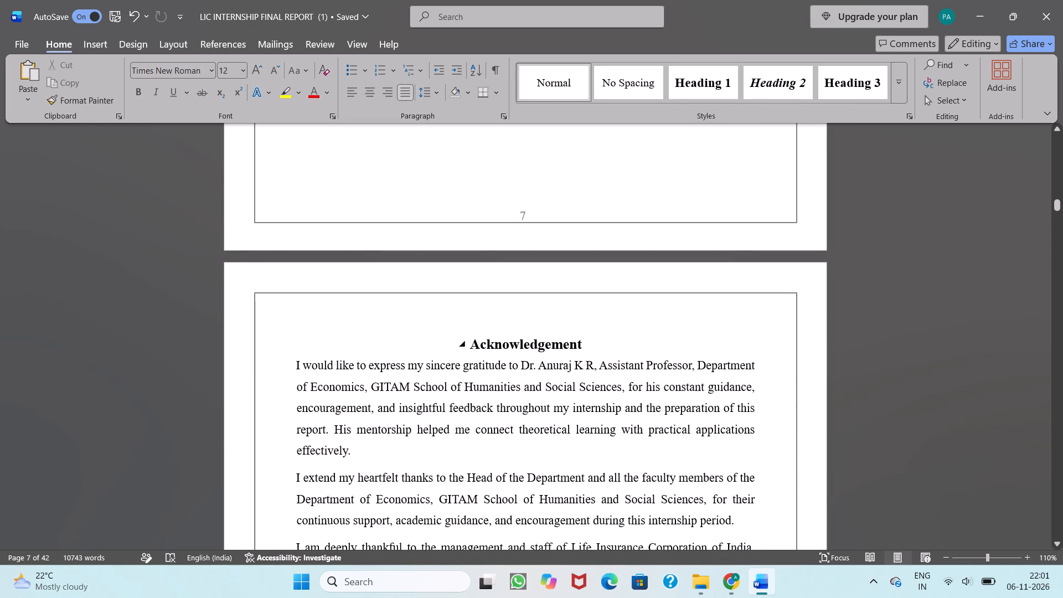
{"action": "left_click_drag", "start_coordinate": [470, 342], "coordinate": [498, 343]}
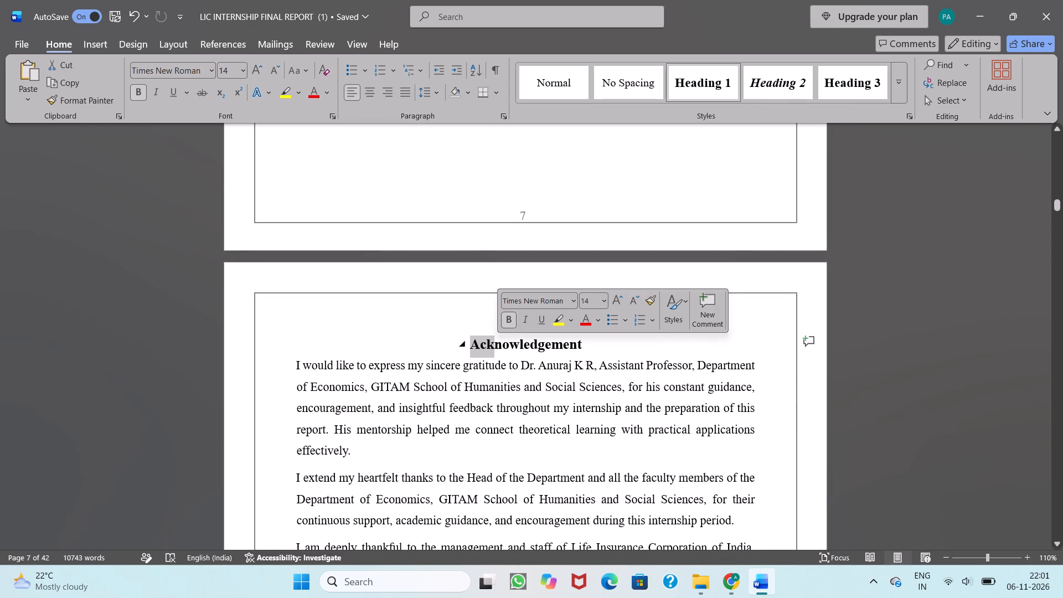
{"action": "left_click", "coordinate": [514, 429]}
{"action": "scroll", "coordinate": [514, 429], "scroll_direction": "down", "scroll_amount": 2}
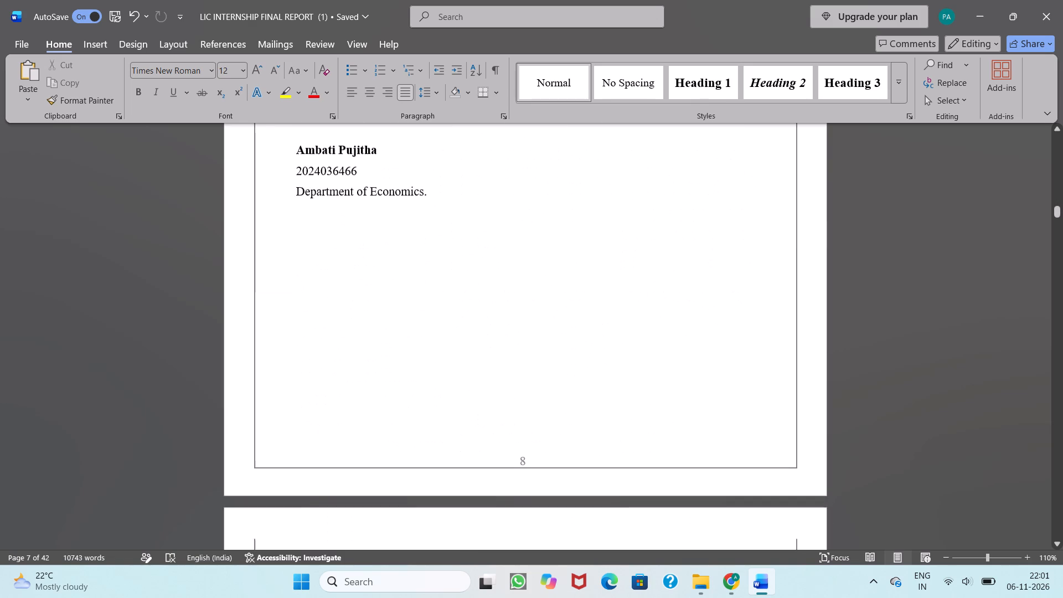
{"action": "scroll", "coordinate": [514, 429], "scroll_direction": "down", "scroll_amount": 1}
{"action": "left_click_drag", "start_coordinate": [295, 358], "coordinate": [352, 359]}
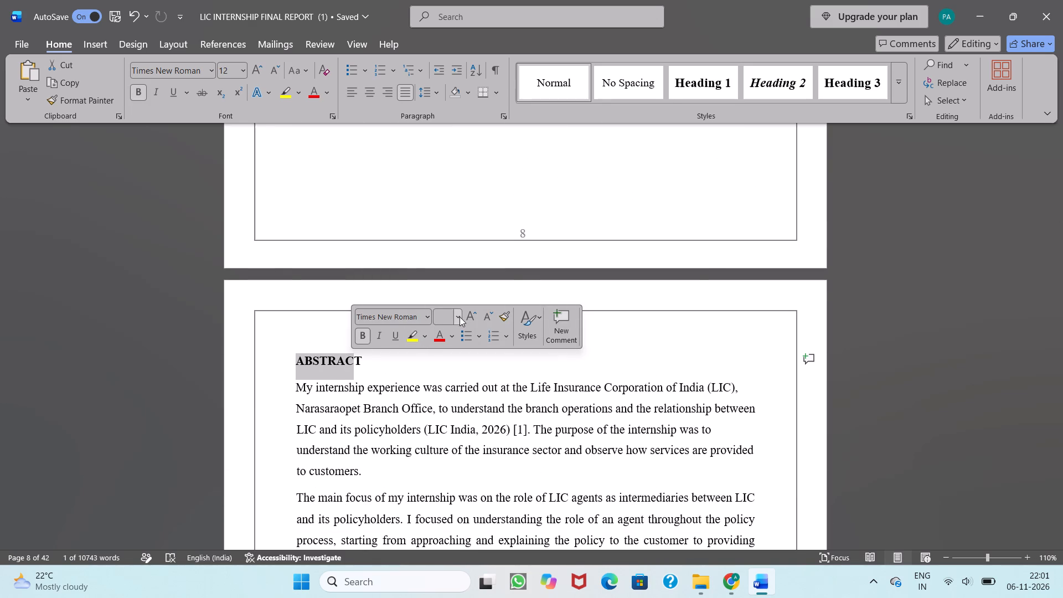
{"action": "left_click", "coordinate": [422, 356]}
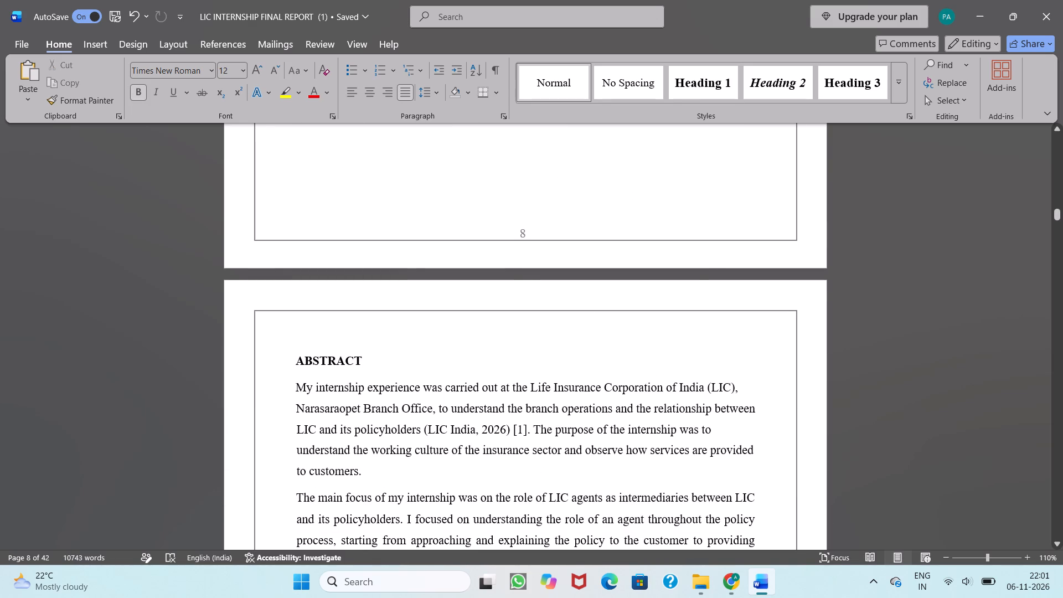
Set the headings "1. INTRODUCTION" and "1.1 Introduction to the Internship" on page 10 to font size 12.
{"action": "scroll", "coordinate": [297, 361], "scroll_direction": "down", "scroll_amount": 2}
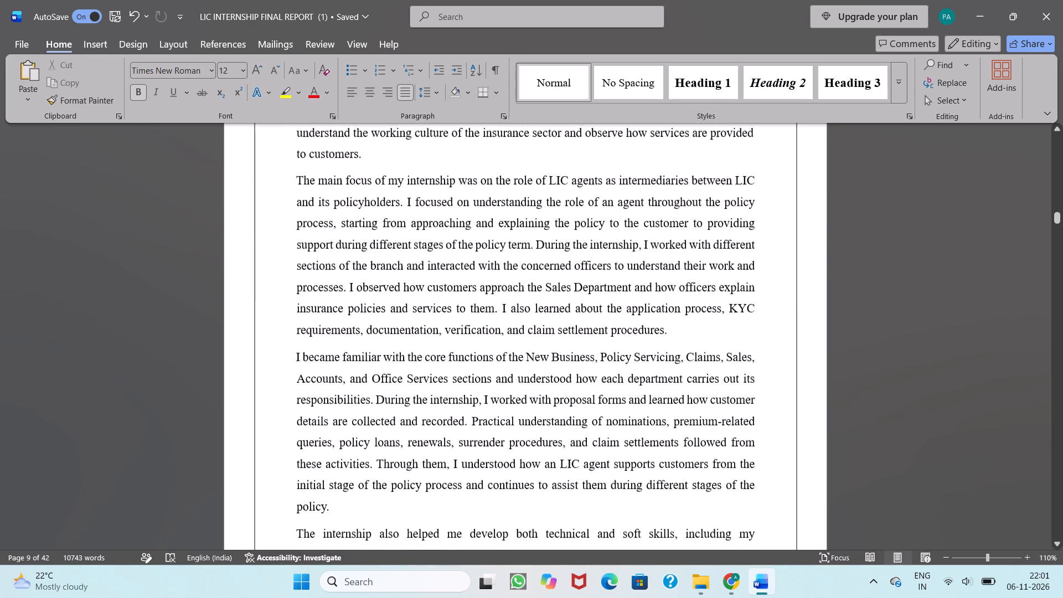
{"action": "scroll", "coordinate": [297, 361], "scroll_direction": "down", "scroll_amount": 3}
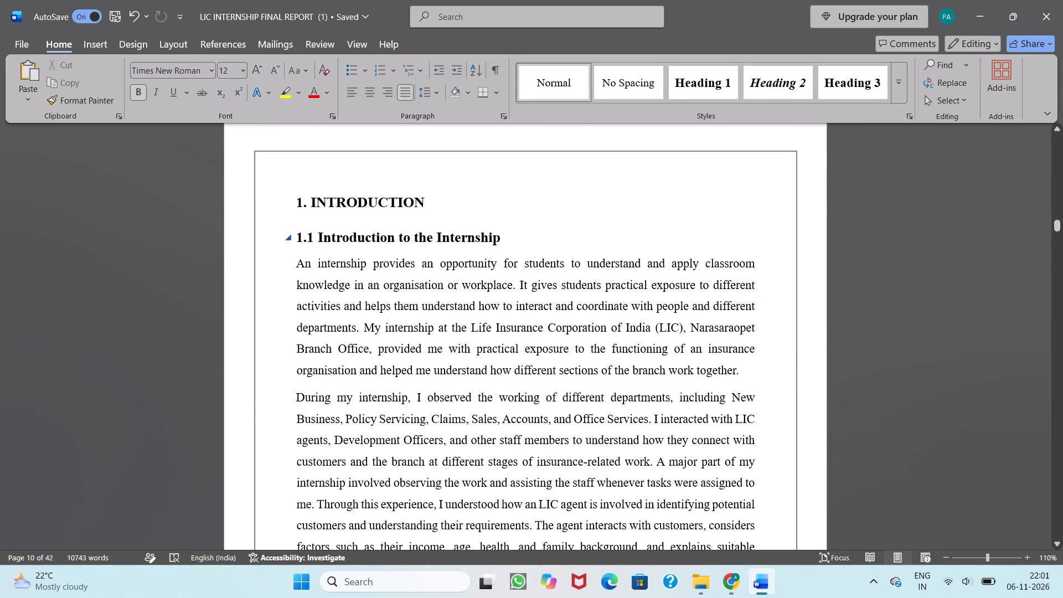
{"action": "left_click_drag", "start_coordinate": [299, 203], "coordinate": [413, 195]}
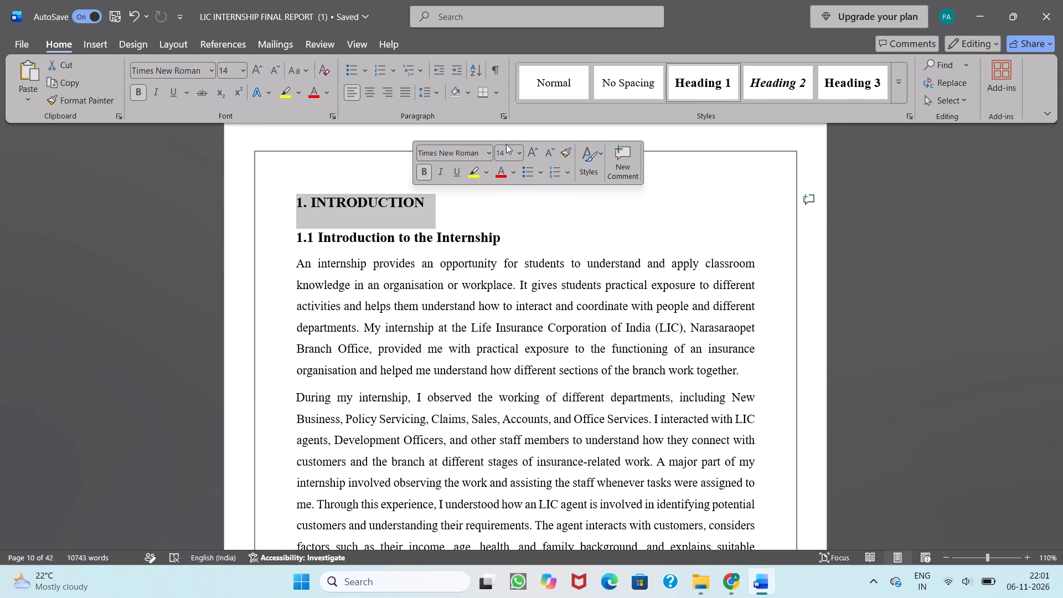
{"action": "left_click", "coordinate": [518, 149]}
{"action": "left_click", "coordinate": [507, 240]}
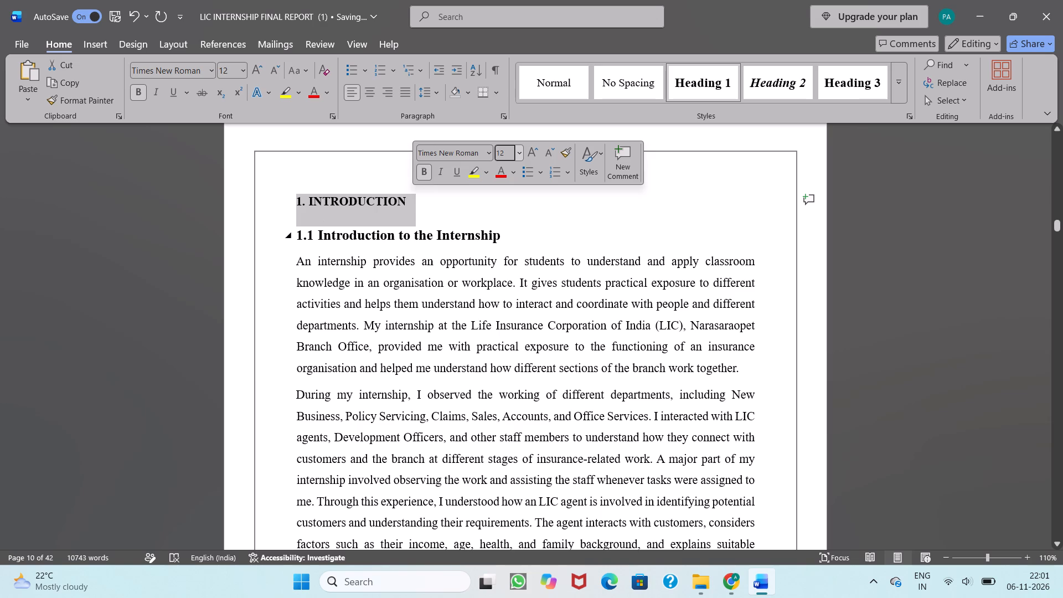
{"action": "left_click_drag", "start_coordinate": [298, 231], "coordinate": [468, 231]}
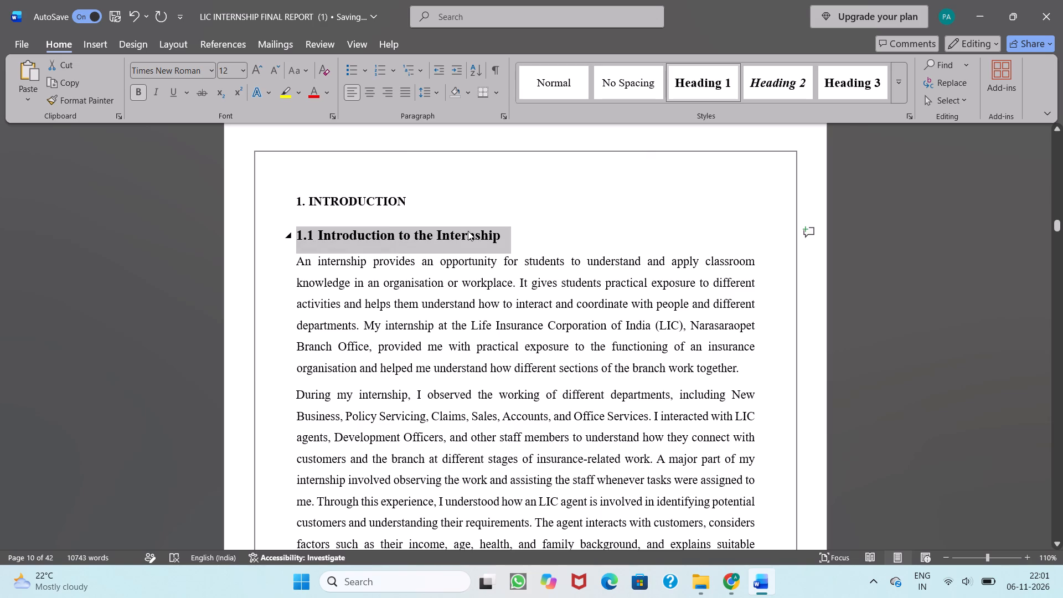
{"action": "left_click", "coordinate": [572, 190]}
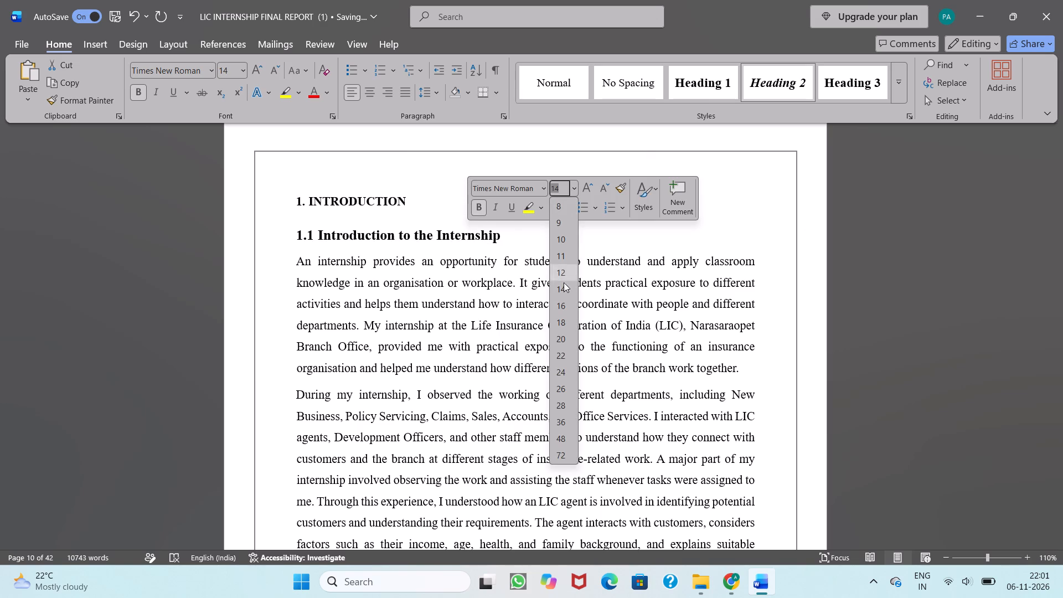
{"action": "left_click", "coordinate": [562, 271]}
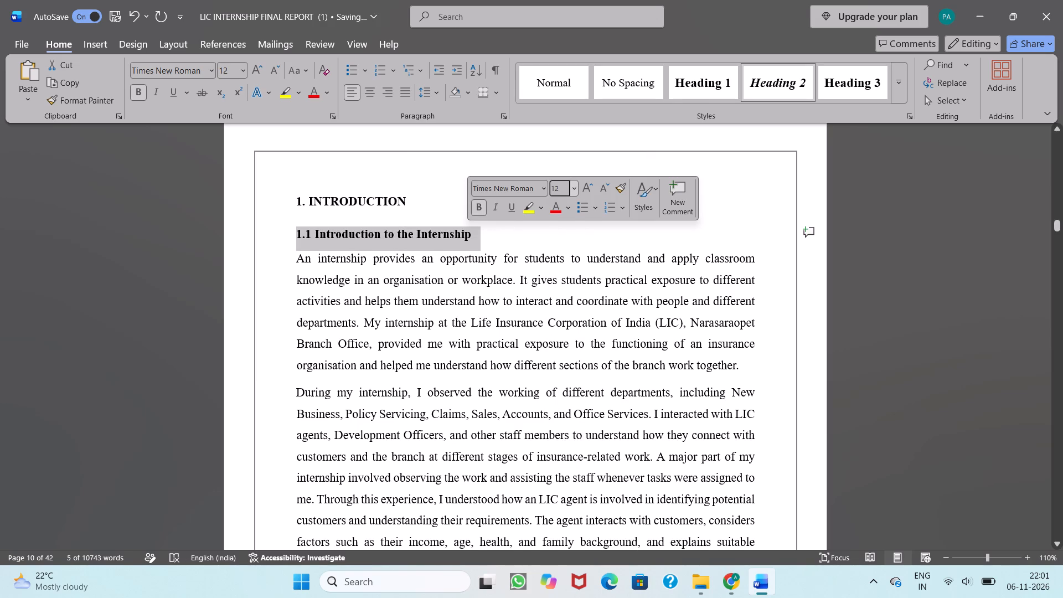
{"action": "left_click", "coordinate": [545, 249]}
Set the heading "1.2 Background of LIC" on page 10 to font size 12.
{"action": "scroll", "coordinate": [545, 249], "scroll_direction": "down", "scroll_amount": 2}
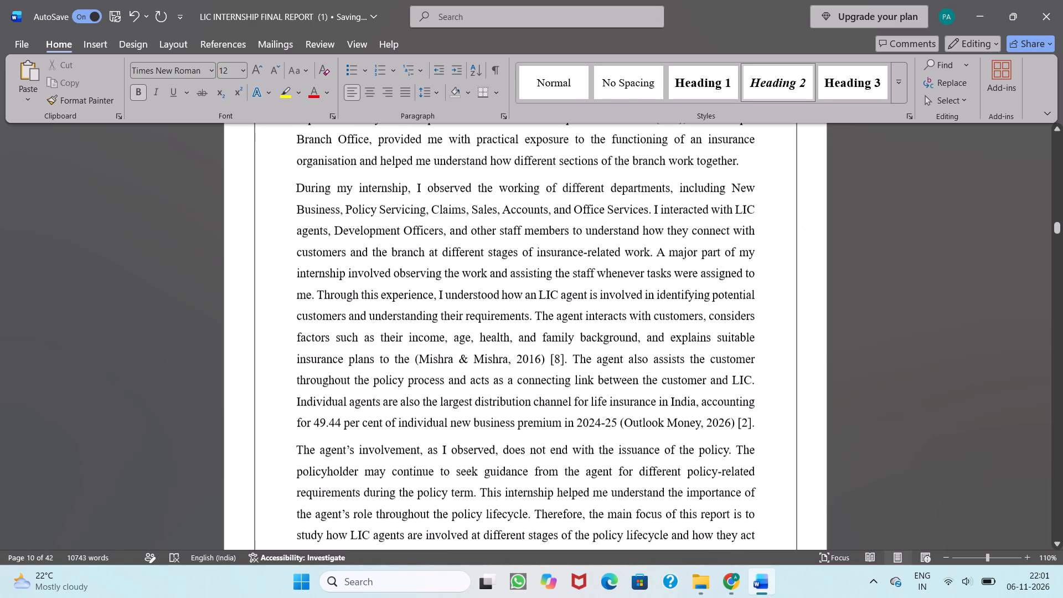
{"action": "scroll", "coordinate": [545, 249], "scroll_direction": "down", "scroll_amount": 1}
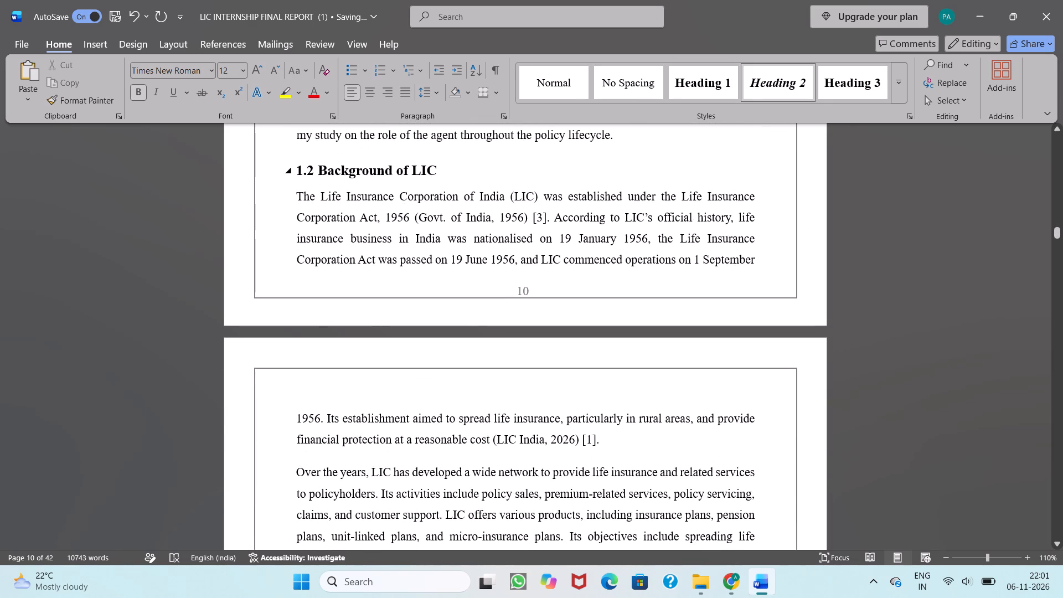
{"action": "left_click_drag", "start_coordinate": [434, 167], "coordinate": [297, 173]}
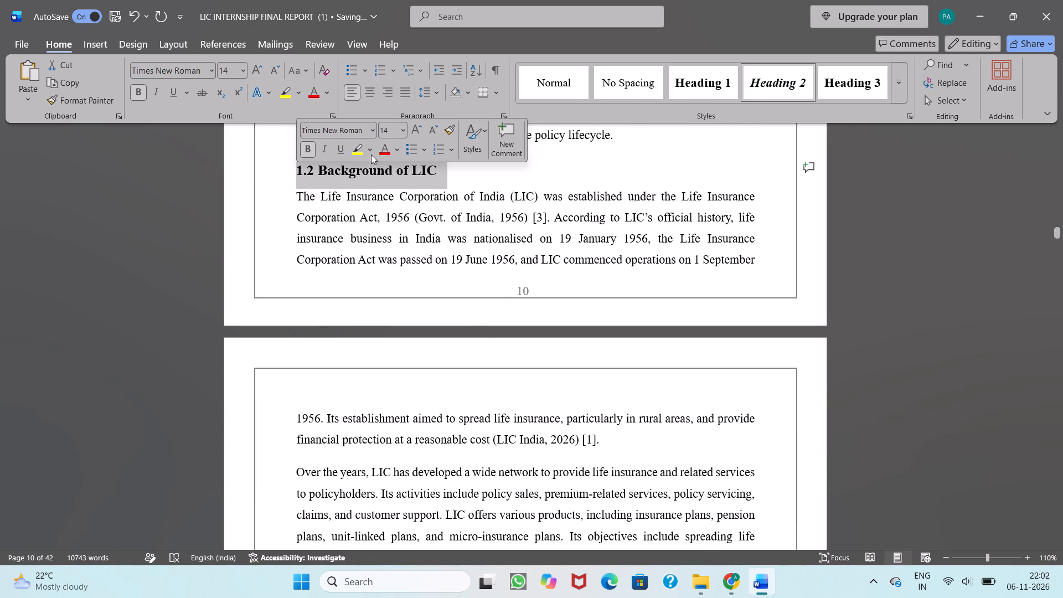
{"action": "left_click", "coordinate": [403, 131]}
{"action": "left_click", "coordinate": [394, 218]}
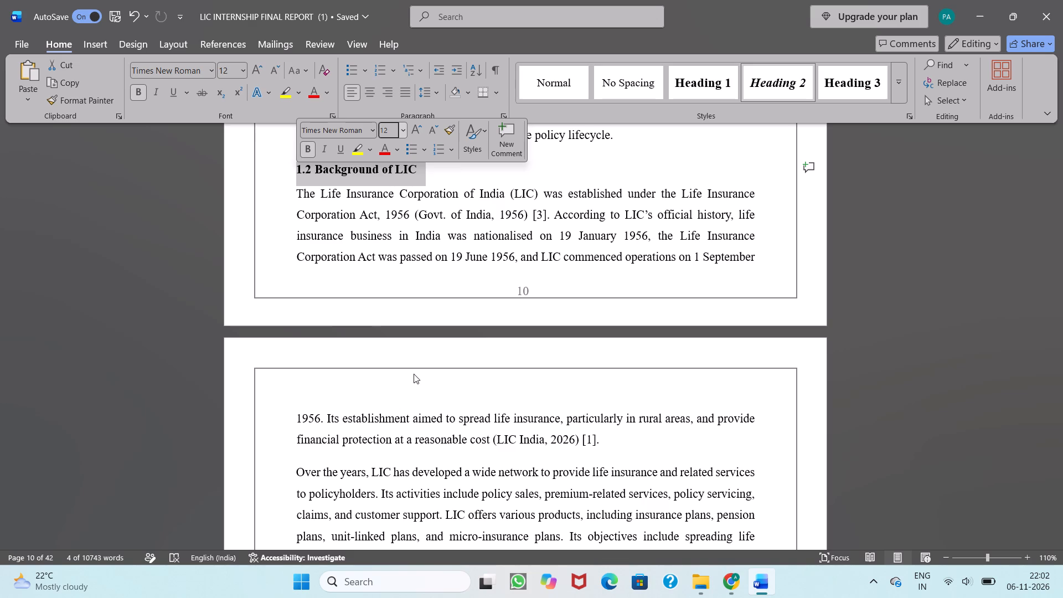
{"action": "left_click", "coordinate": [613, 447]}
Push the heading "2. OBJECTIVES OF THE INTERNSHIP" and its text from the bottom of page 11 onto page 12 with two blank lines before it.
{"action": "scroll", "coordinate": [613, 447], "scroll_direction": "down", "scroll_amount": 1}
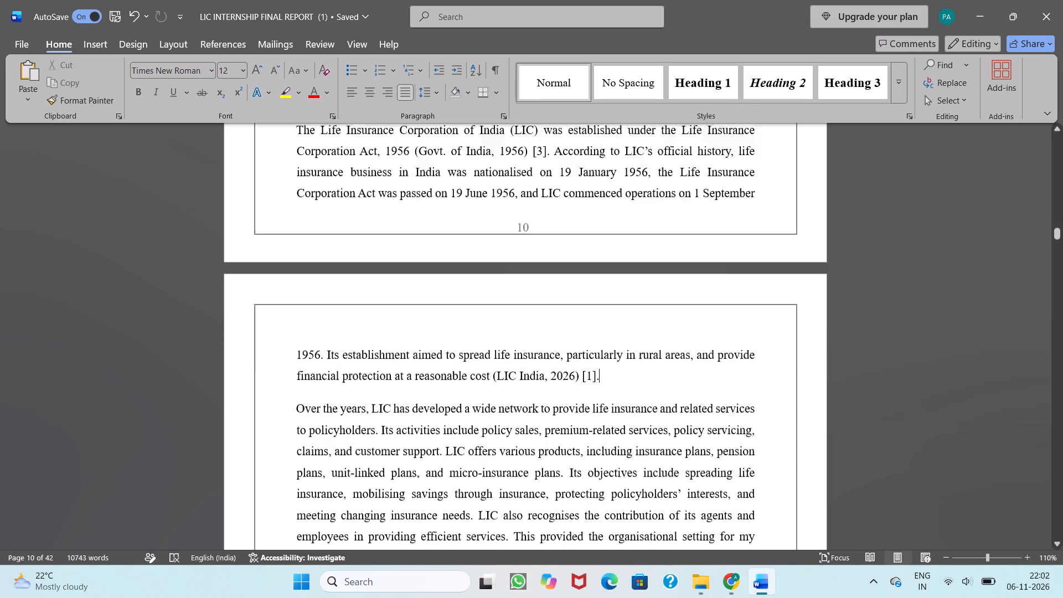
{"action": "scroll", "coordinate": [613, 447], "scroll_direction": "down", "scroll_amount": 4}
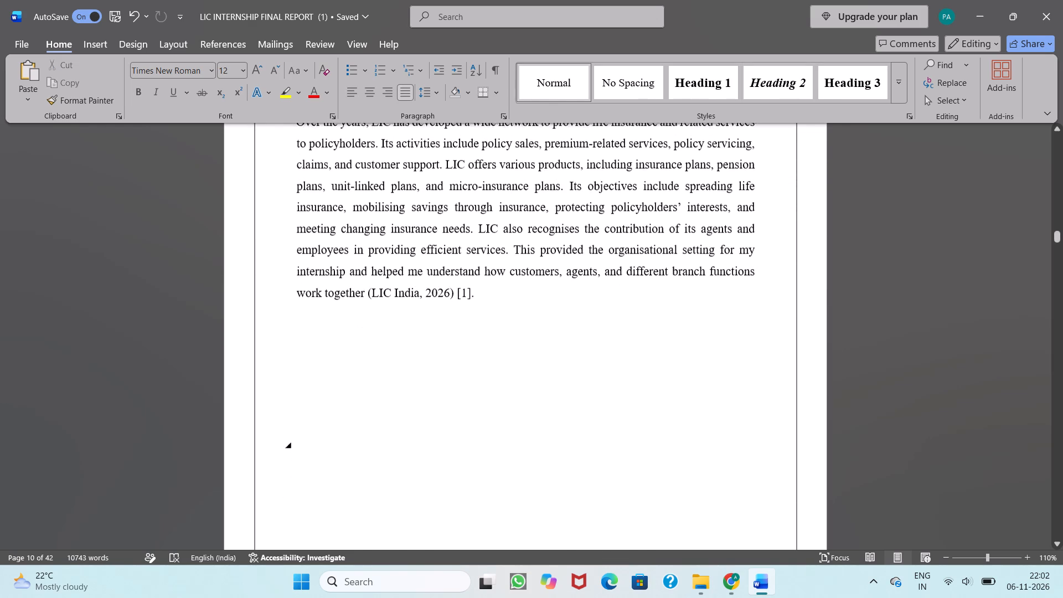
{"action": "scroll", "coordinate": [613, 447], "scroll_direction": "down", "scroll_amount": 1}
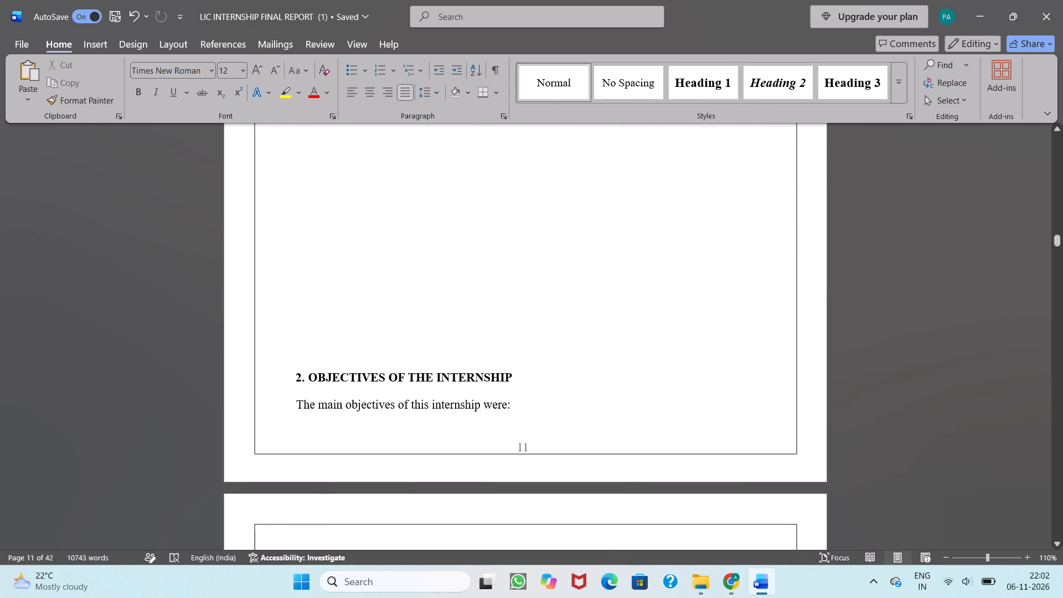
{"action": "left_click", "coordinate": [295, 378]}
{"action": "key", "text": "Return"}
{"action": "key", "text": "Return"}
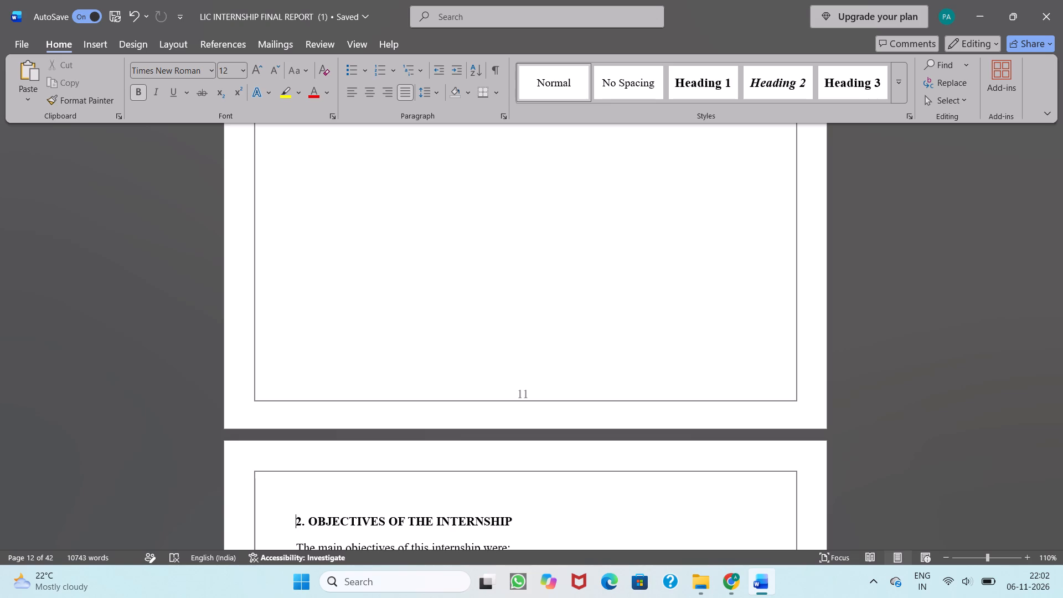
Check the font size of the heading "2. OBJECTIVES OF THE INTERNSHIP" on page 12.
{"action": "scroll", "coordinate": [295, 378], "scroll_direction": "down", "scroll_amount": 1}
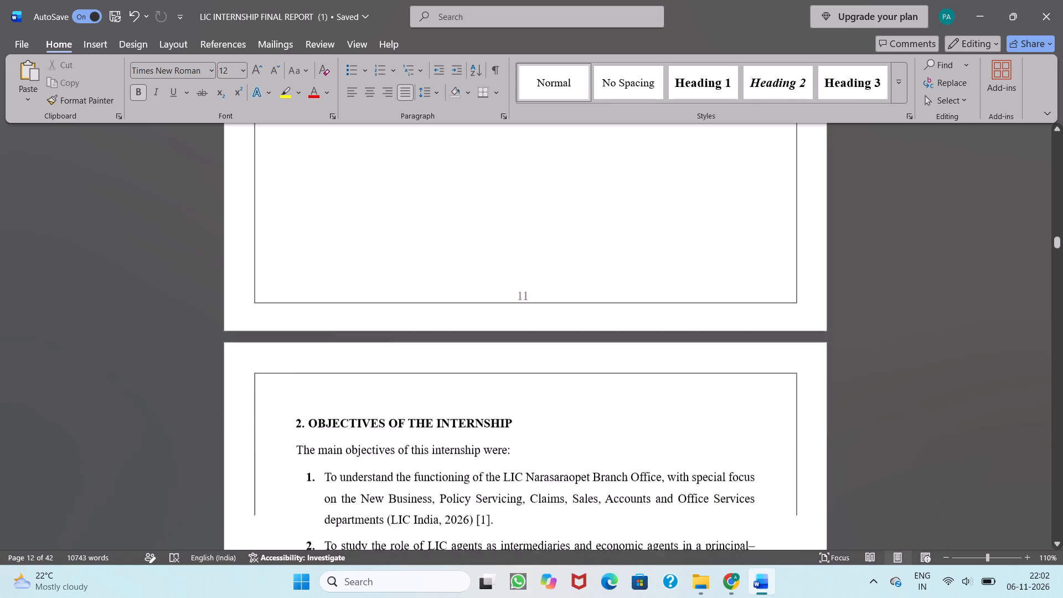
{"action": "scroll", "coordinate": [295, 378], "scroll_direction": "down", "scroll_amount": 1}
{"action": "left_click_drag", "start_coordinate": [294, 324], "coordinate": [520, 330]}
{"action": "left_click", "coordinate": [543, 336]}
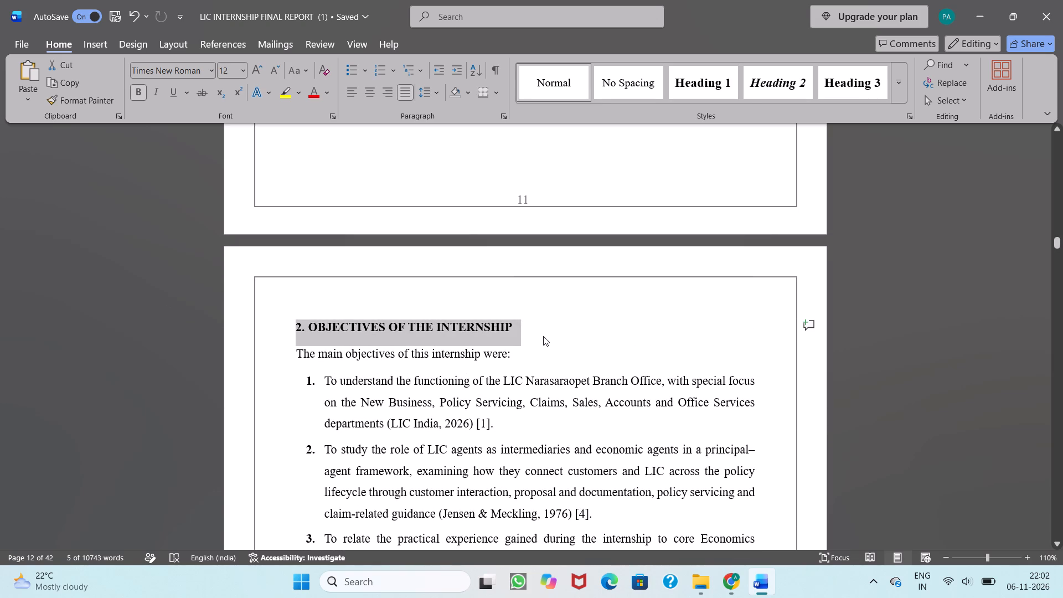
Set the headings "3. ORGANISATION PROFILE" and "3.1 About Life Insurance Corporation of India" to font size 12.
{"action": "scroll", "coordinate": [543, 336], "scroll_direction": "down", "scroll_amount": 1}
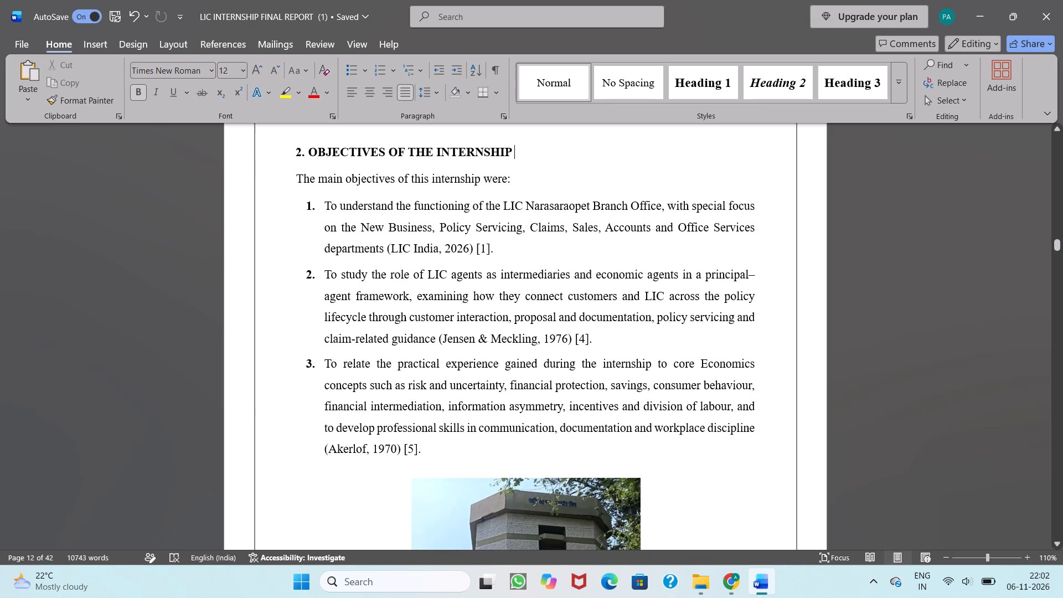
{"action": "scroll", "coordinate": [543, 336], "scroll_direction": "down", "scroll_amount": 4}
{"action": "scroll", "coordinate": [543, 336], "scroll_direction": "up", "scroll_amount": 1}
{"action": "scroll", "coordinate": [543, 336], "scroll_direction": "down", "scroll_amount": 1}
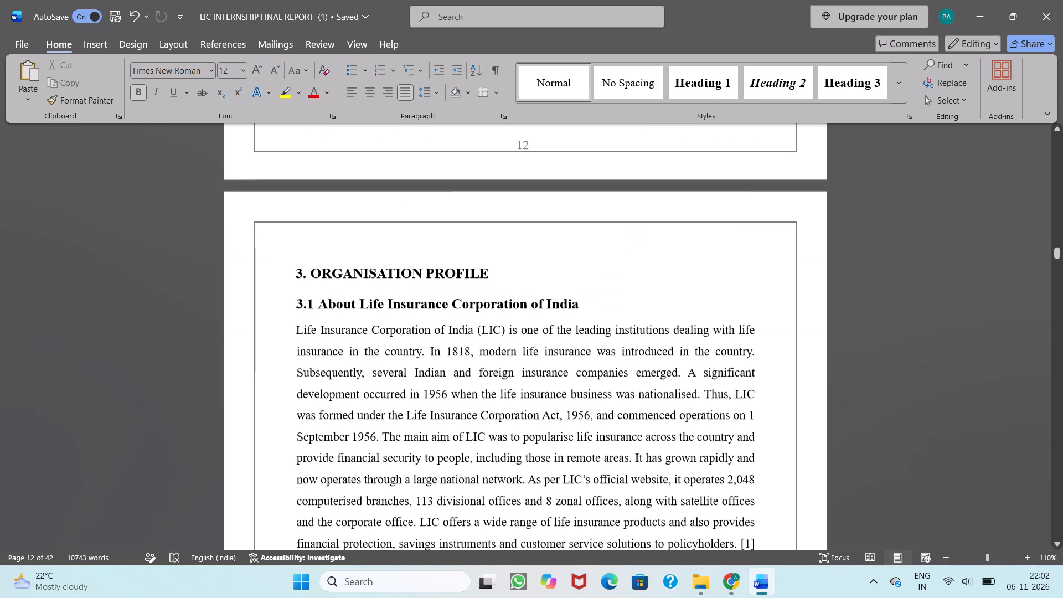
{"action": "left_click_drag", "start_coordinate": [294, 267], "coordinate": [483, 265]}
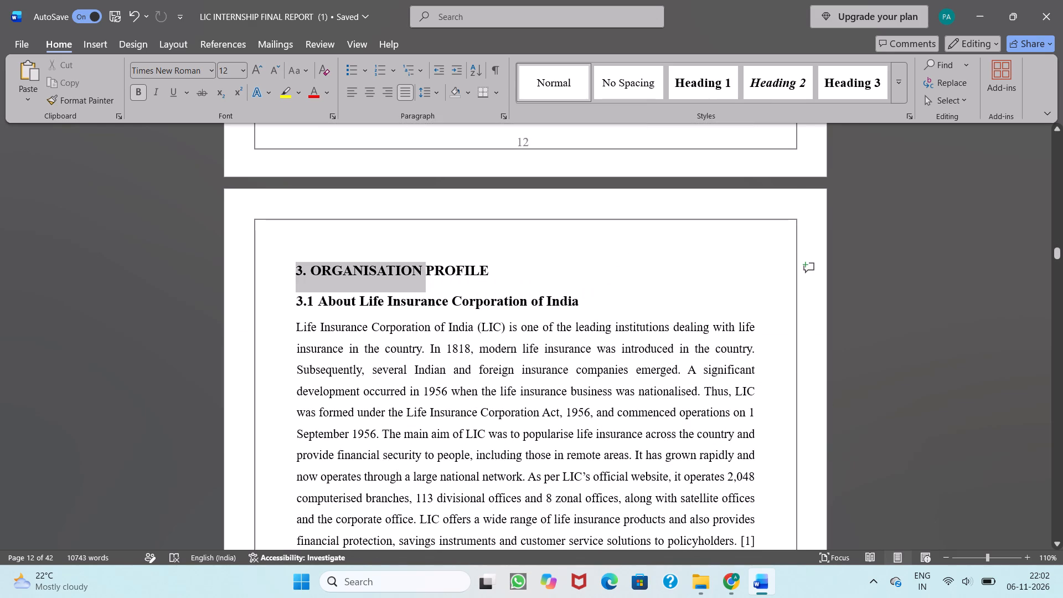
{"action": "left_click_drag", "start_coordinate": [483, 265], "coordinate": [484, 265]}
{"action": "left_click", "coordinate": [590, 221]}
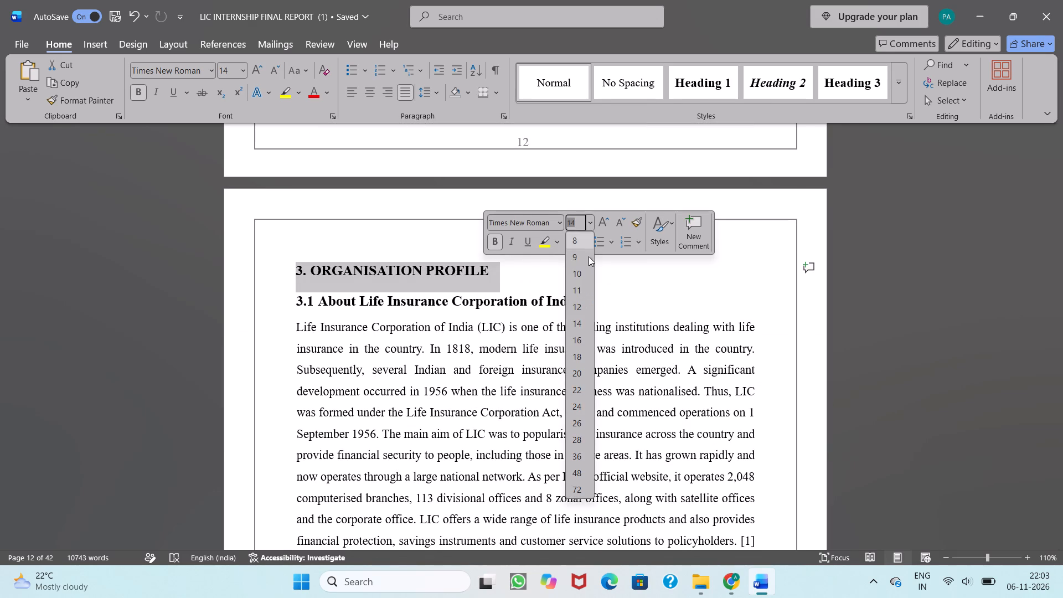
{"action": "left_click", "coordinate": [582, 307]}
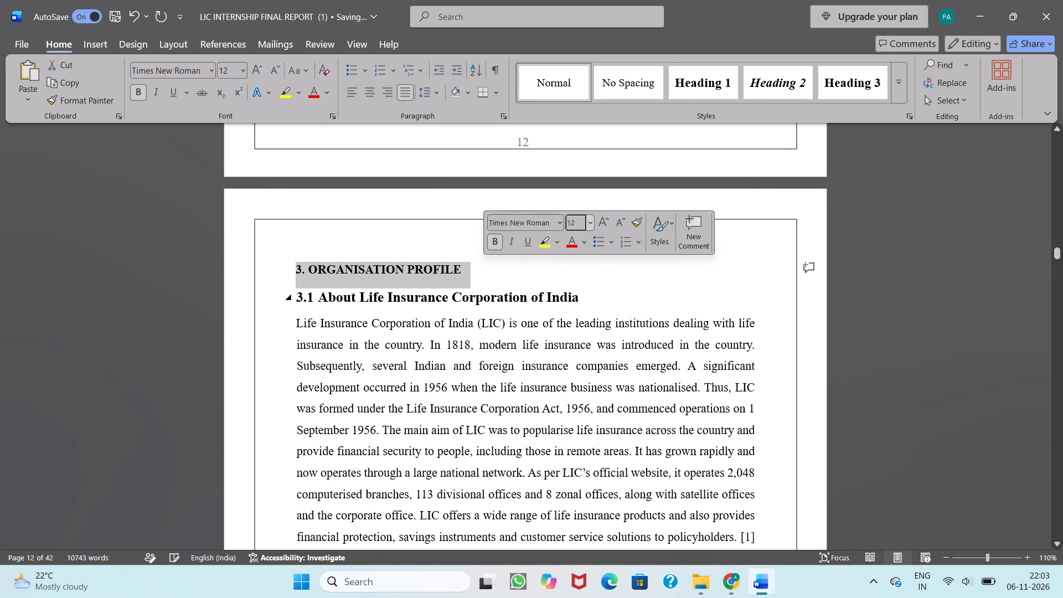
{"action": "left_click_drag", "start_coordinate": [297, 296], "coordinate": [621, 296]}
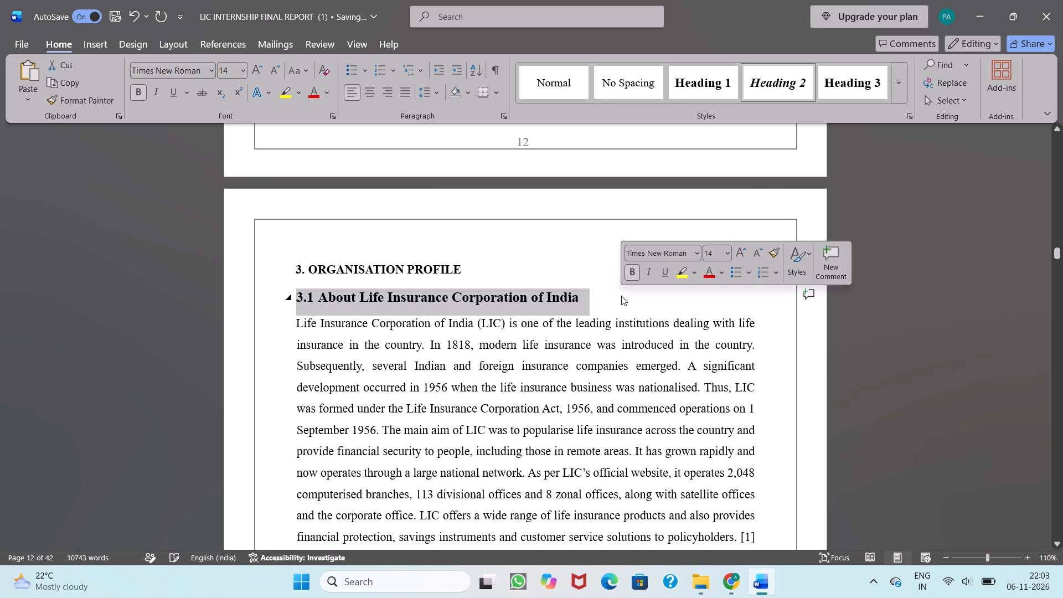
{"action": "left_click", "coordinate": [725, 254]}
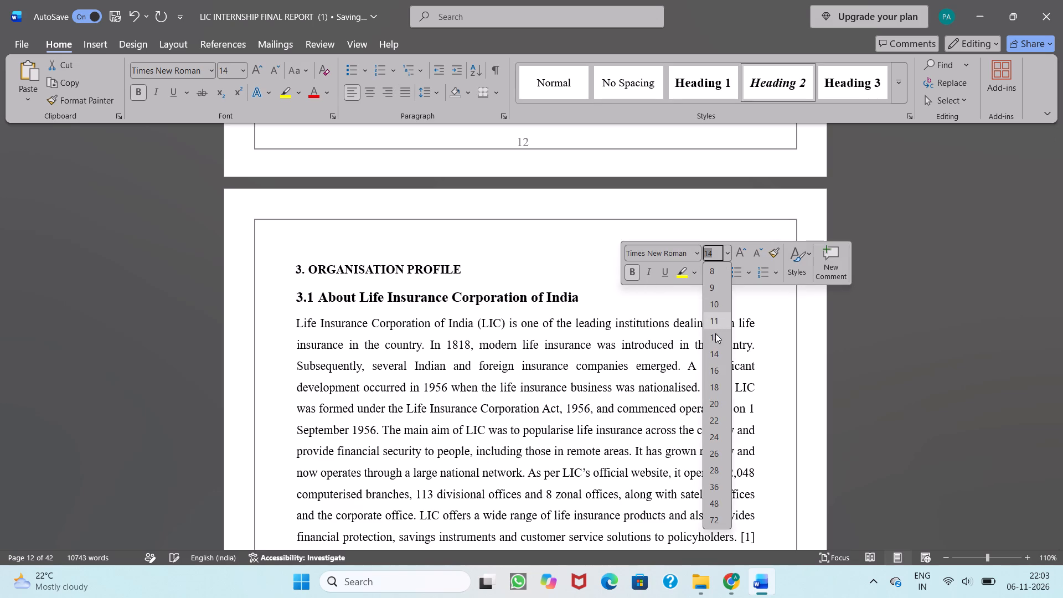
{"action": "left_click", "coordinate": [715, 336]}
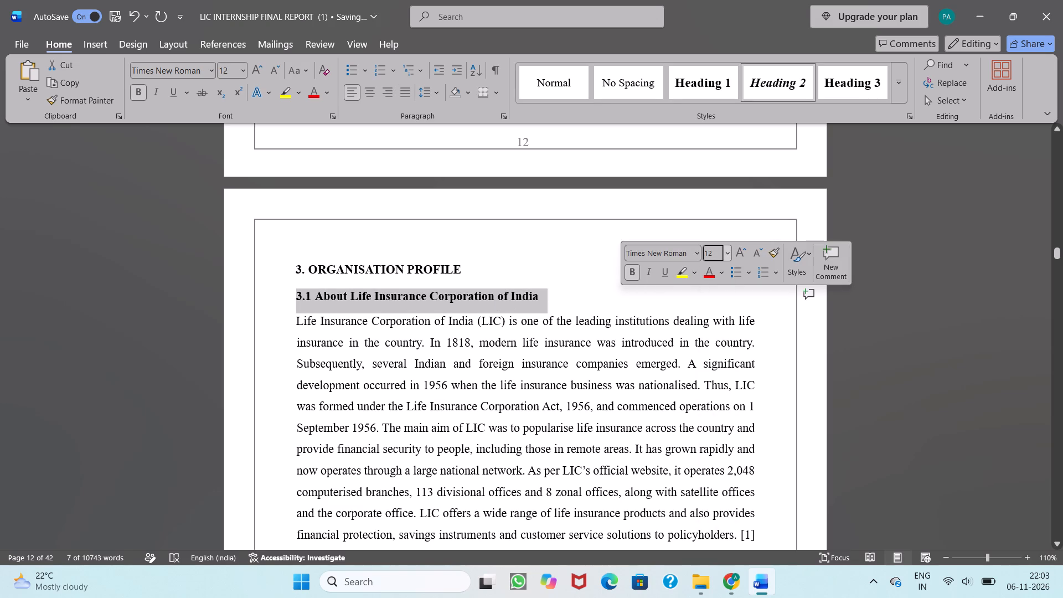
{"action": "left_click", "coordinate": [553, 275]}
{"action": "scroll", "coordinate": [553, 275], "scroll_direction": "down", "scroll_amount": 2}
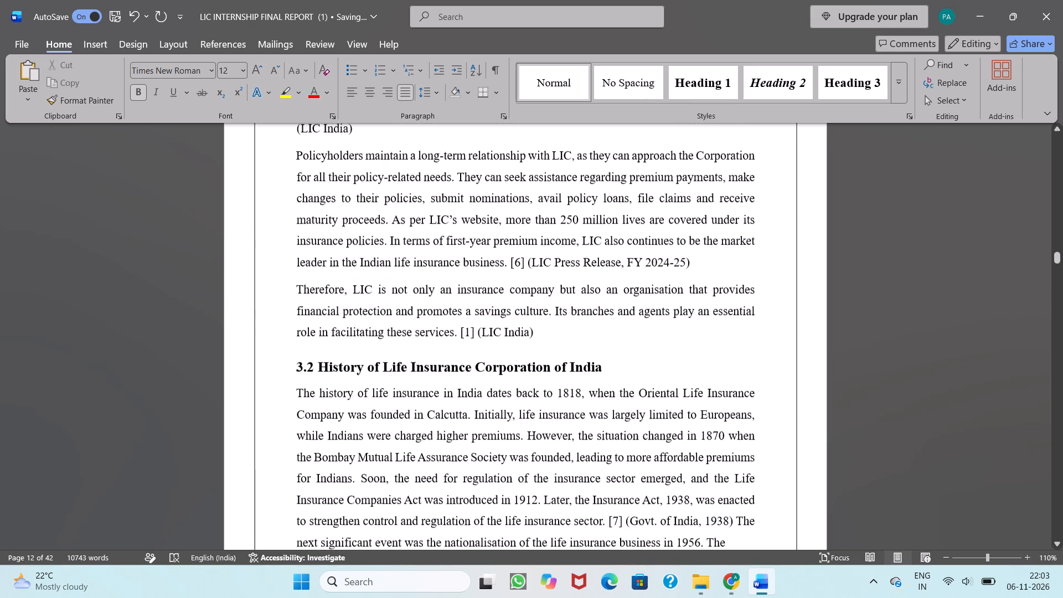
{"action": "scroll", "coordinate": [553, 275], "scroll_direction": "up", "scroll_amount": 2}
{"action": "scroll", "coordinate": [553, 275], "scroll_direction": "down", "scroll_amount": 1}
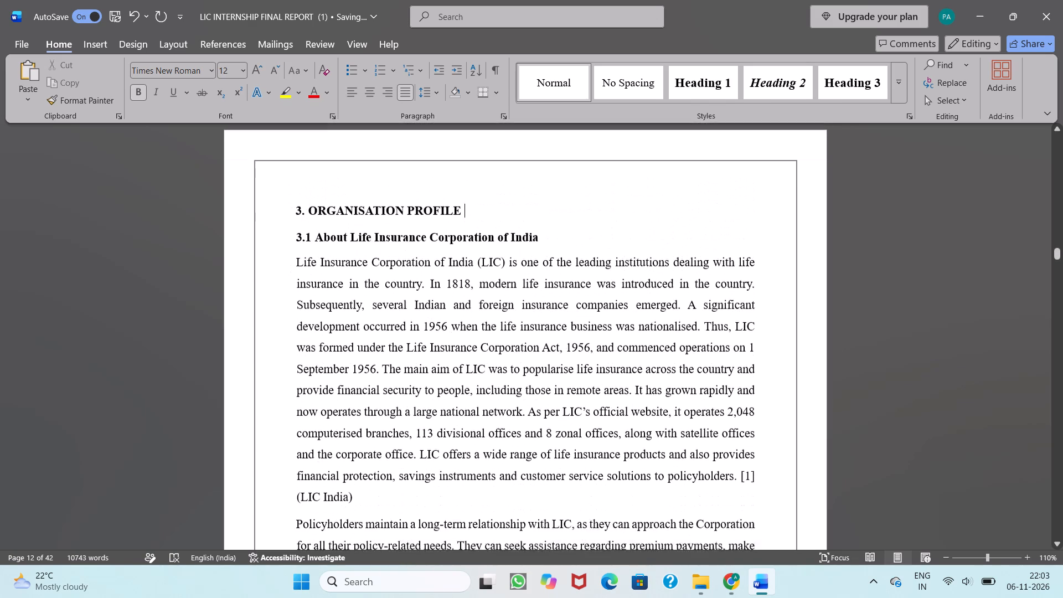